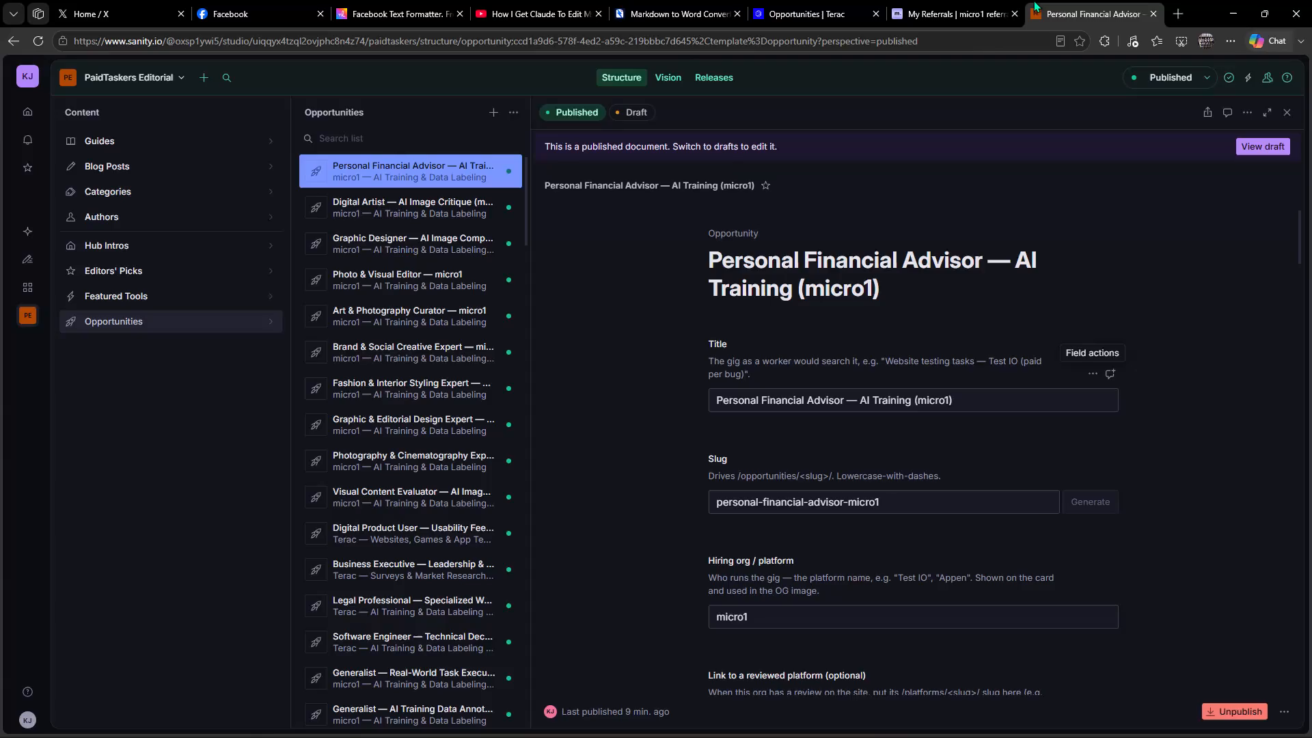
Arrange the Sanity browser window side by side with the Word document of opportunity entries.
key(super+Right)
click(920, 242)
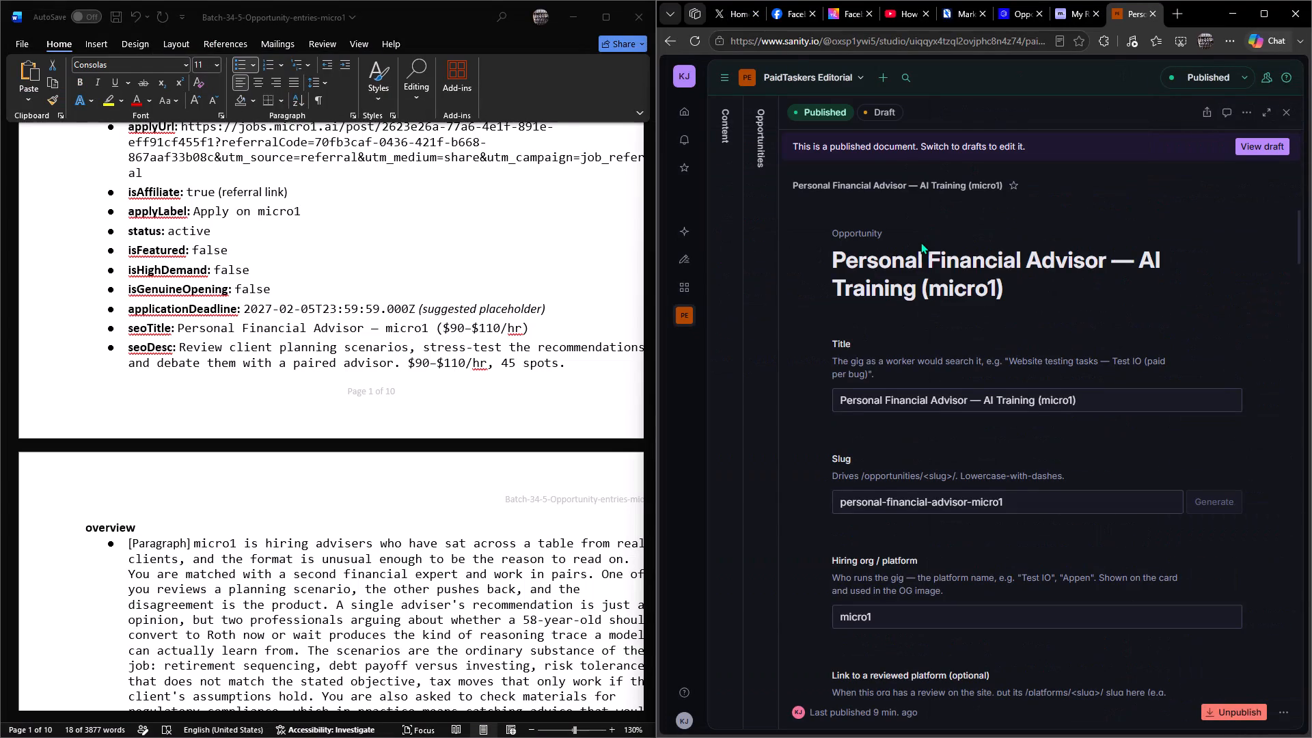
Create a new Opportunity document in PaidTaskers Editorial and switch it to the draft version.
scroll(915, 297, down, 10)
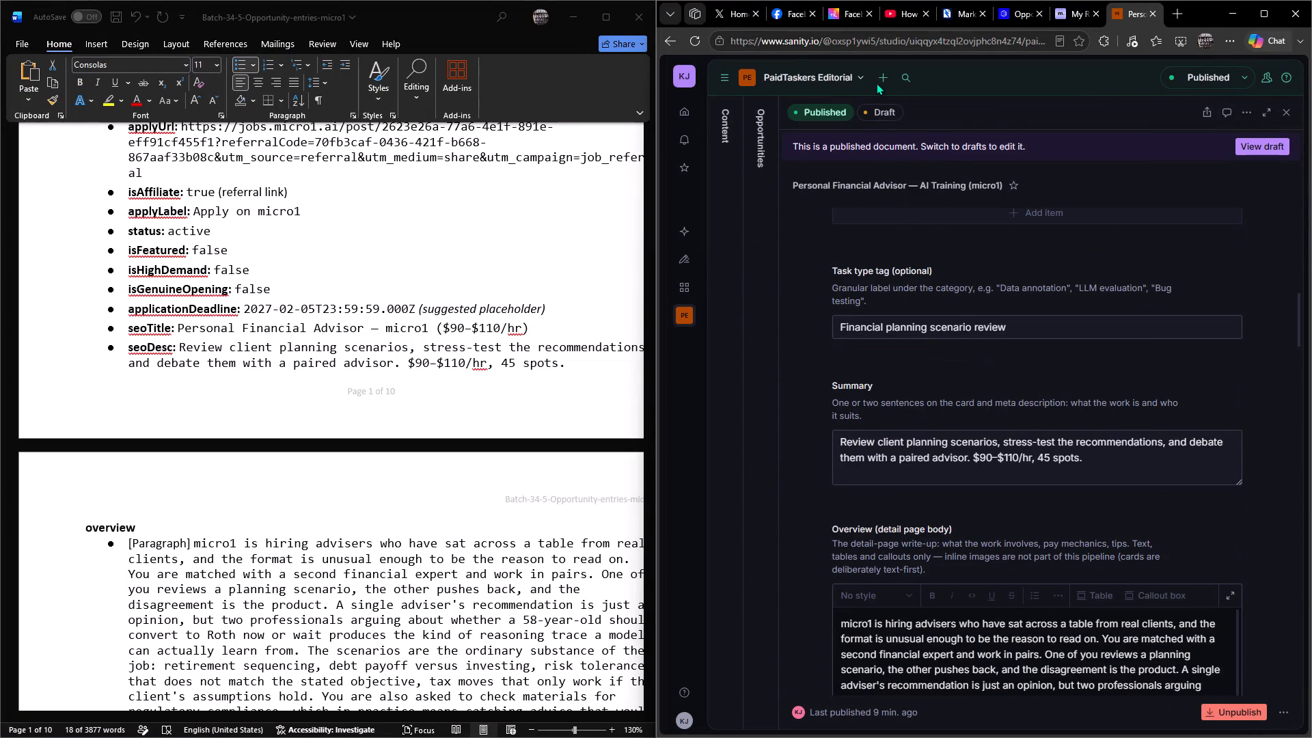
click(876, 83)
click(833, 317)
scroll(275, 348, up, 2)
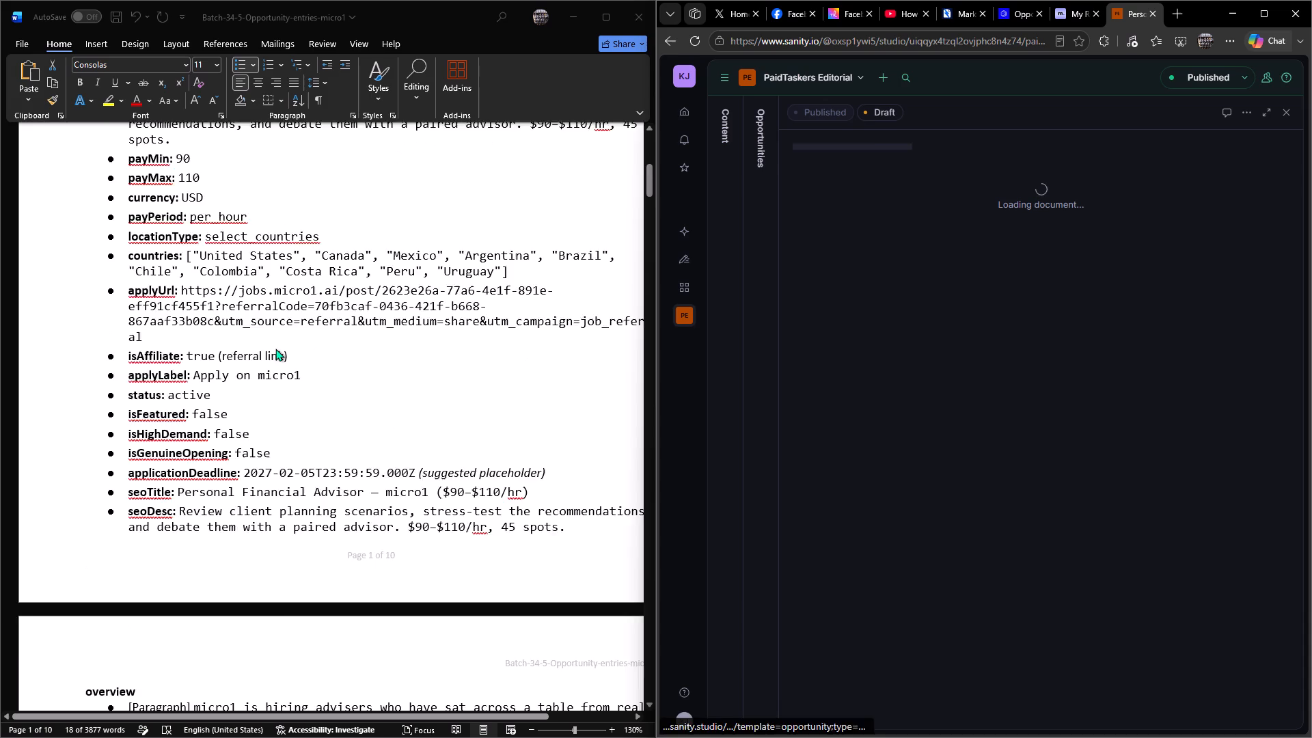
scroll(275, 348, up, 11)
scroll(275, 348, down, 20)
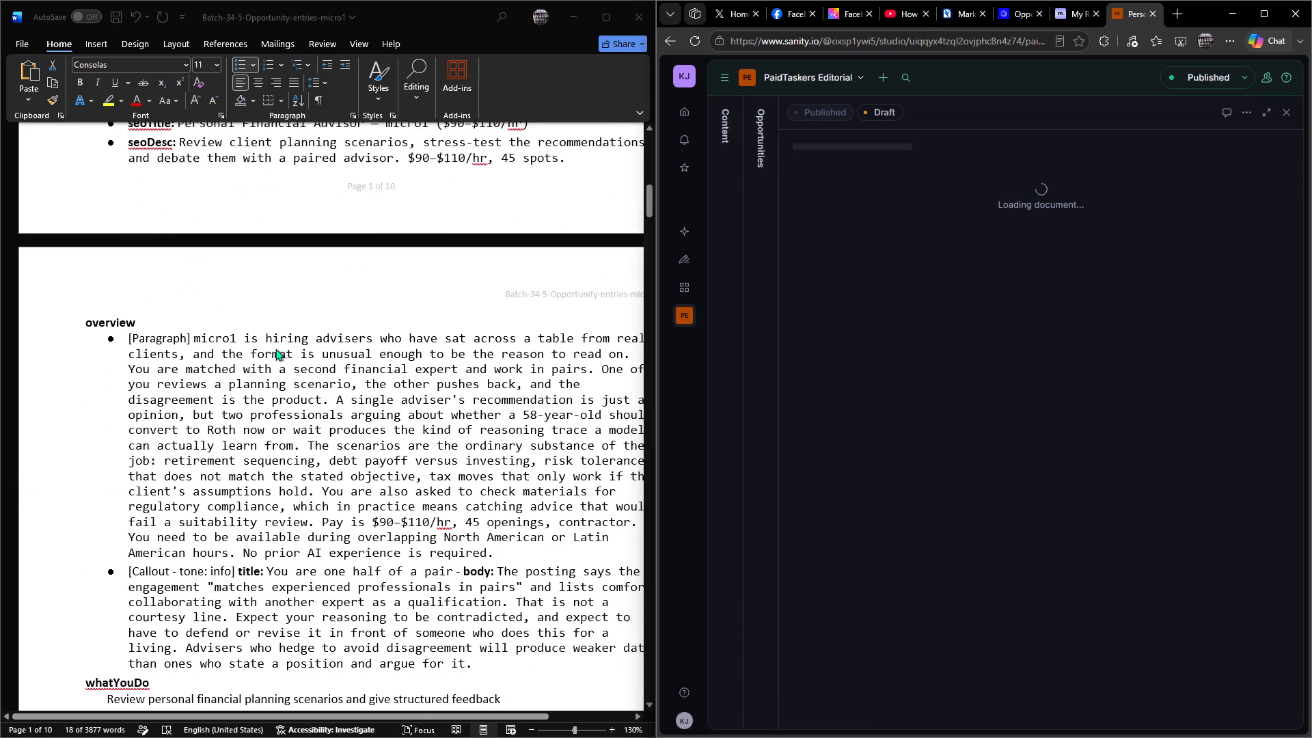
scroll(275, 348, down, 14)
scroll(275, 348, down, 12)
click(275, 348)
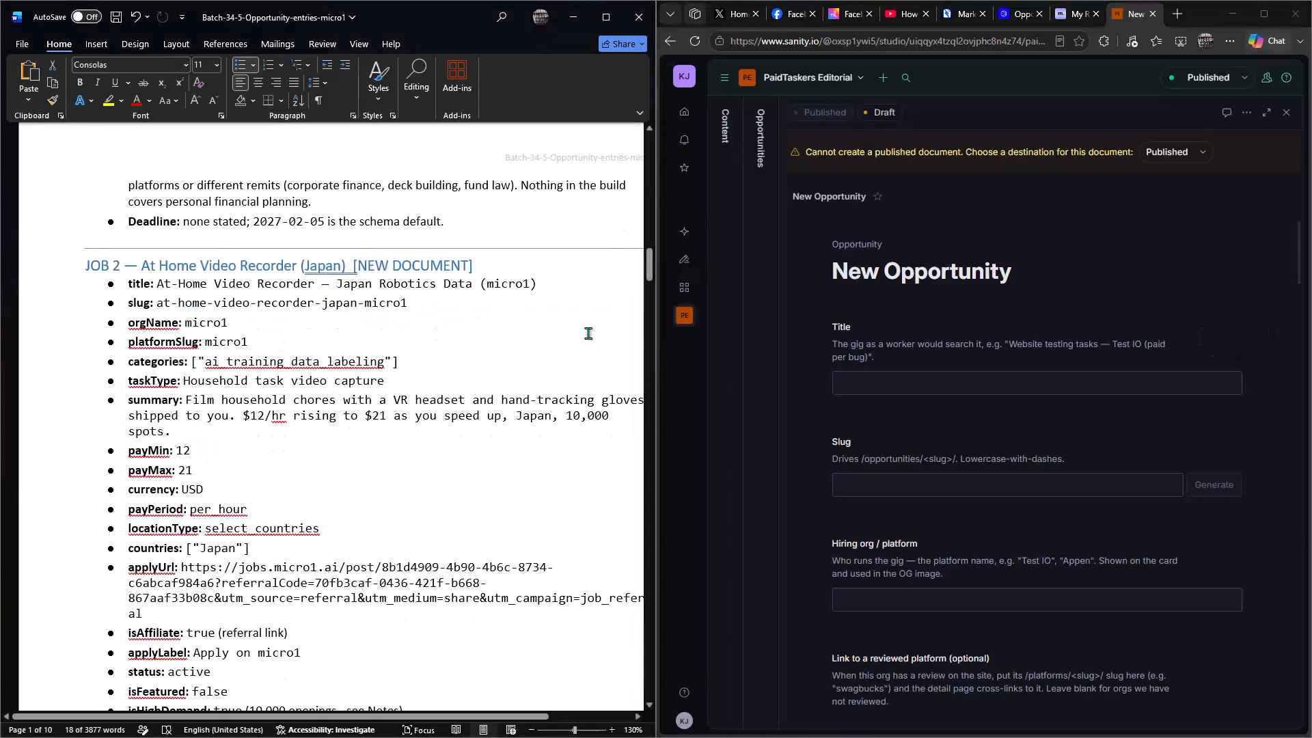
click(883, 111)
Copy the JOB 2 title from Word into the Title field: "At-Home Video Recorder — Japan Robotics Data (micro1)".
click(234, 386)
click(484, 303)
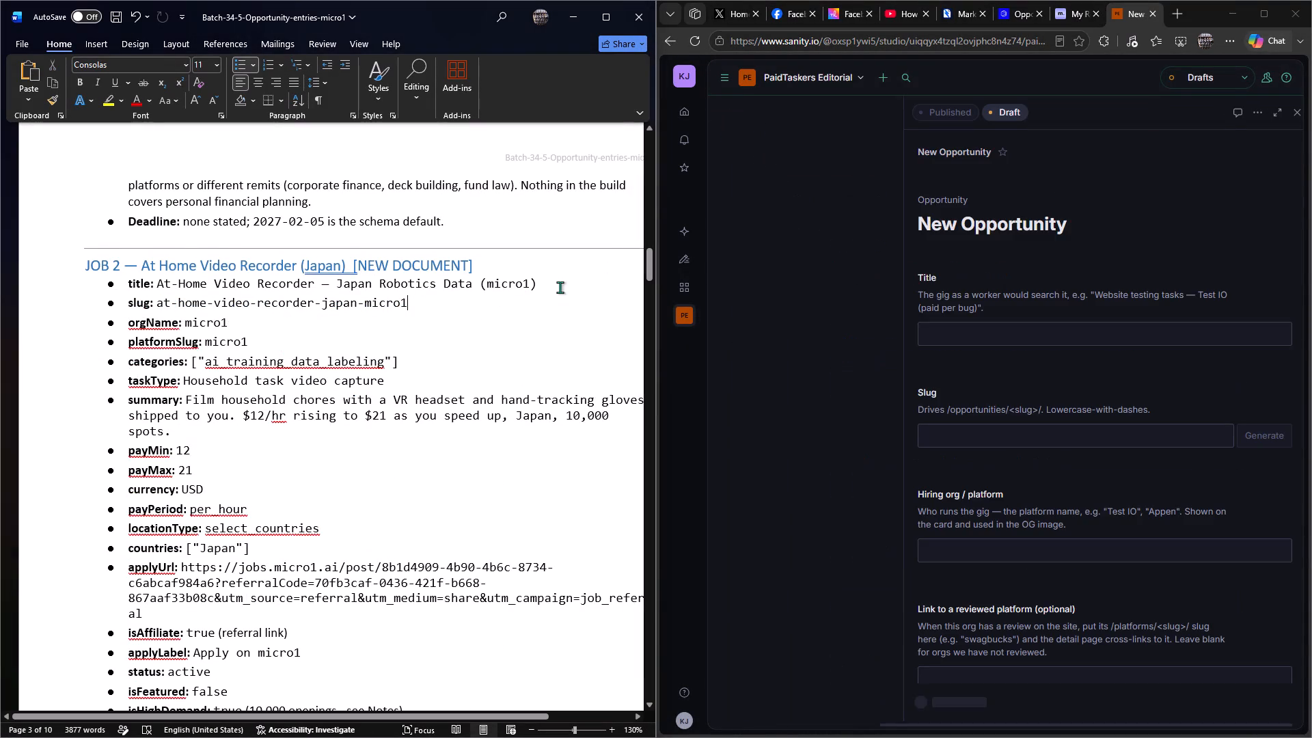
drag(560, 287, 165, 287)
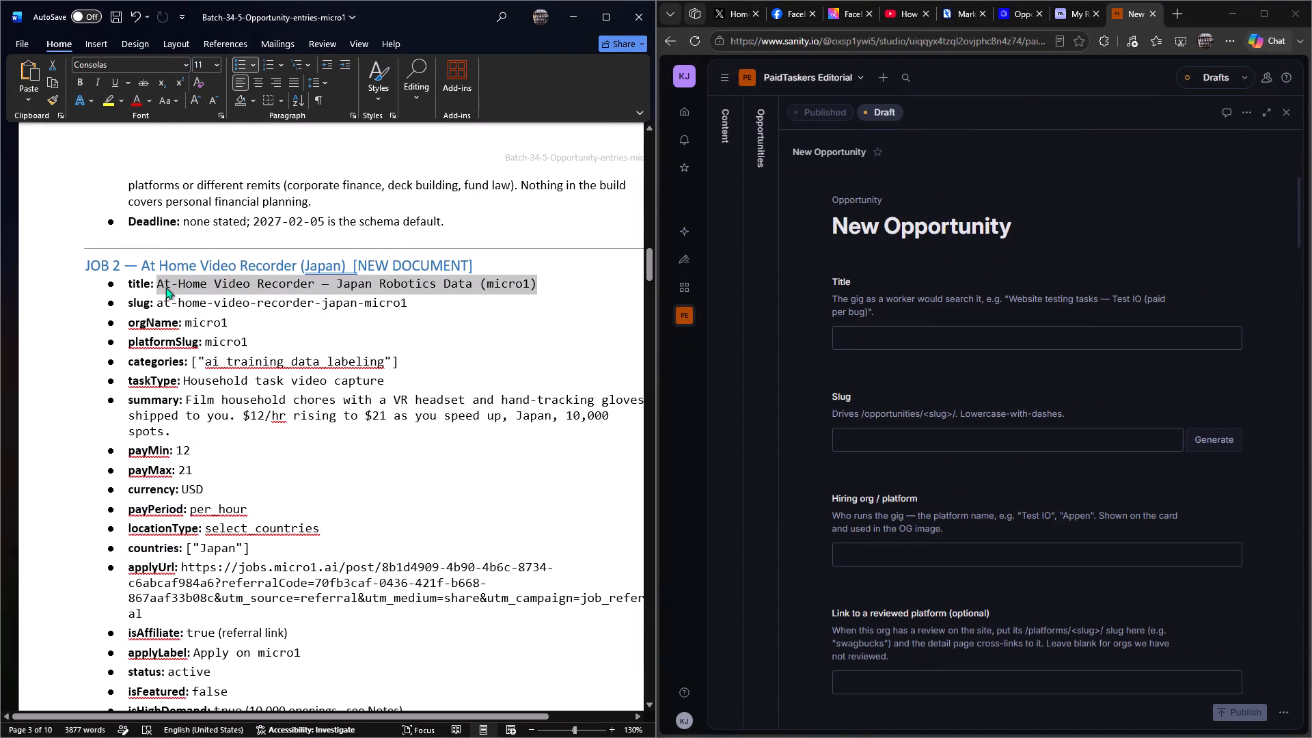
key(ctrl+c)
click(902, 344)
key(ctrl+v)
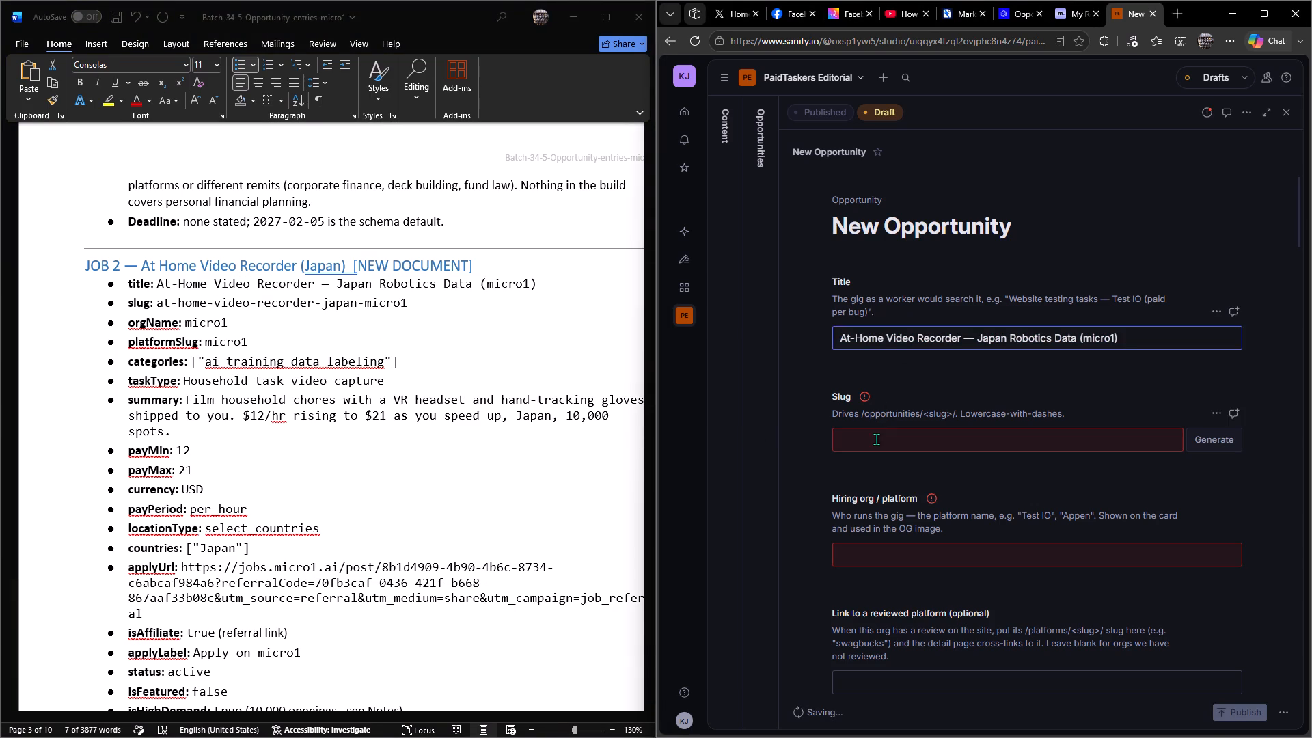
Copy the JOB 2 slug from Word into the Slug field: "at-home-video-recorder-japan-micro1".
click(876, 439)
click(408, 314)
click(422, 300)
drag(431, 304, 163, 307)
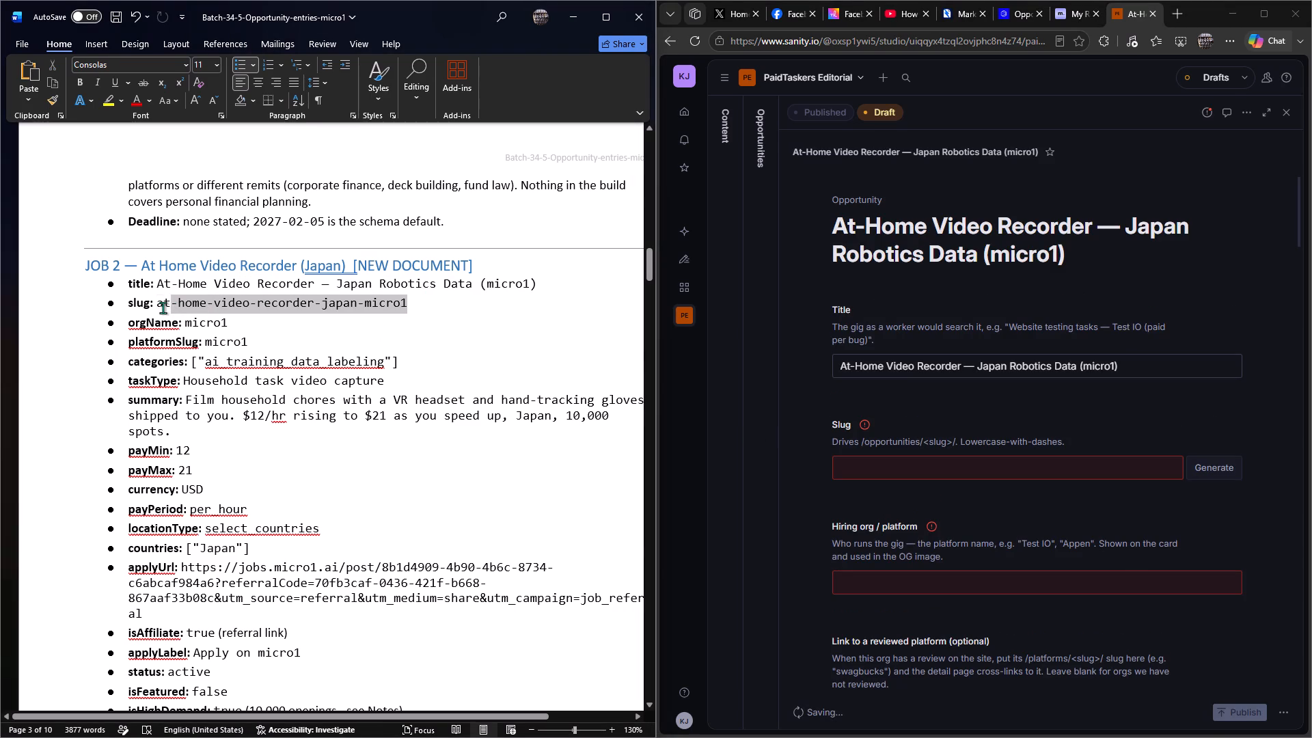
drag(163, 307, 162, 307)
key(ctrl+c)
click(950, 471)
key(ctrl+v)
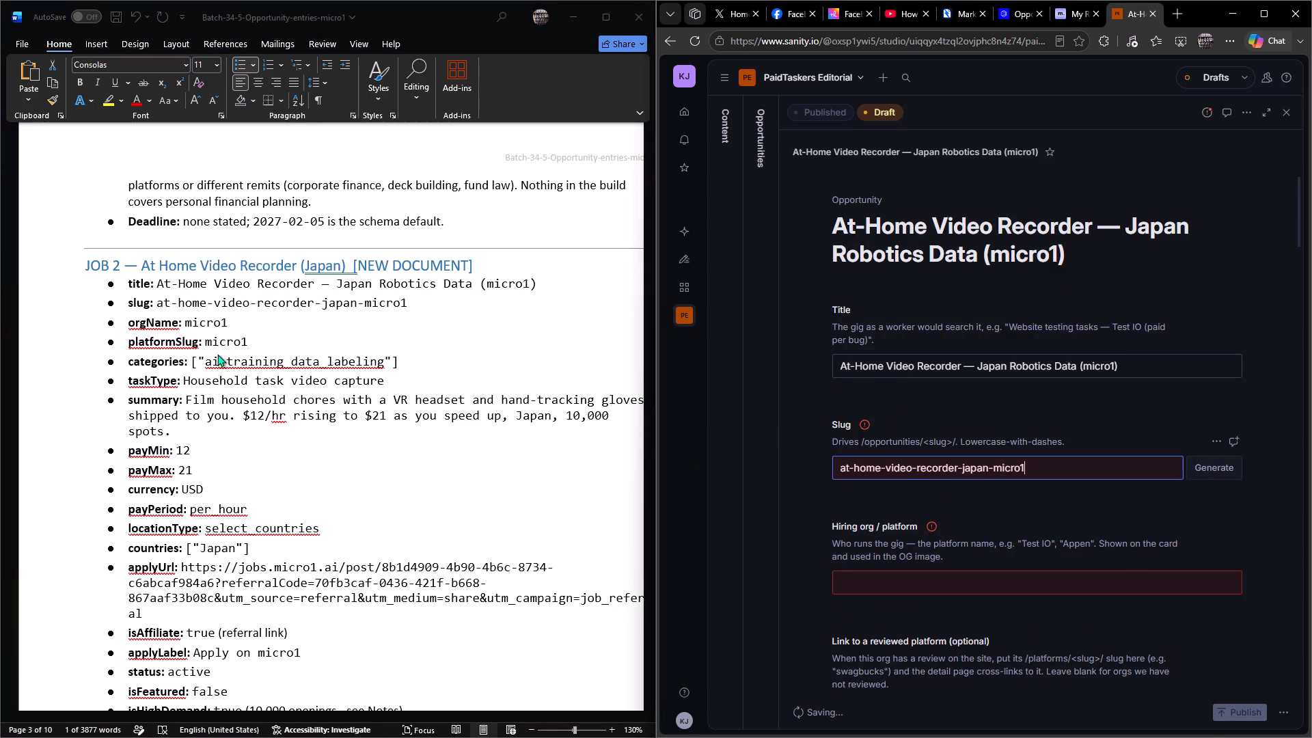
Set both the hiring org and the reviewed-platform link to "micro1", copied from the Word entry.
click(217, 354)
click(266, 342)
drag(269, 340, 204, 344)
key(ctrl+c)
click(947, 592)
key(ctrl+v)
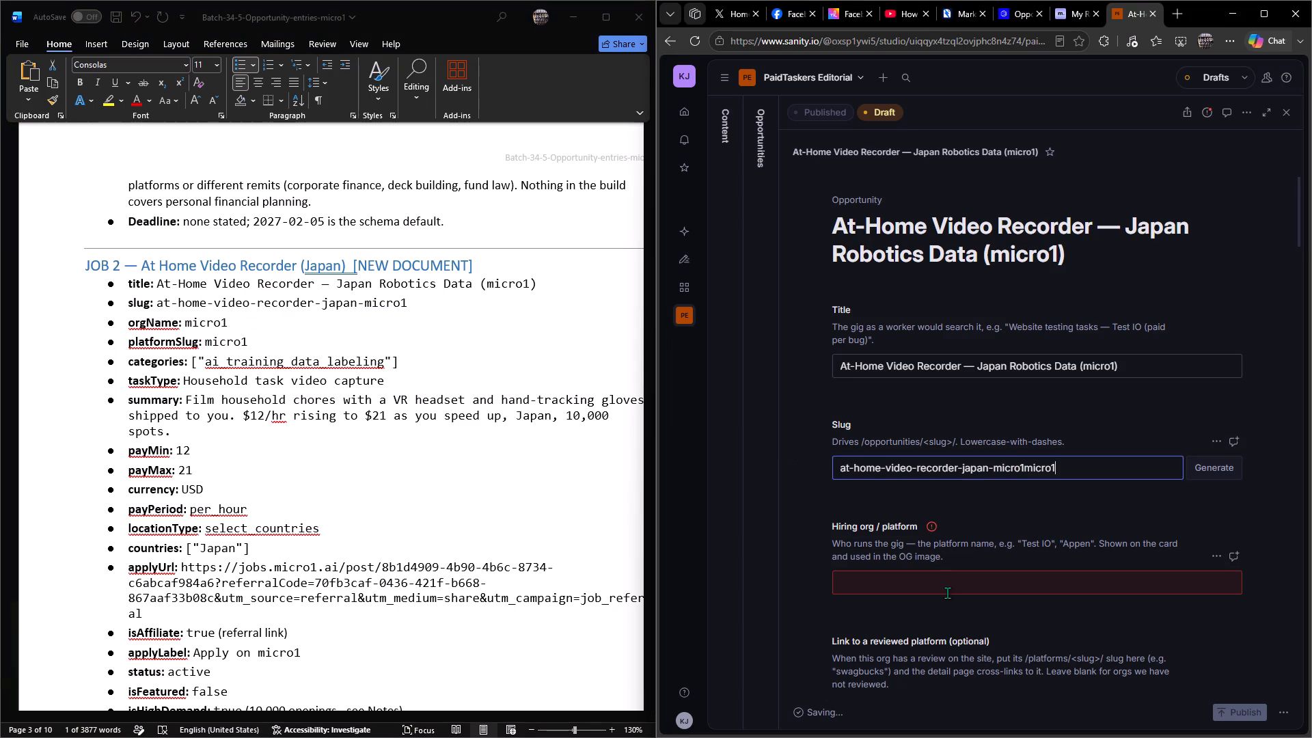
key(ctrl+z)
click(955, 588)
key(ctrl+v)
scroll(955, 588, down, 2)
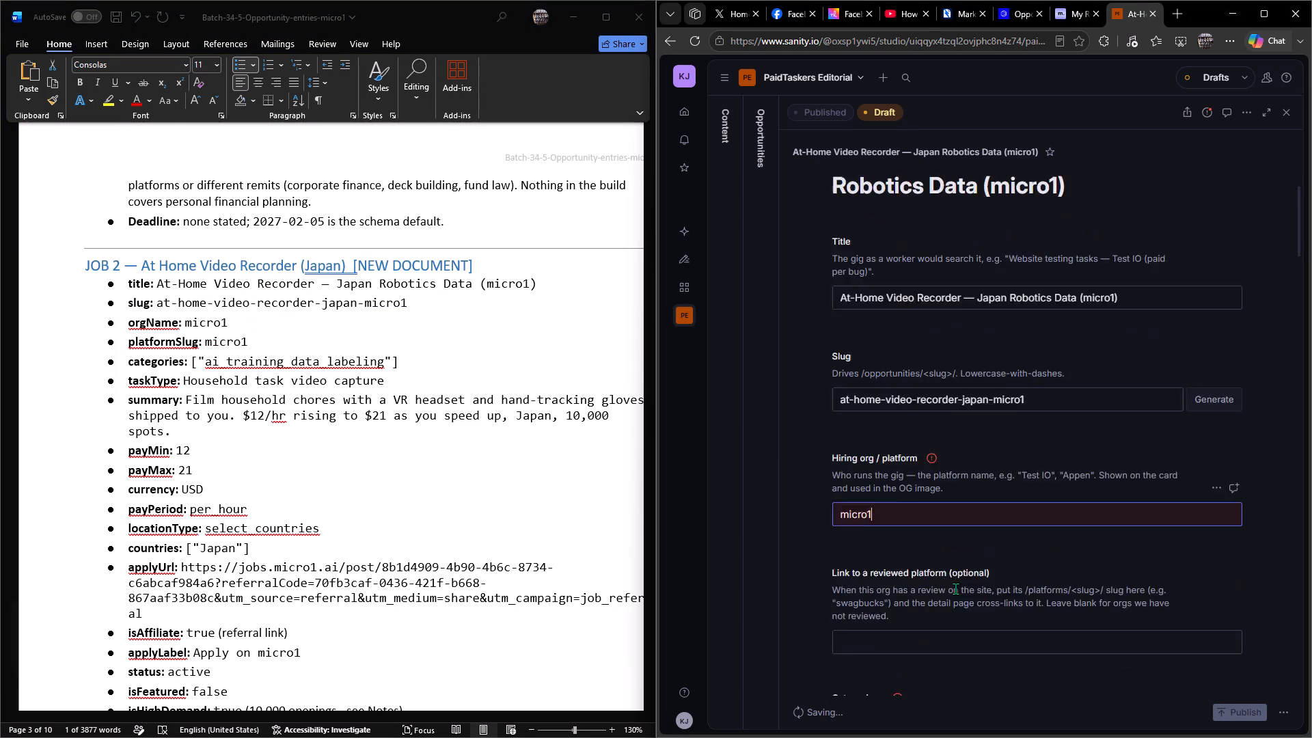
click(964, 565)
key(ctrl+v)
Add "AI Training & Data Labeling" as the opportunity's category.
scroll(964, 565, down, 4)
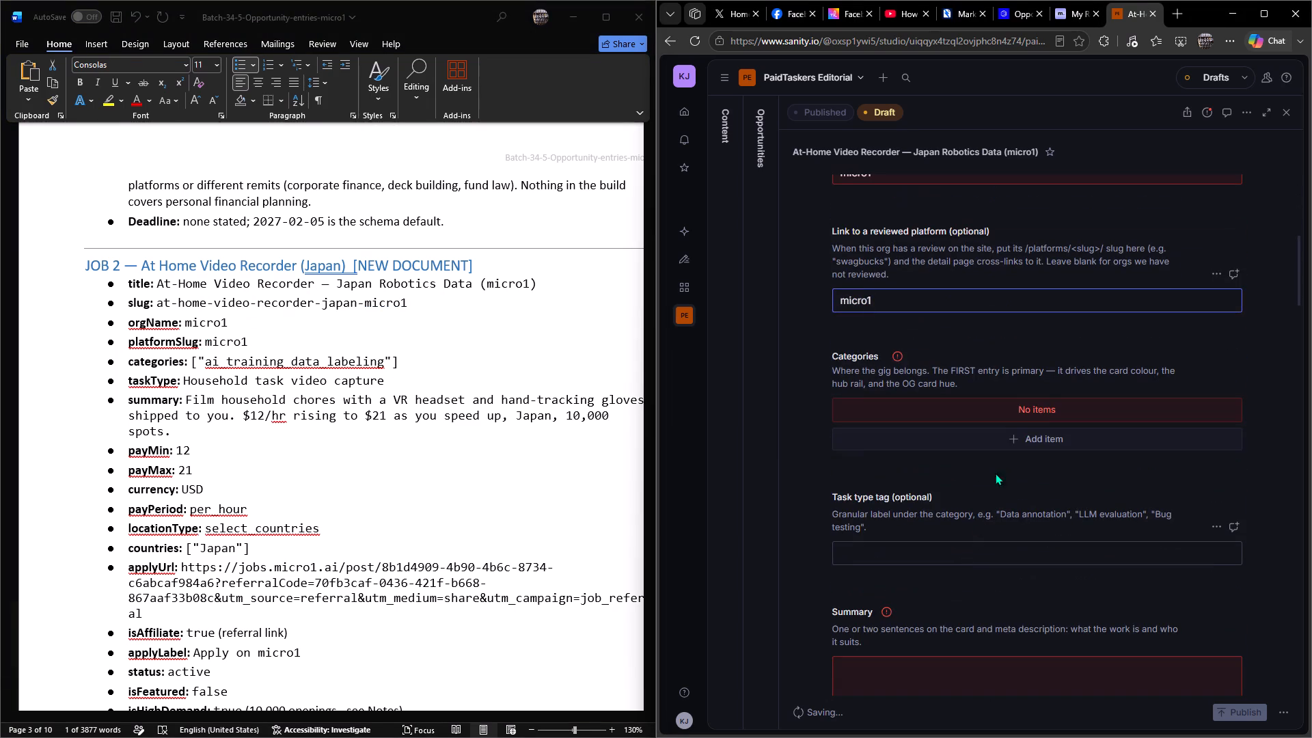
click(1007, 443)
click(1017, 426)
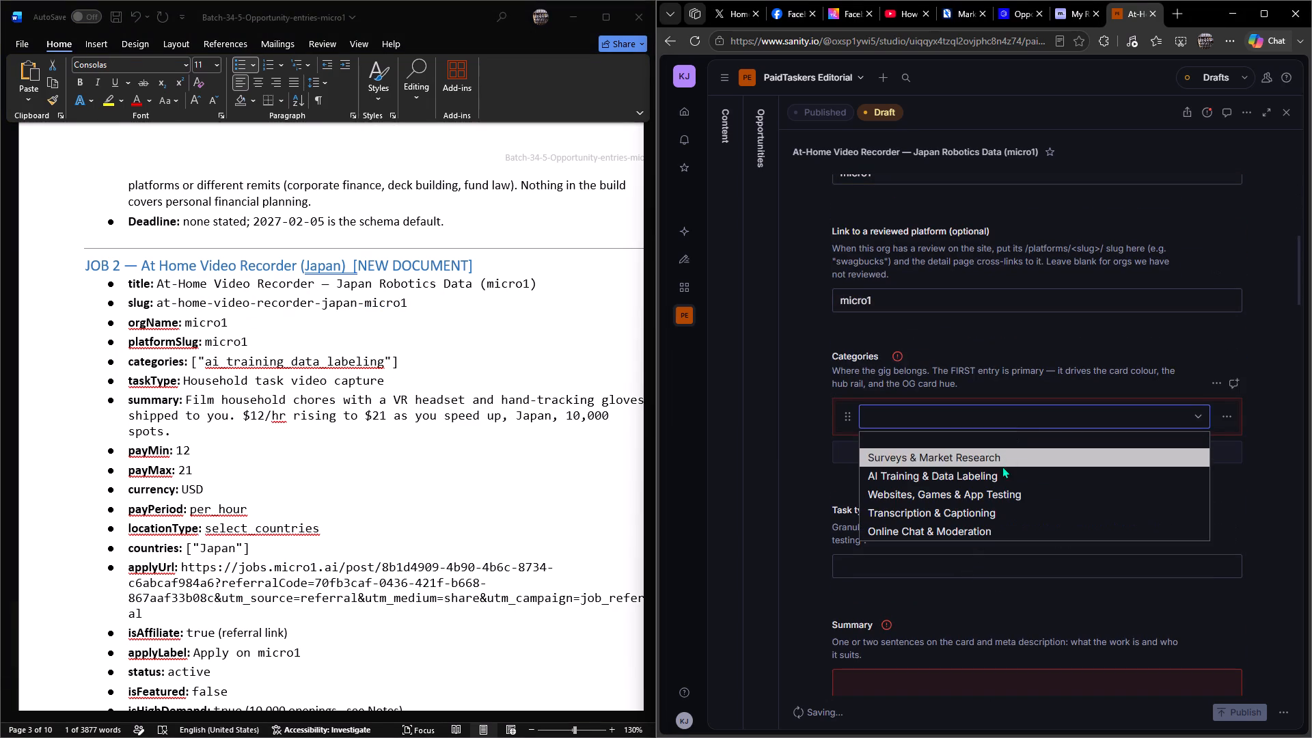
click(998, 474)
Copy the taskType value "Household task video capture" from Word into the task type tag.
scroll(921, 372, up, 3)
scroll(921, 372, down, 5)
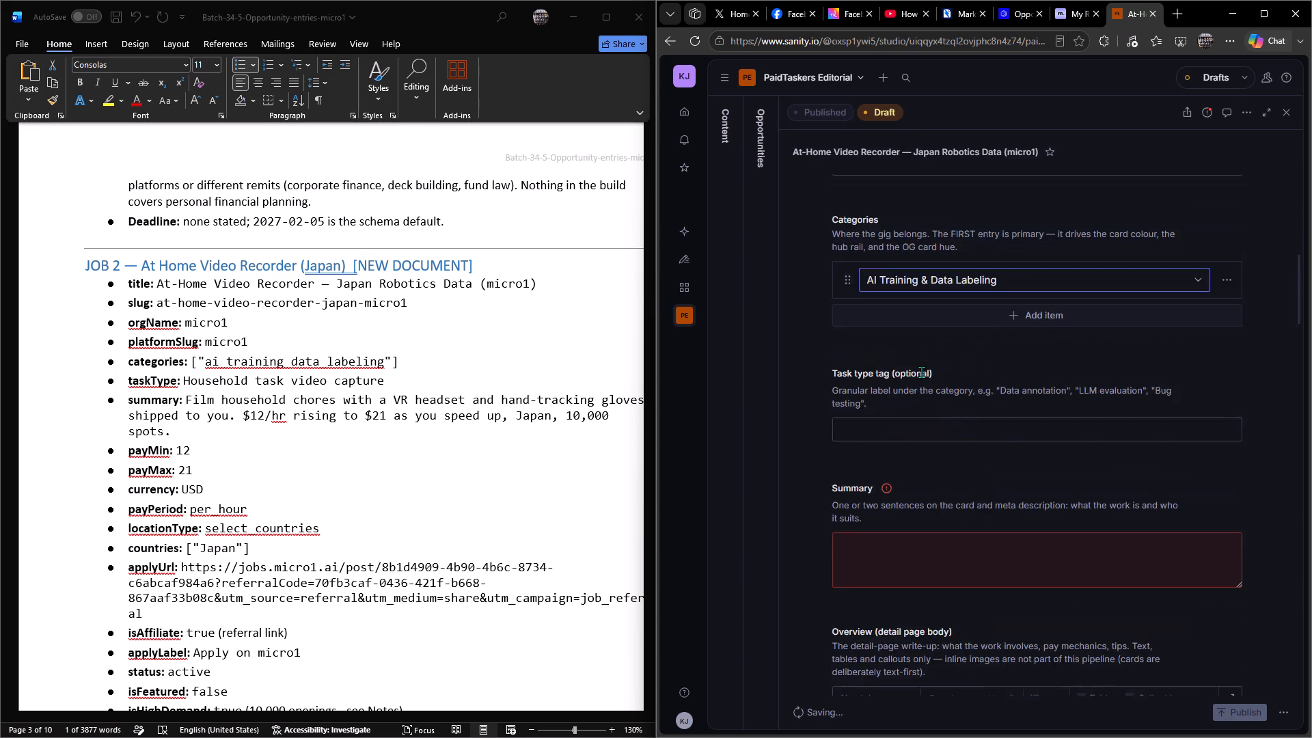
scroll(921, 372, down, 2)
click(942, 295)
click(433, 439)
click(407, 405)
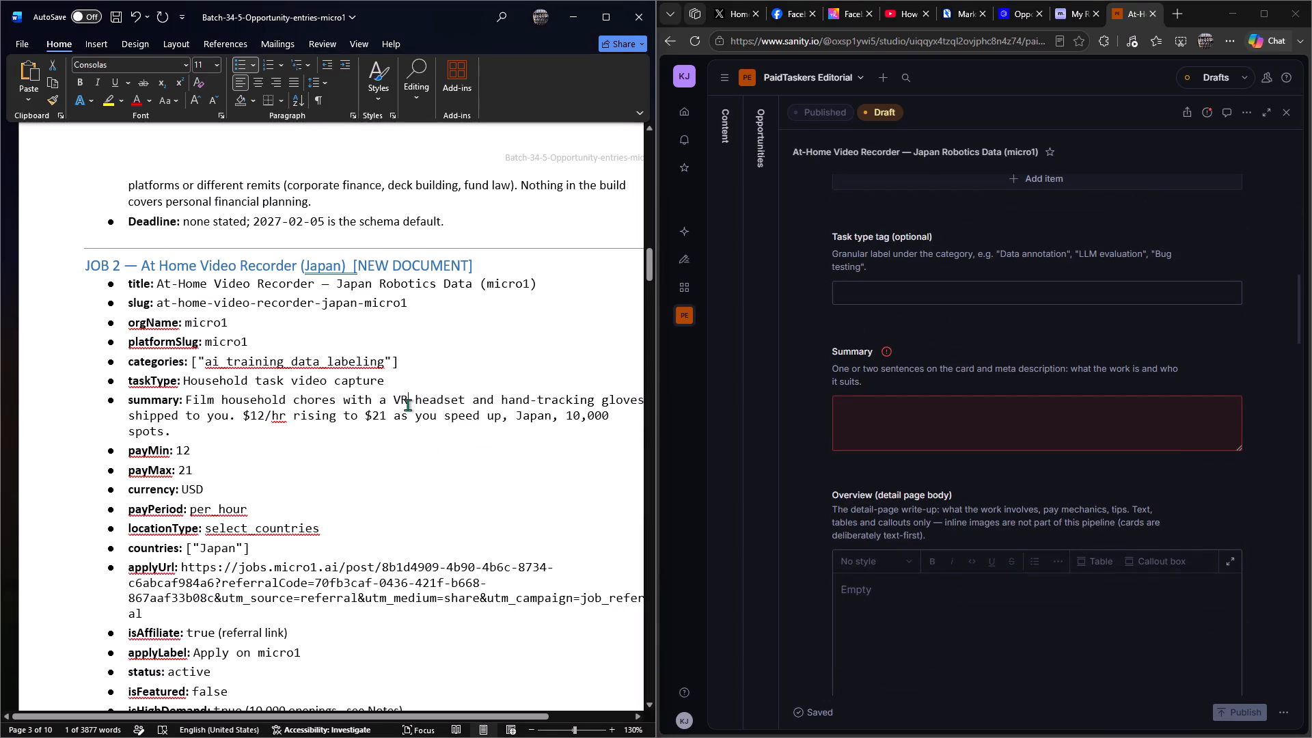
drag(413, 388, 192, 390)
key(ctrl+c)
click(1026, 297)
key(ctrl+v)
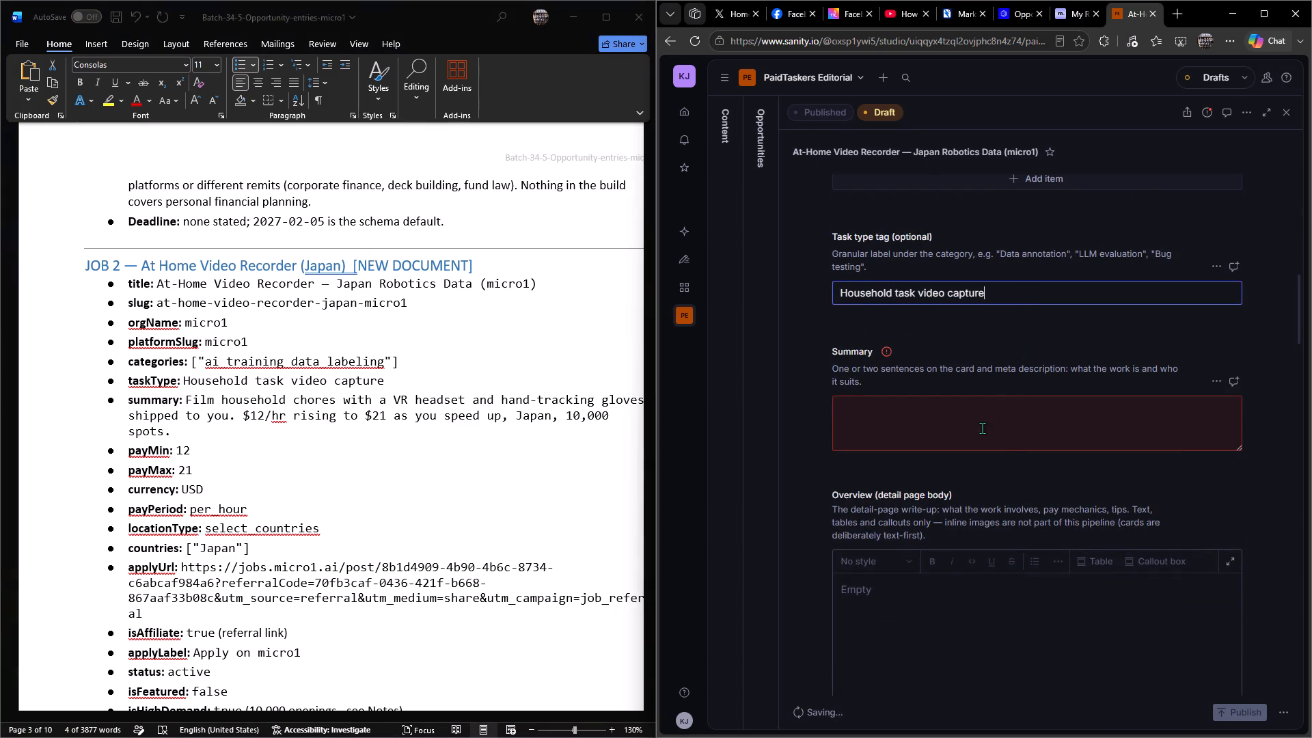
Copy the JOB 2 summary from Word, "Film household chores with a VR headset and hand-tracking gloves…", into the Summary field.
click(982, 428)
click(342, 433)
click(270, 428)
drag(270, 428, 186, 396)
key(ctrl+c)
click(975, 411)
key(ctrl+v)
Copy the JOB 2 overview paragraph from Word, starting "This is the Japanese arm of micro1's household robotics data project", into the Overview body.
click(922, 621)
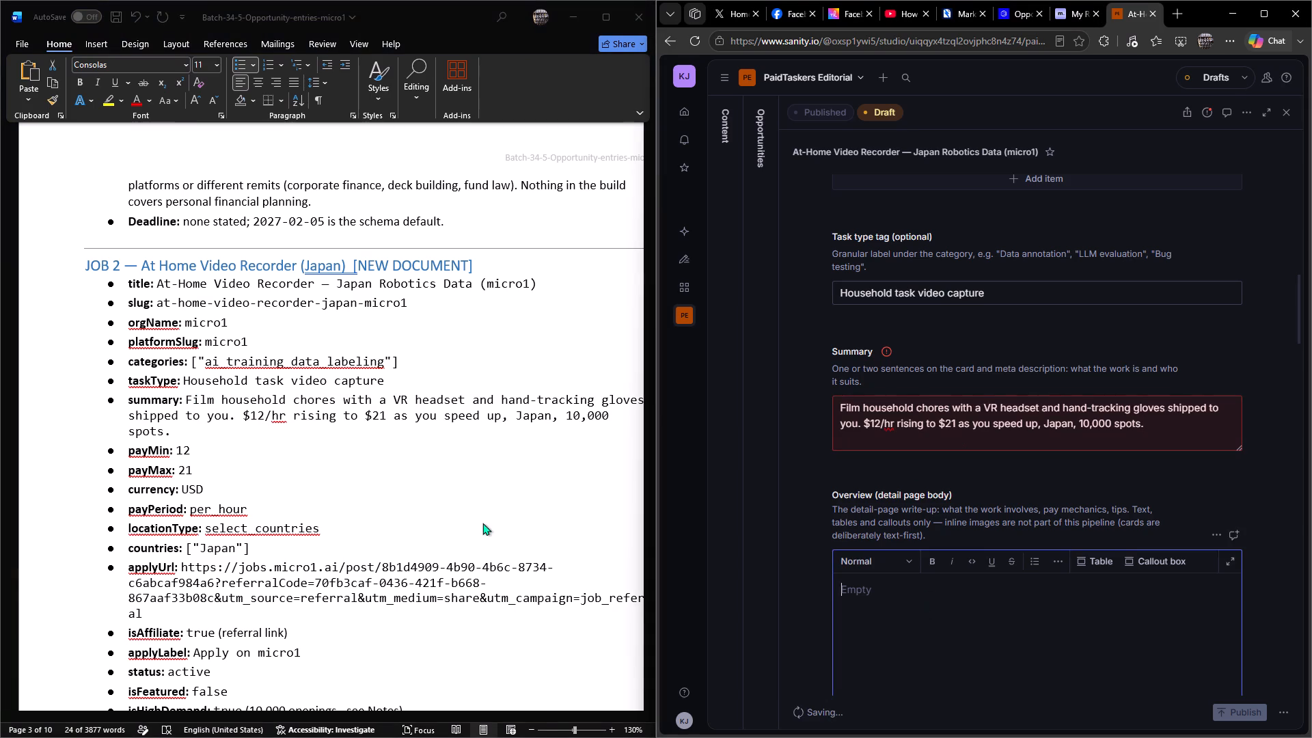
scroll(437, 507, down, 5)
scroll(359, 491, down, 11)
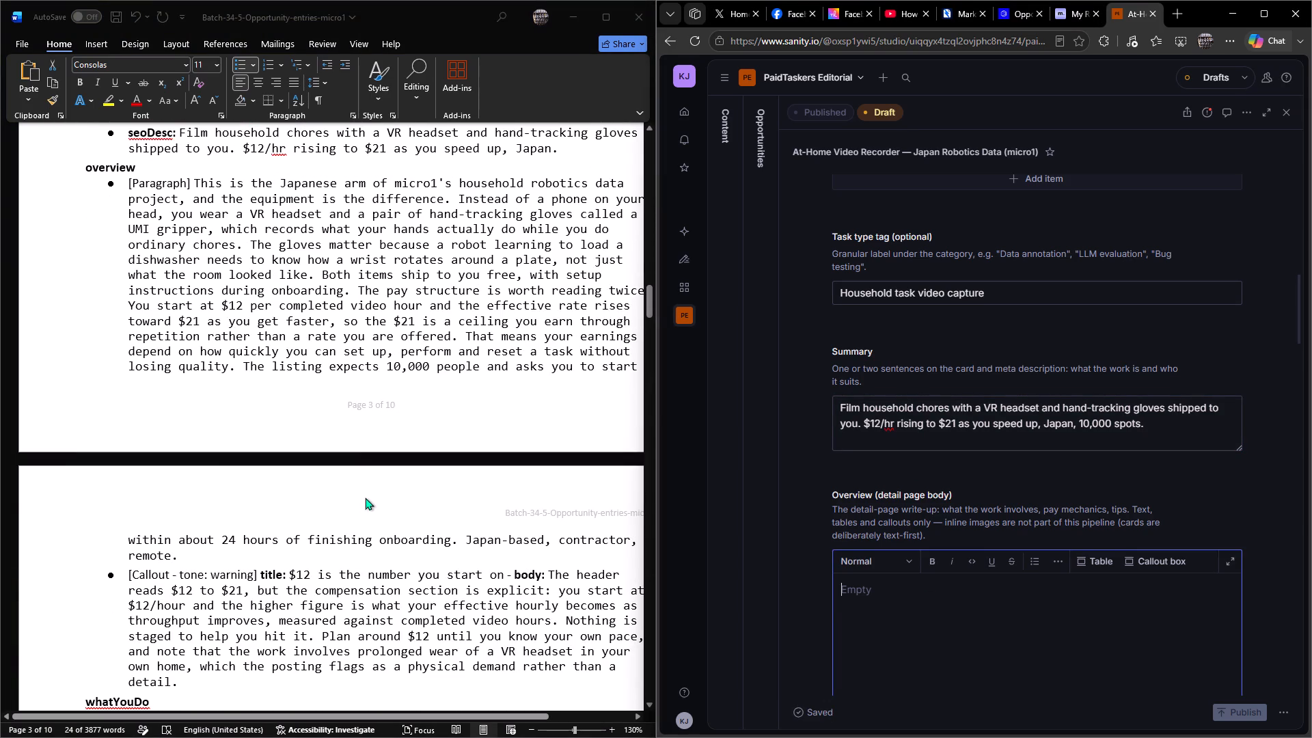
click(333, 545)
click(333, 551)
drag(336, 560, 196, 225)
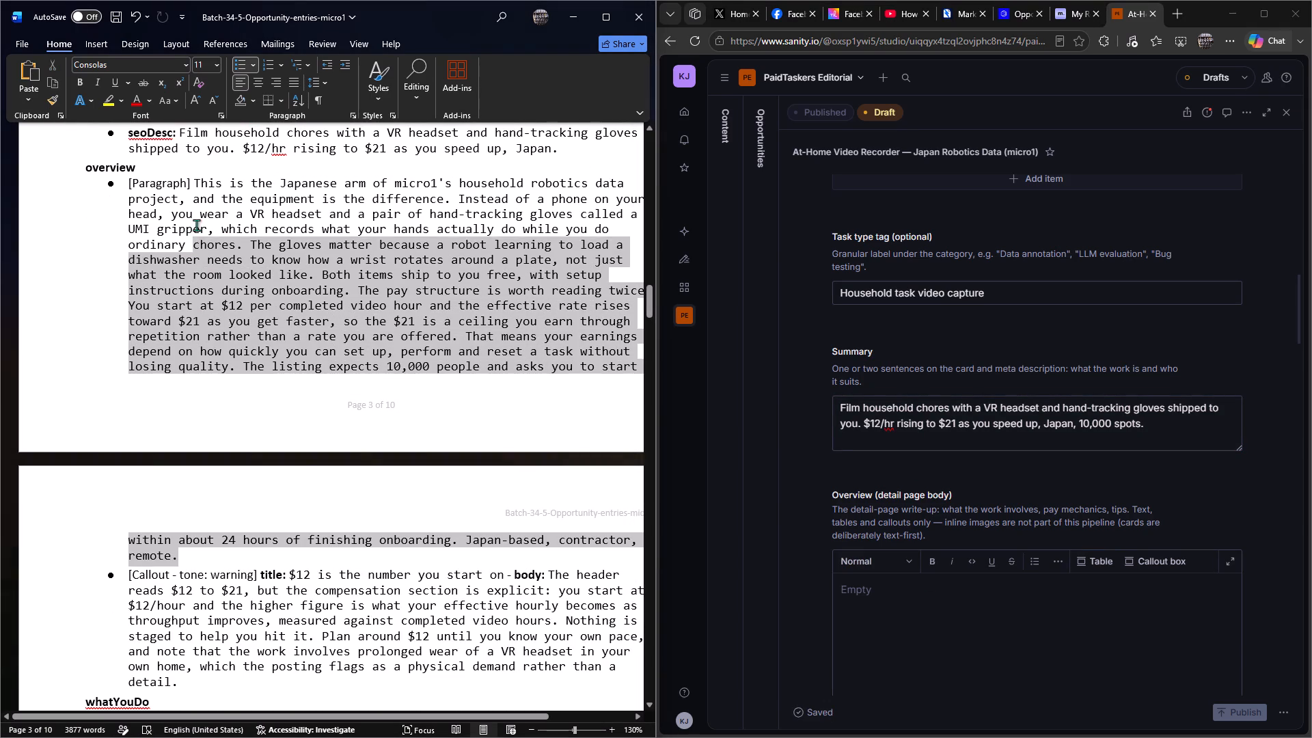
drag(196, 225, 194, 187)
key(ctrl+c)
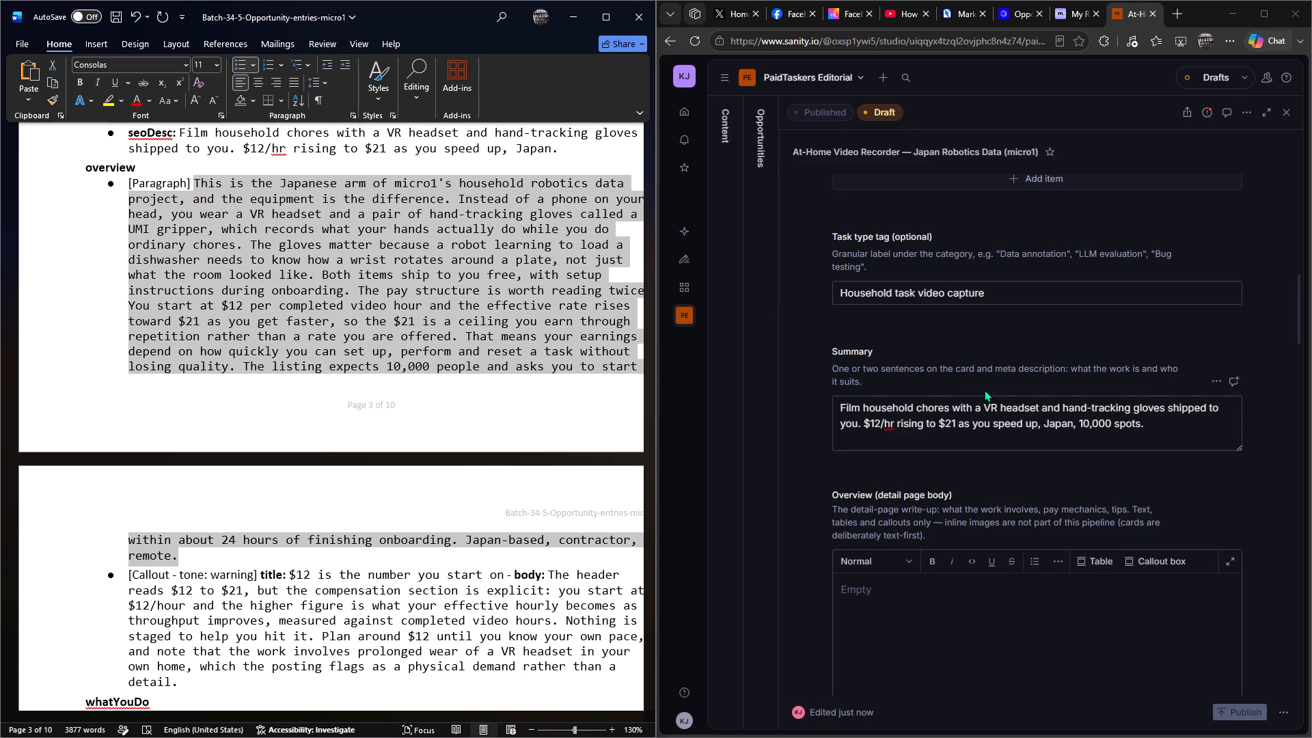
click(971, 634)
key(ctrl+v)
Split the overview text into a new paragraph before "That means your earnings" and add a line break at its end.
scroll(971, 634, down, 6)
scroll(1291, 635, down, 4)
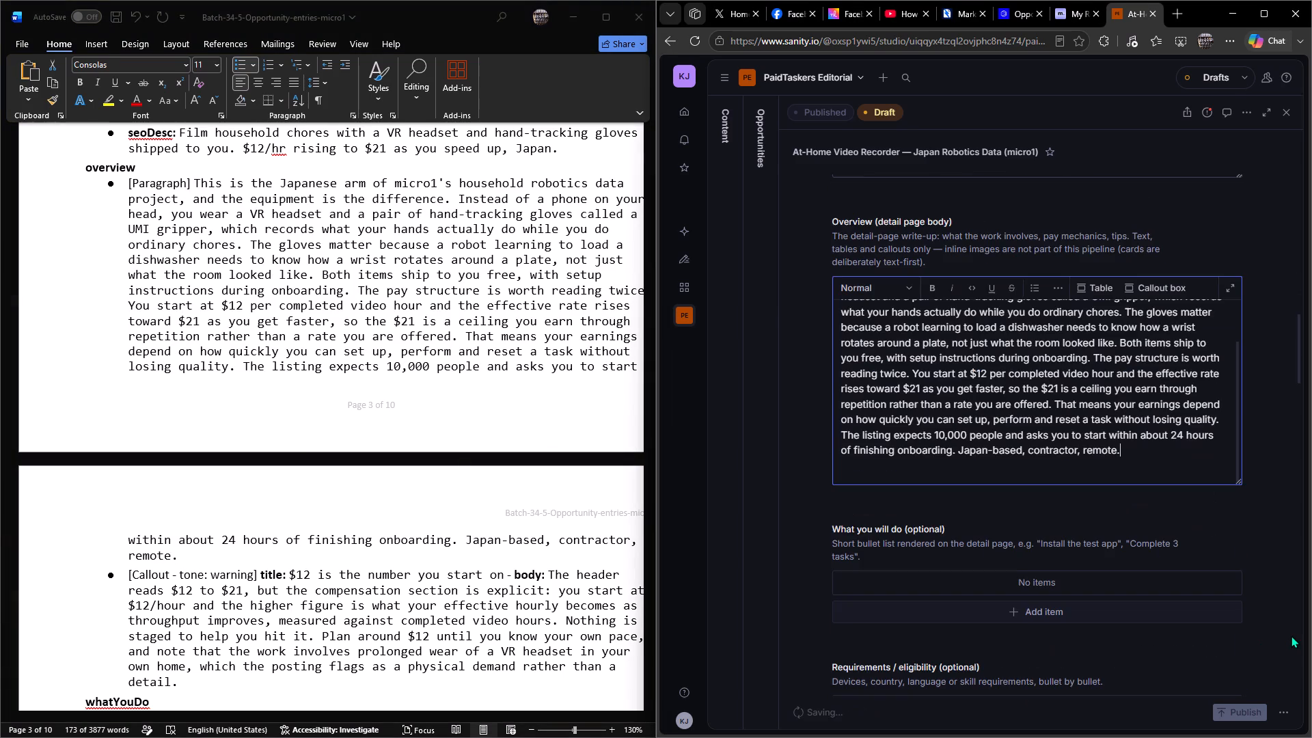
click(1056, 400)
key(Return)
click(1140, 476)
key(Return)
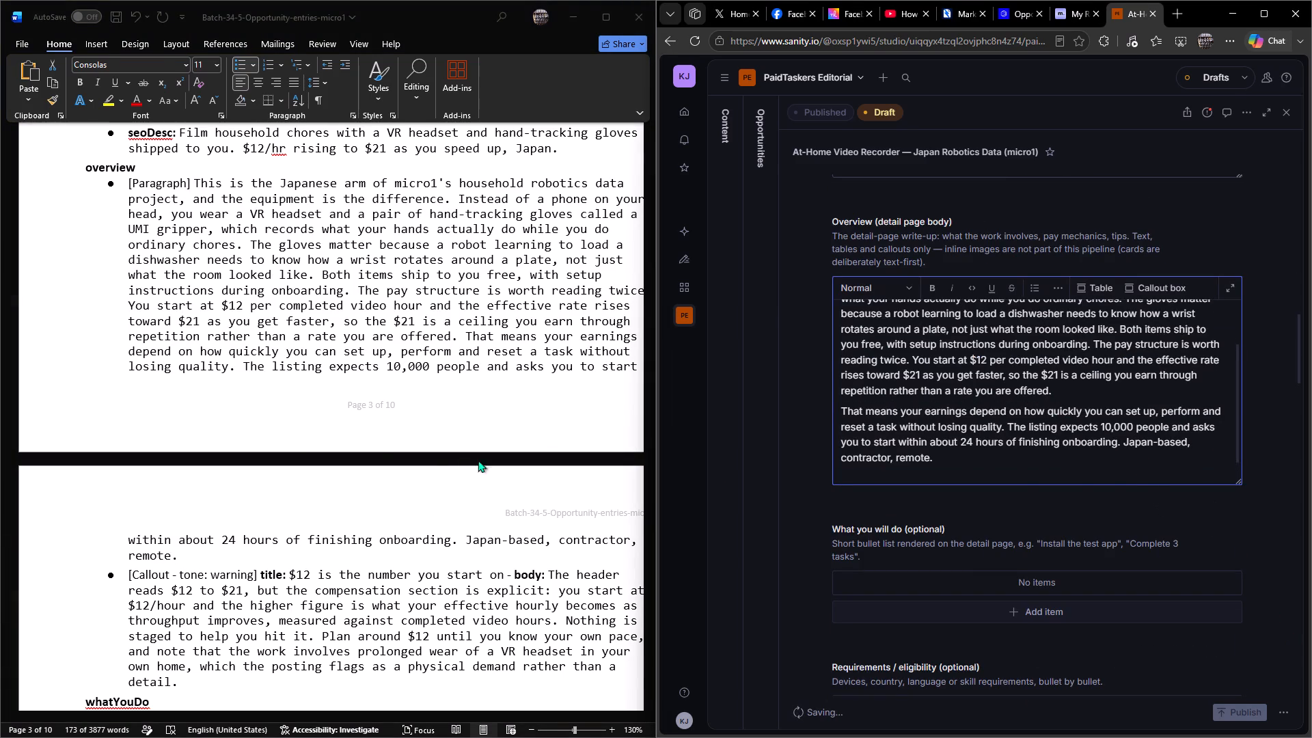
Insert a callout box at the end of the overview with the title "$12 is the number you start on" copied from Word.
scroll(370, 458, down, 4)
click(366, 474)
click(328, 461)
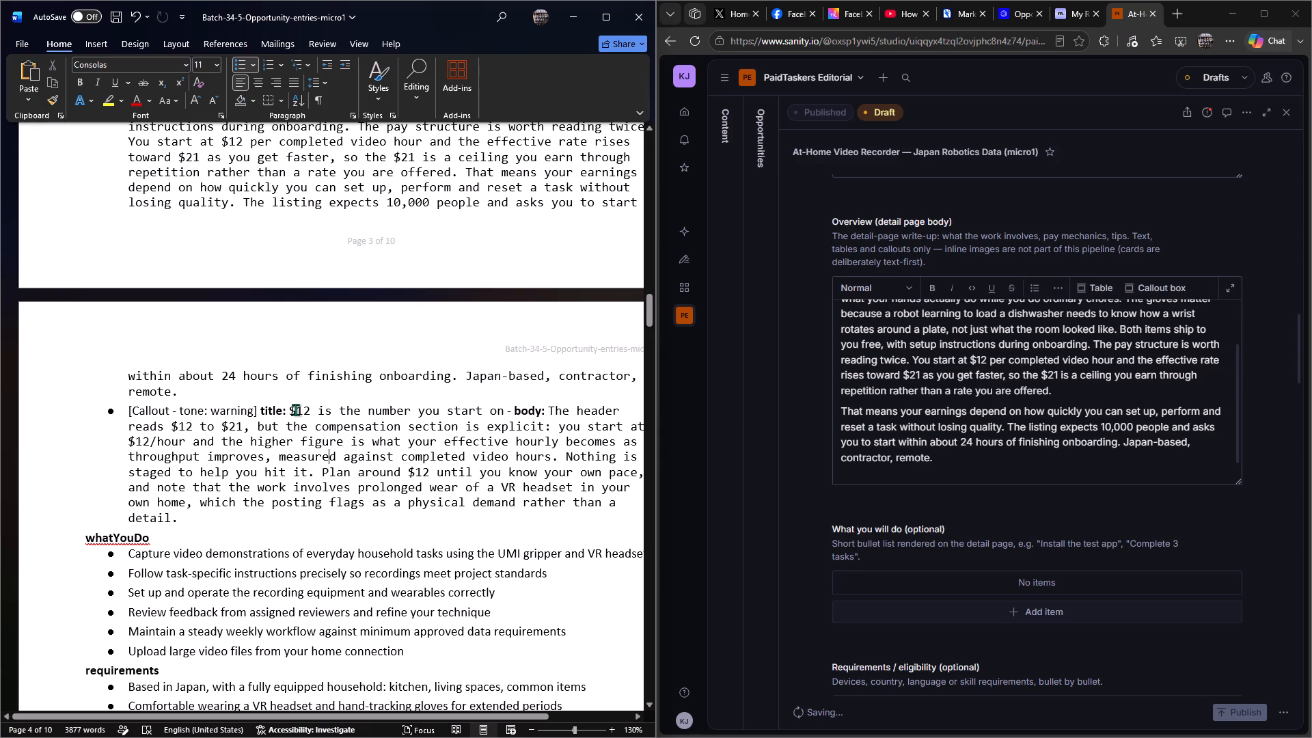
drag(289, 408, 471, 410)
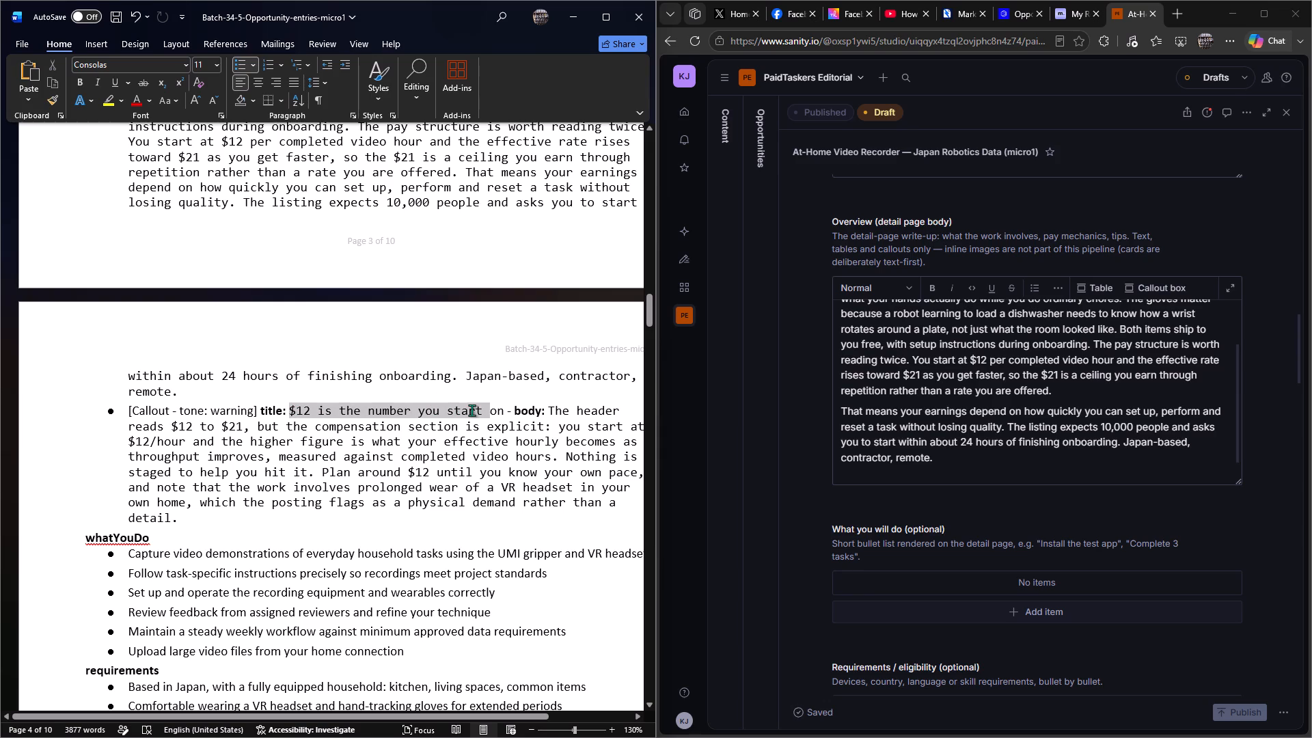
drag(471, 410, 500, 409)
key(ctrl+c)
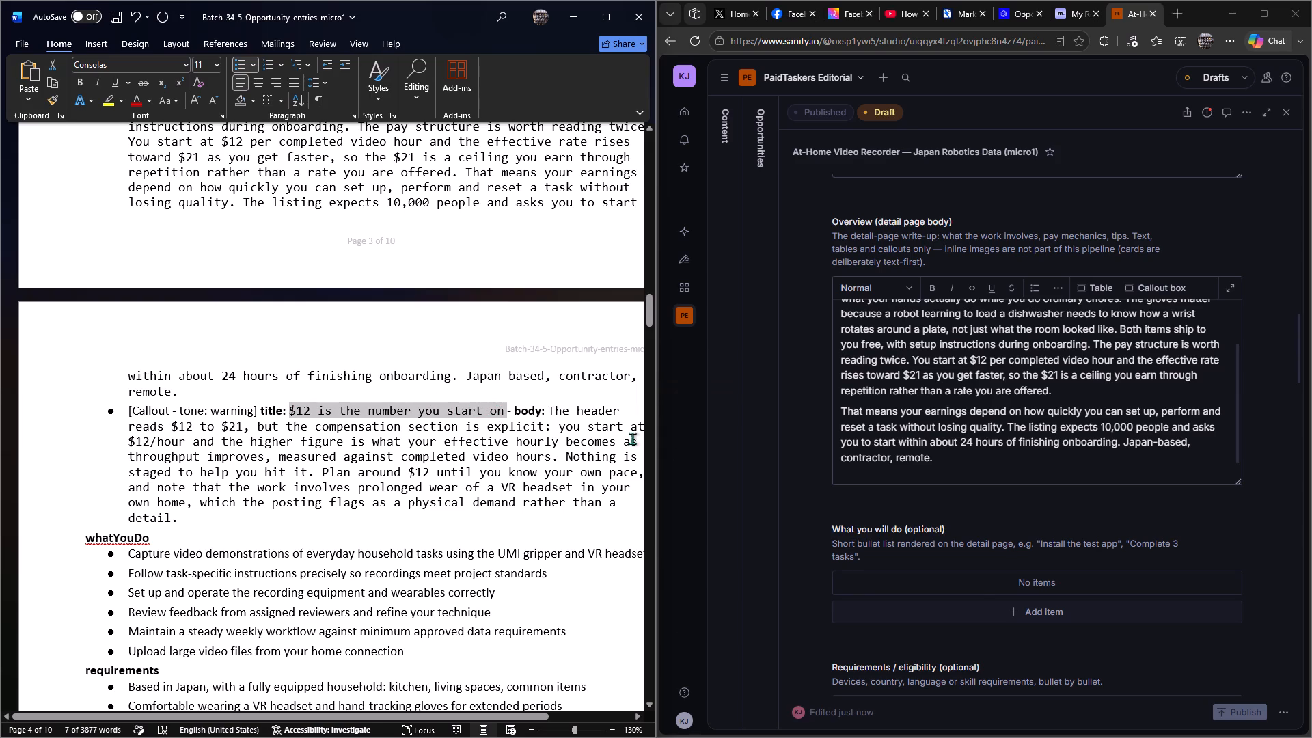
click(985, 607)
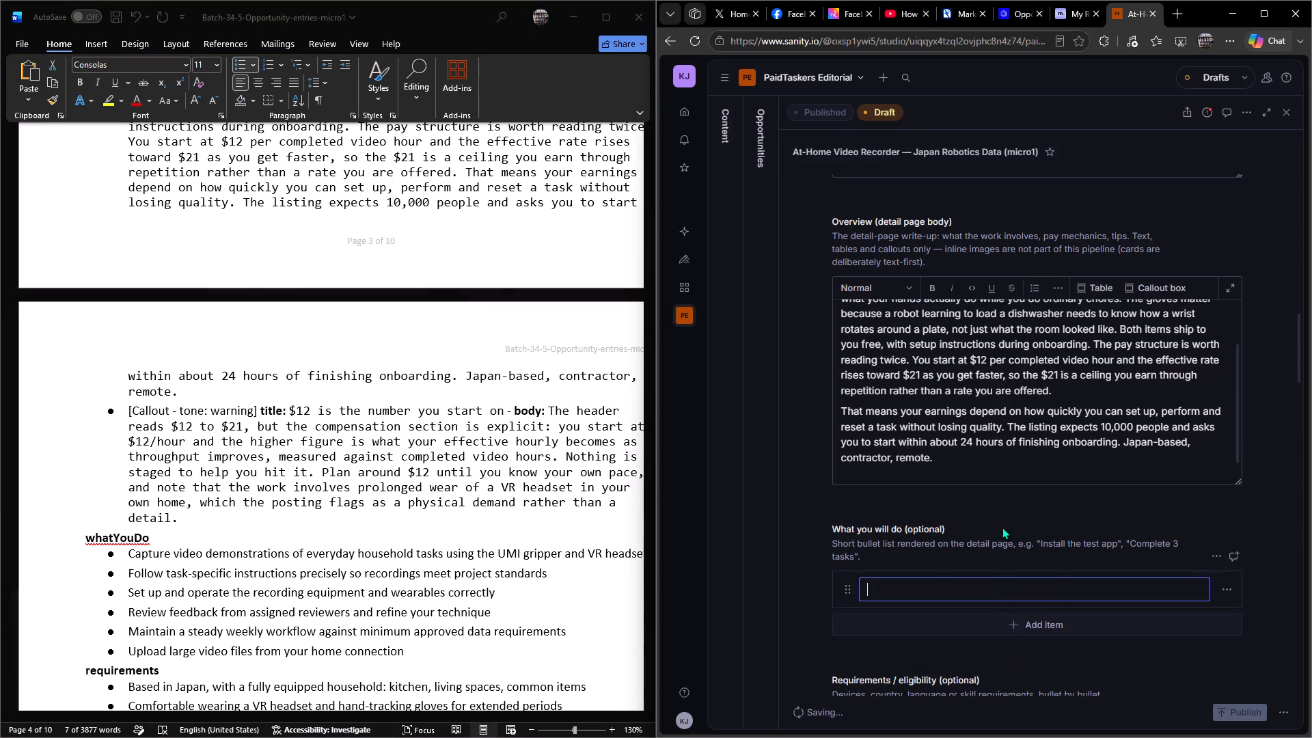
click(1020, 475)
click(1128, 287)
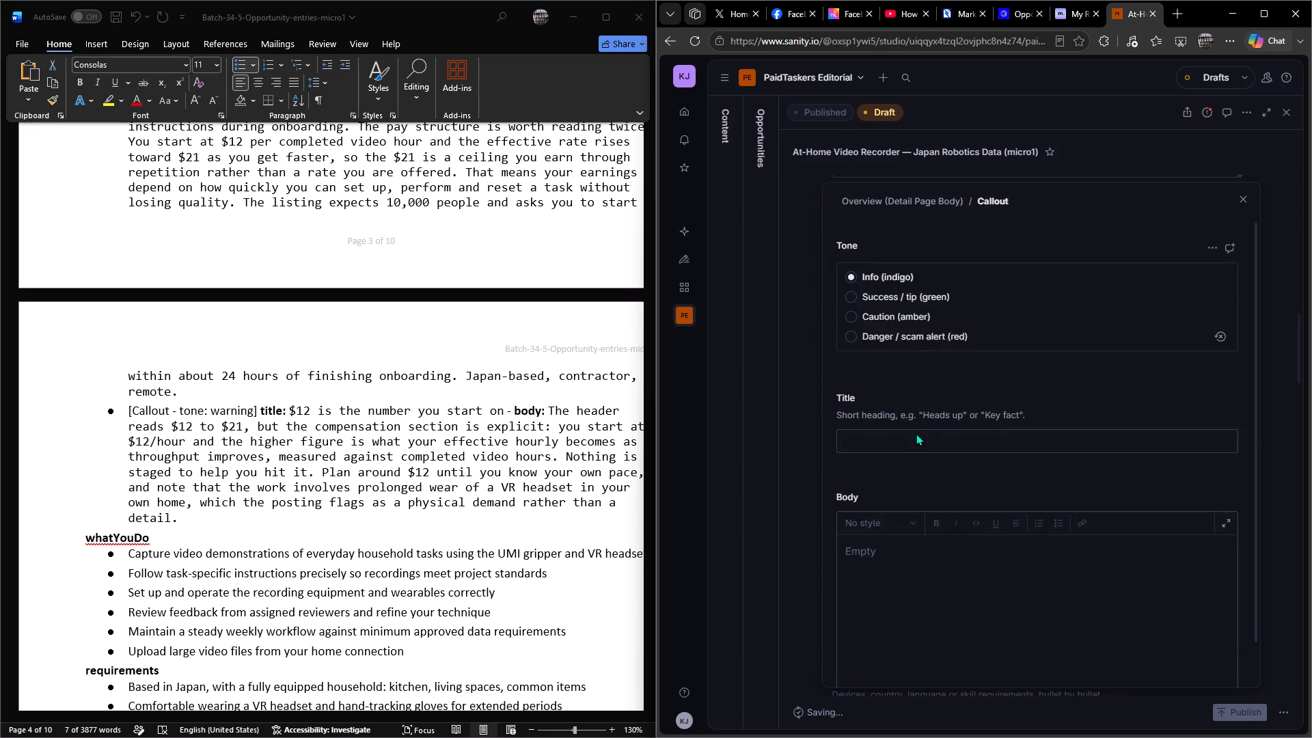
click(912, 446)
key(ctrl+v)
Set the callout tone to Caution (amber) and fill its body with the unbulleted Word text starting "The header reads $12 to $21".
click(496, 487)
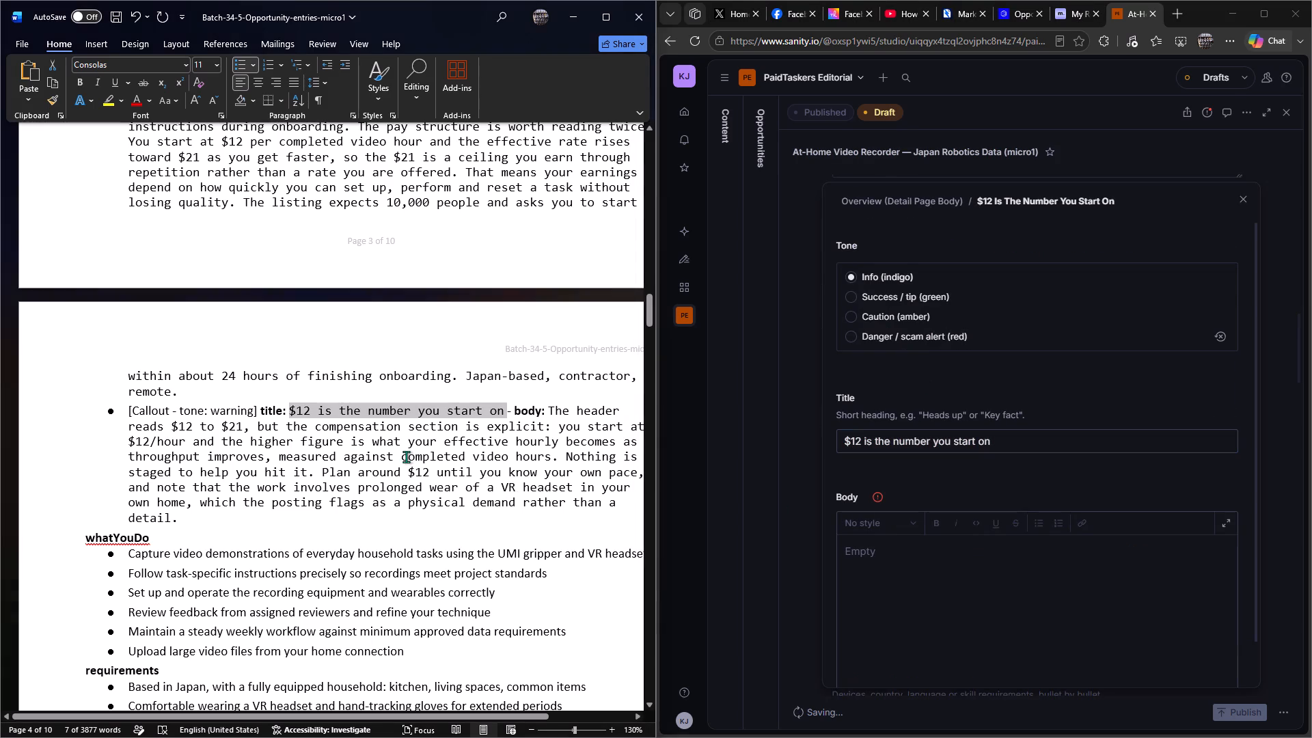
click(487, 448)
drag(553, 410, 604, 515)
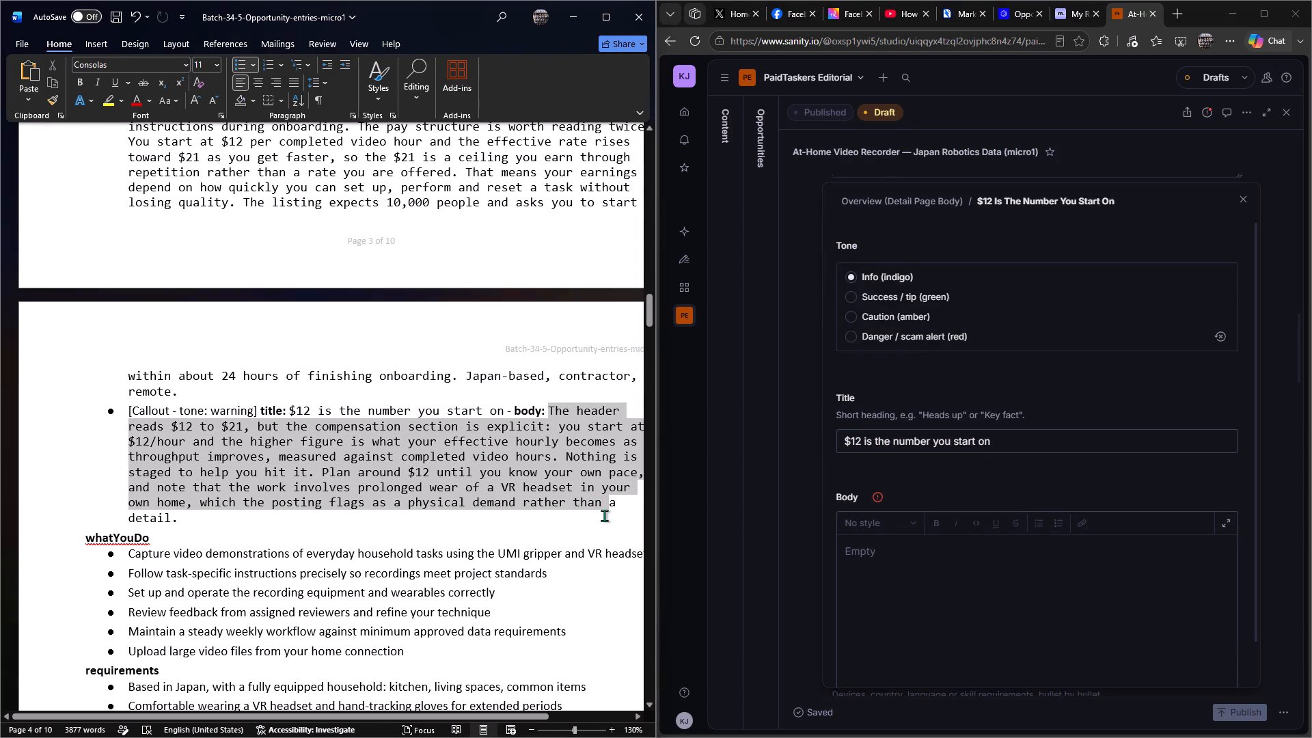
drag(604, 515, 605, 525)
key(ctrl+c)
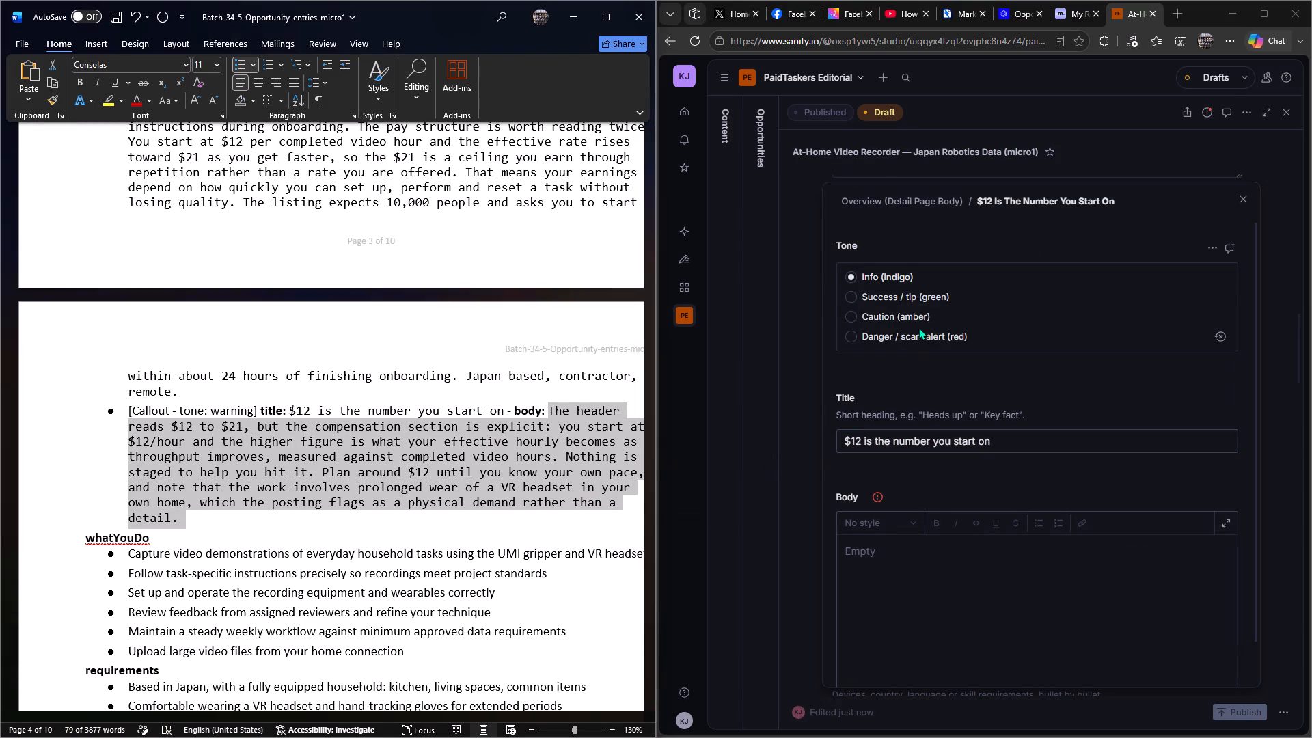
click(928, 311)
click(940, 600)
key(ctrl+v)
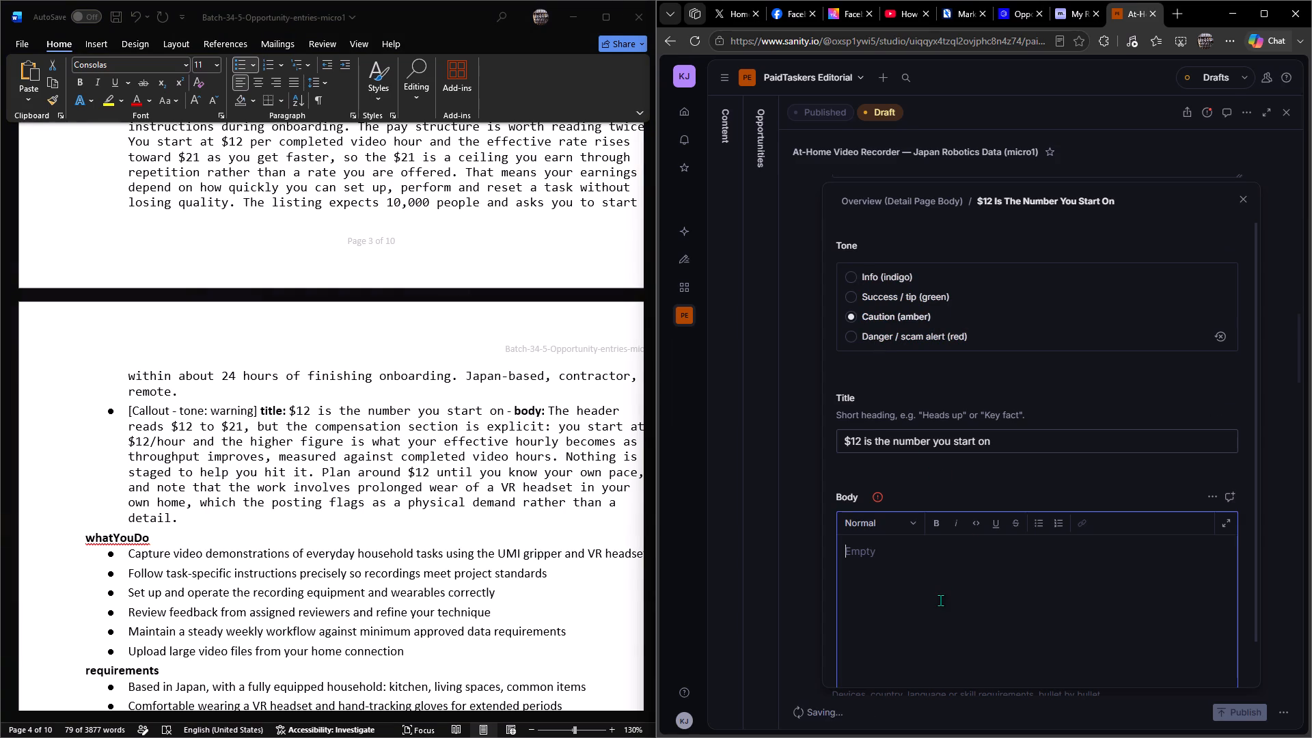
click(869, 547)
key(BackSpace)
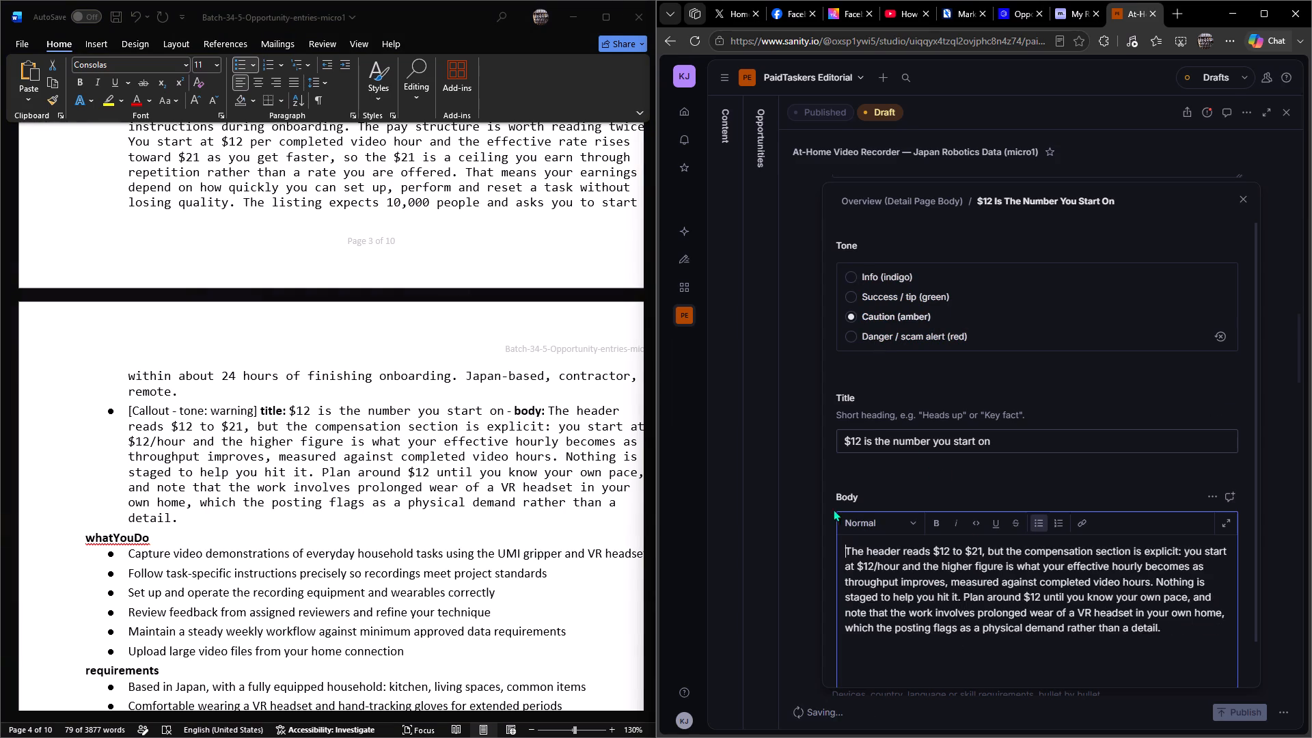
click(804, 469)
Add an empty item under What you will do and remove the bullets from the whatYouDo lines in Word.
scroll(900, 528, down, 4)
click(971, 308)
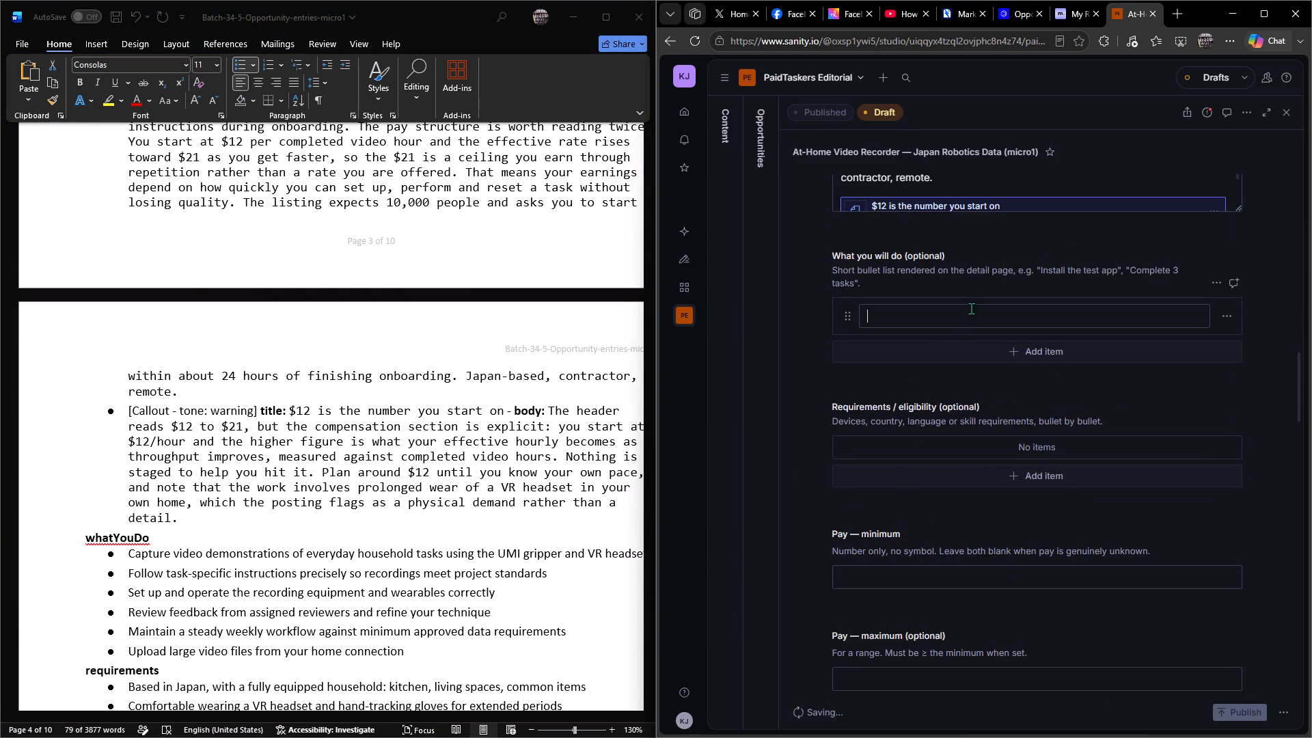
click(247, 578)
scroll(247, 578, down, 5)
click(383, 491)
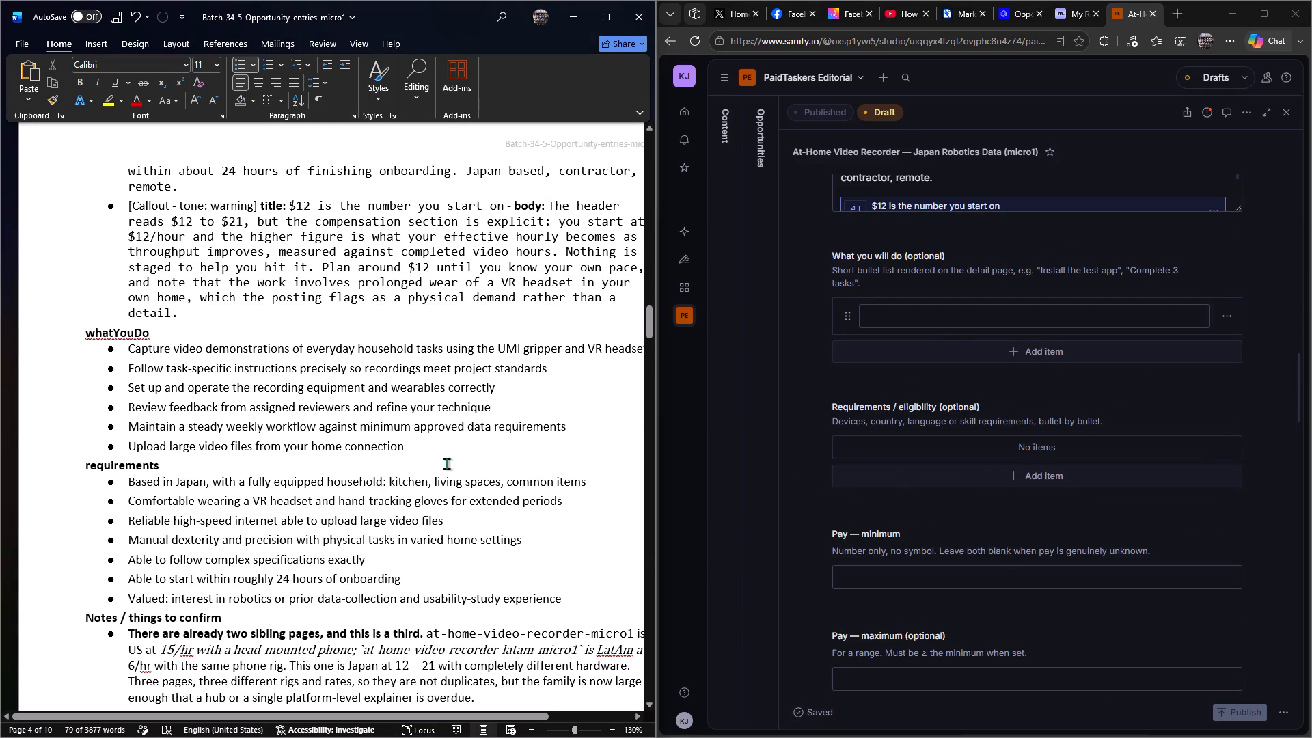
drag(461, 450, 81, 354)
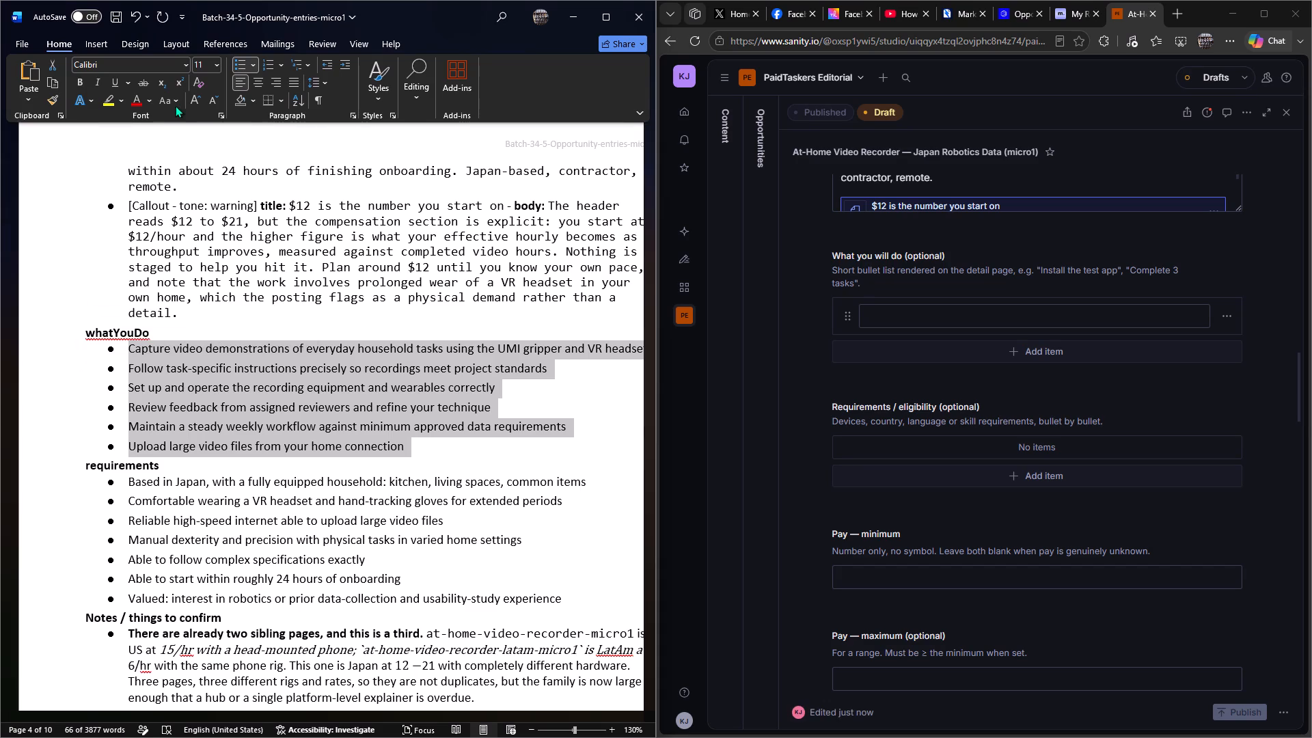
click(234, 65)
click(330, 335)
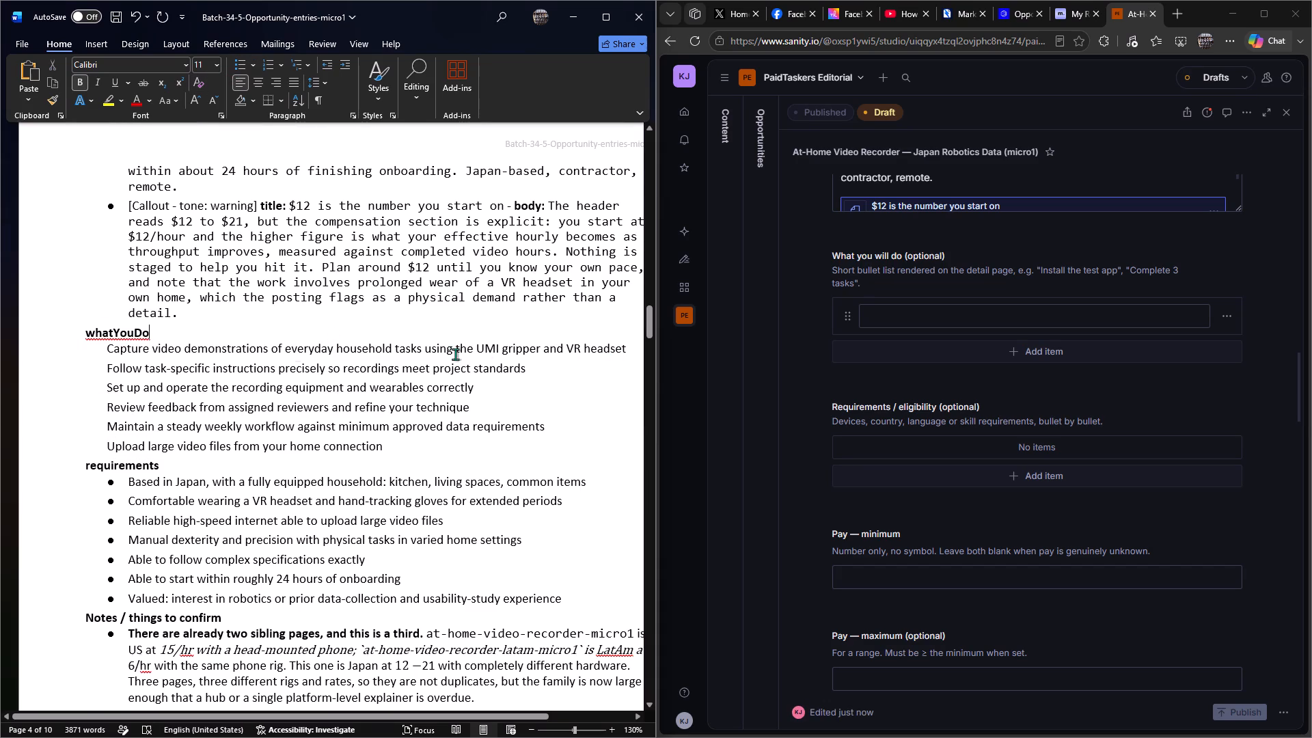
Copy the whatYouDo lines starting "Capture video demonstrations" and "Follow task-specific instructions" from Word into the first two What you will do items.
drag(107, 351, 616, 351)
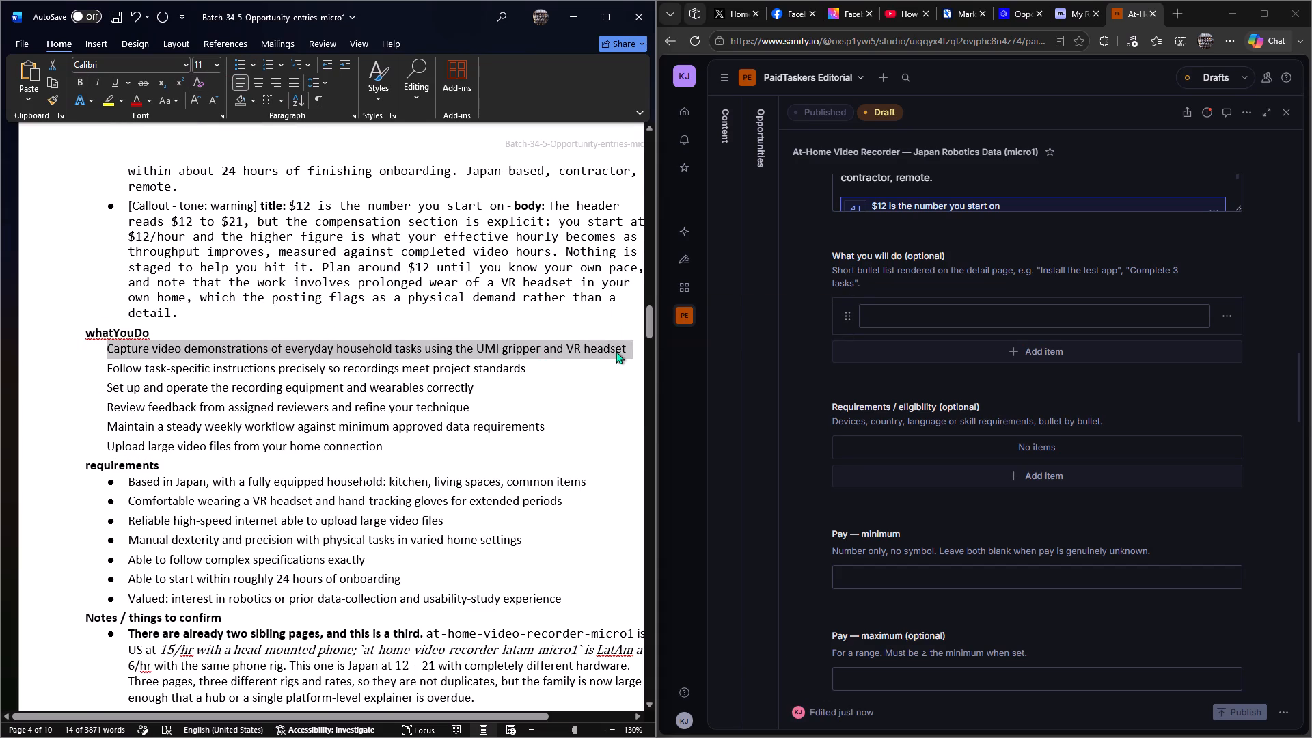
key(ctrl+c)
click(961, 316)
key(ctrl+v)
click(942, 351)
click(454, 390)
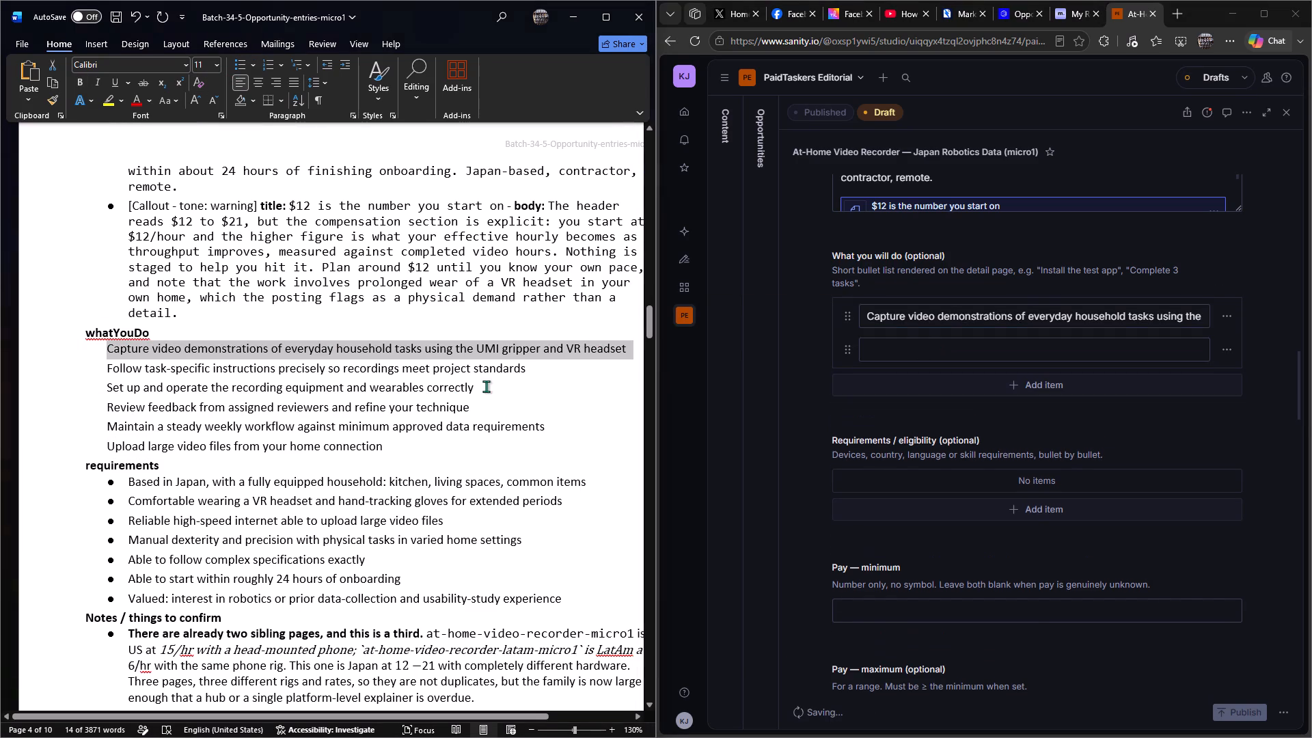
drag(542, 368, 118, 368)
key(ctrl+c)
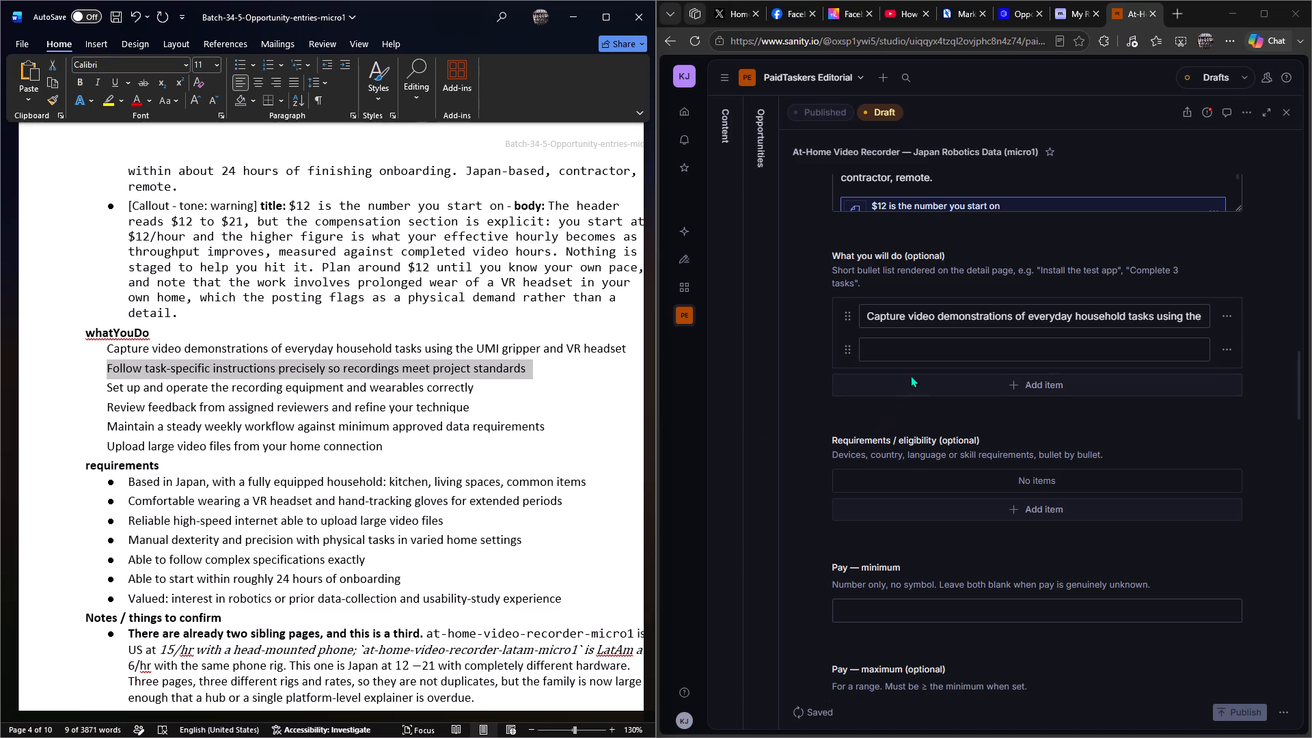
click(924, 352)
key(ctrl+v)
Add the Word lines "Set up and operate the recording equipment and wearables correctly" and "Review feedback from assigned reviewers…" as the third and fourth What you will do items.
click(908, 387)
click(538, 389)
drag(531, 389, 205, 392)
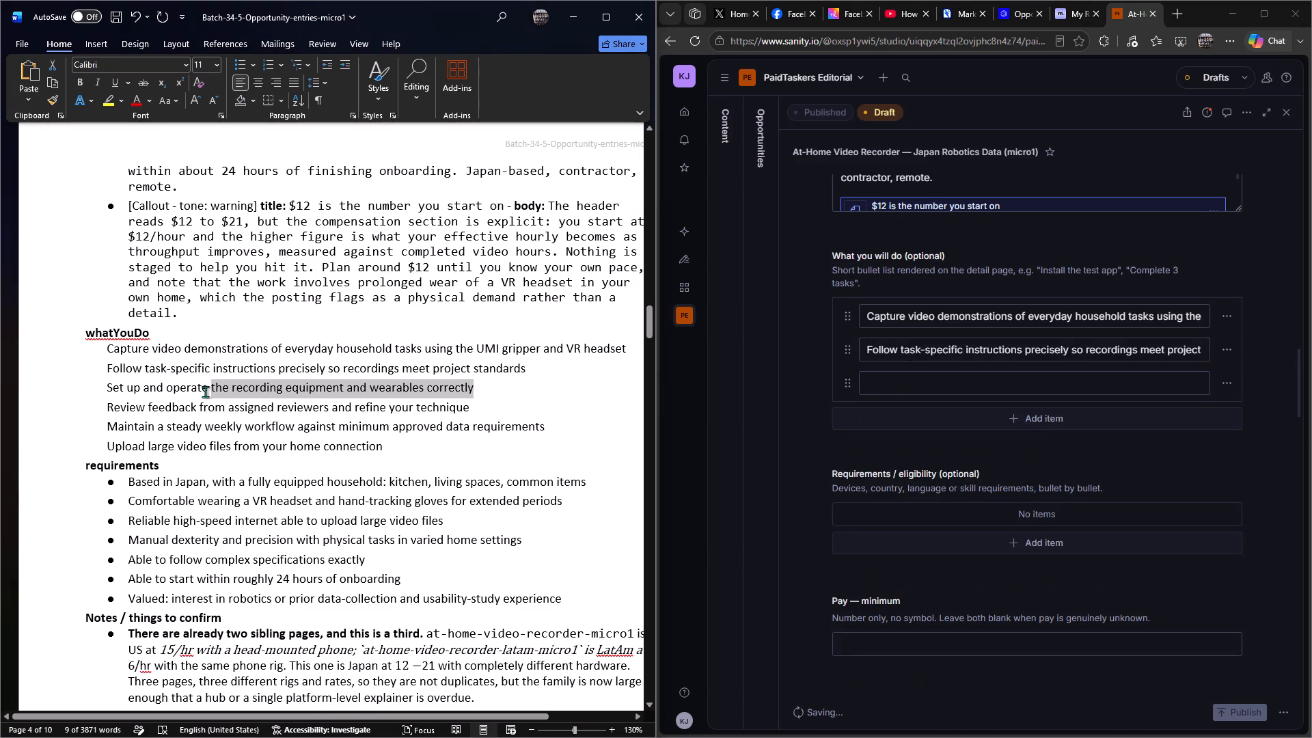
drag(205, 392, 107, 392)
key(ctrl+c)
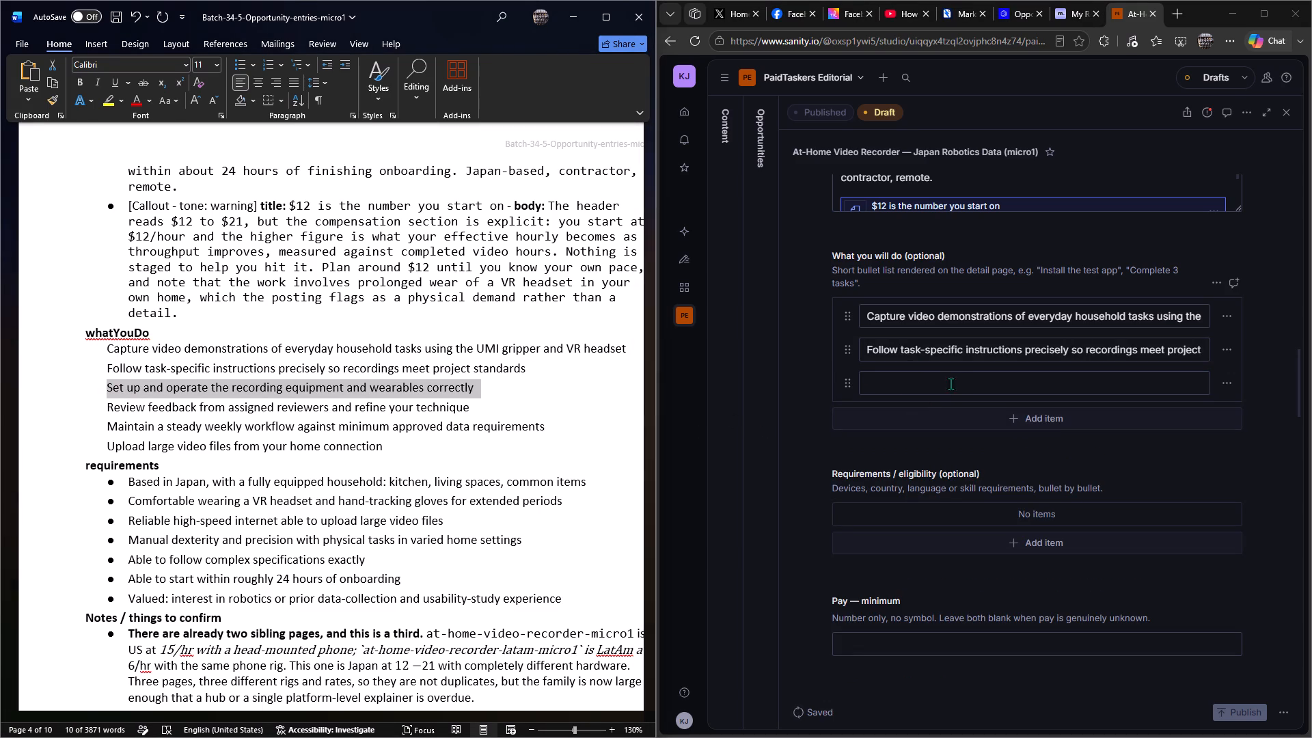
click(961, 377)
key(ctrl+v)
click(929, 420)
click(396, 388)
drag(486, 406, 472, 410)
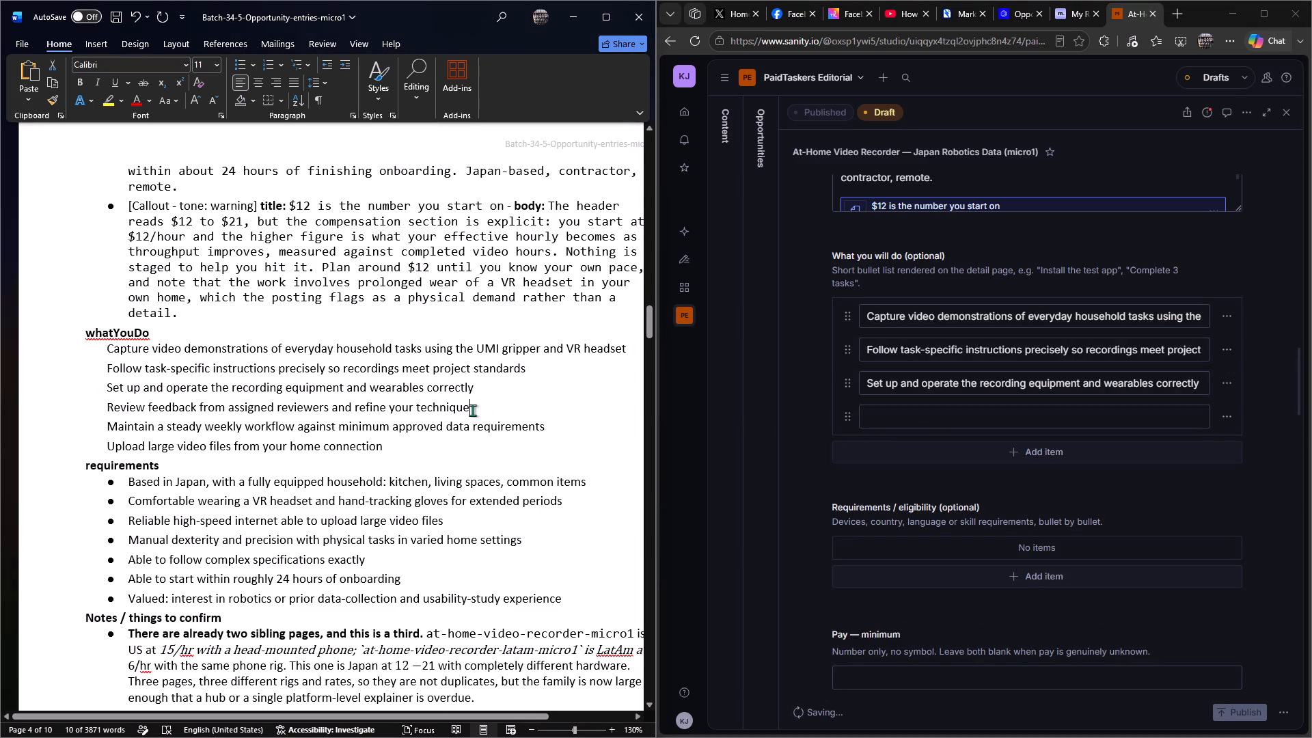
drag(472, 410, 117, 412)
key(ctrl+c)
click(881, 419)
key(ctrl+v)
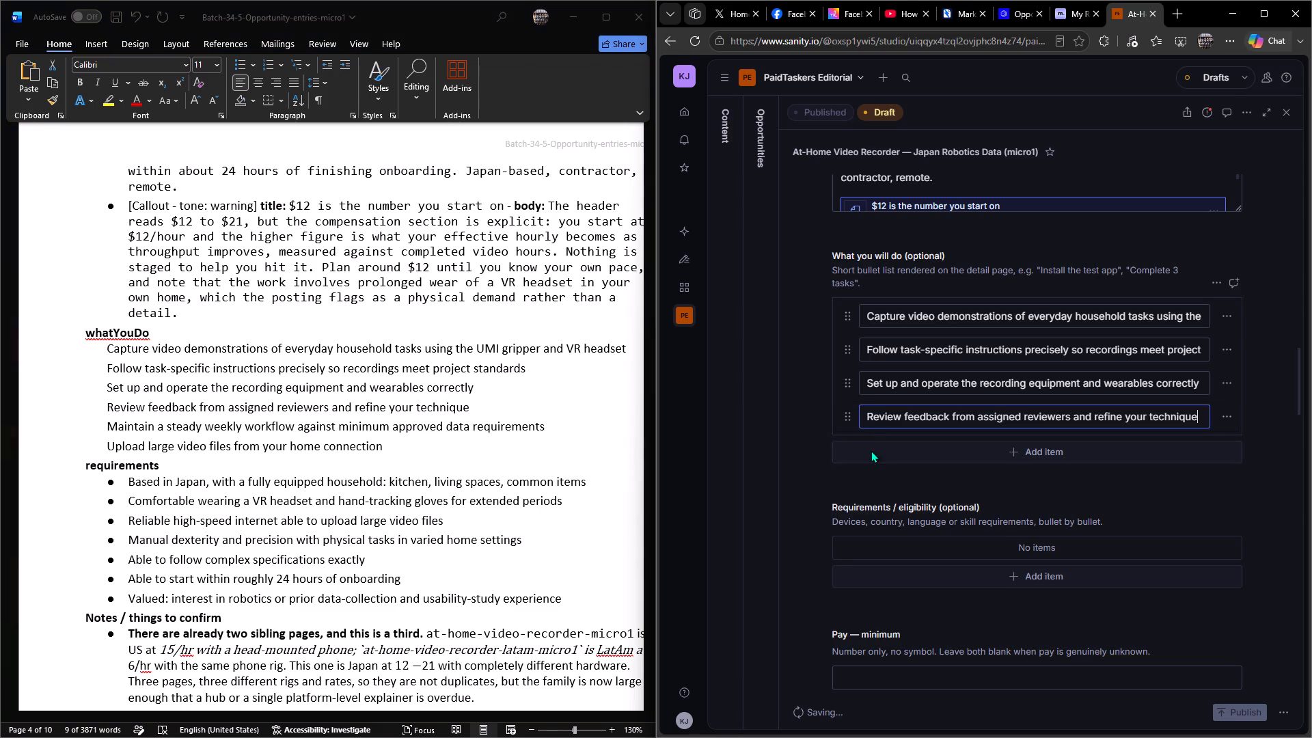
Add the Word lines starting "Maintain a steady weekly workflow" and "Upload large video files" as the fifth and sixth What you will do items.
click(871, 450)
click(421, 430)
drag(584, 431, 82, 433)
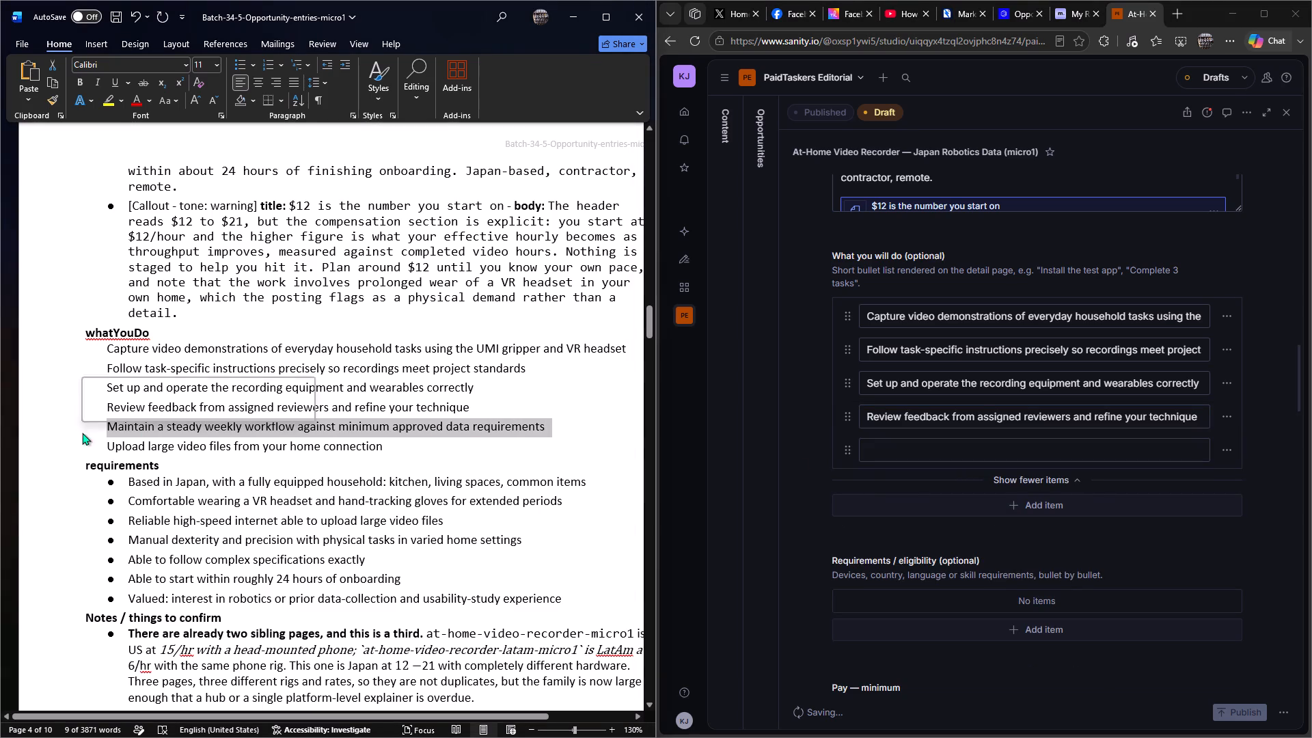
key(ctrl+c)
click(1098, 454)
key(ctrl+v)
click(1054, 505)
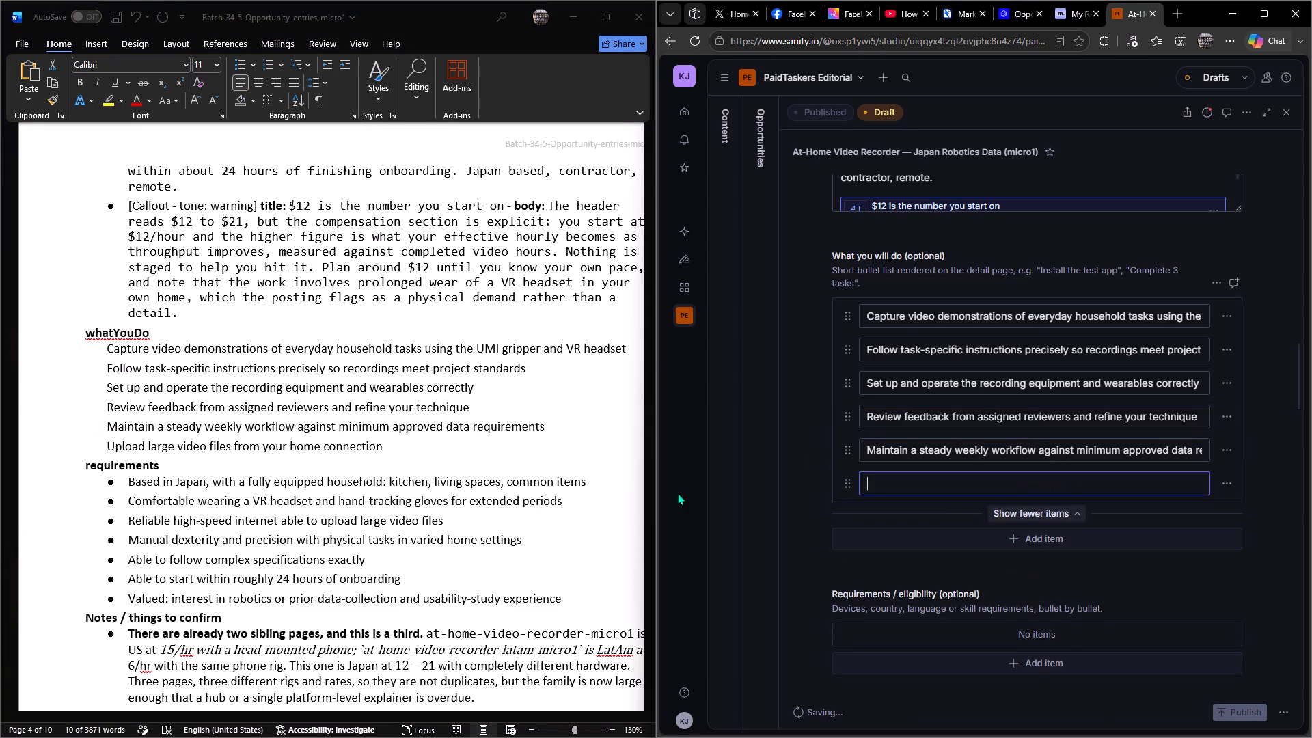
click(382, 487)
drag(435, 458, 102, 458)
click(468, 476)
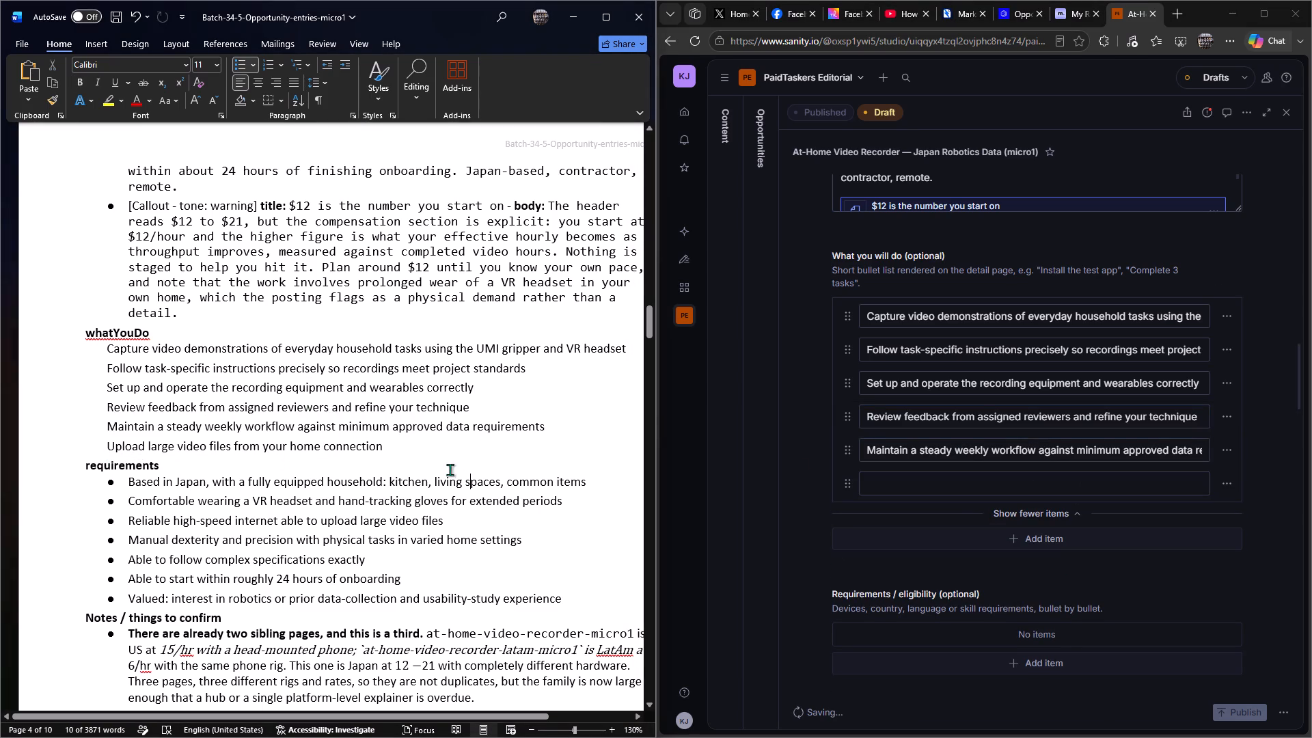
drag(426, 450, 133, 450)
key(ctrl+c)
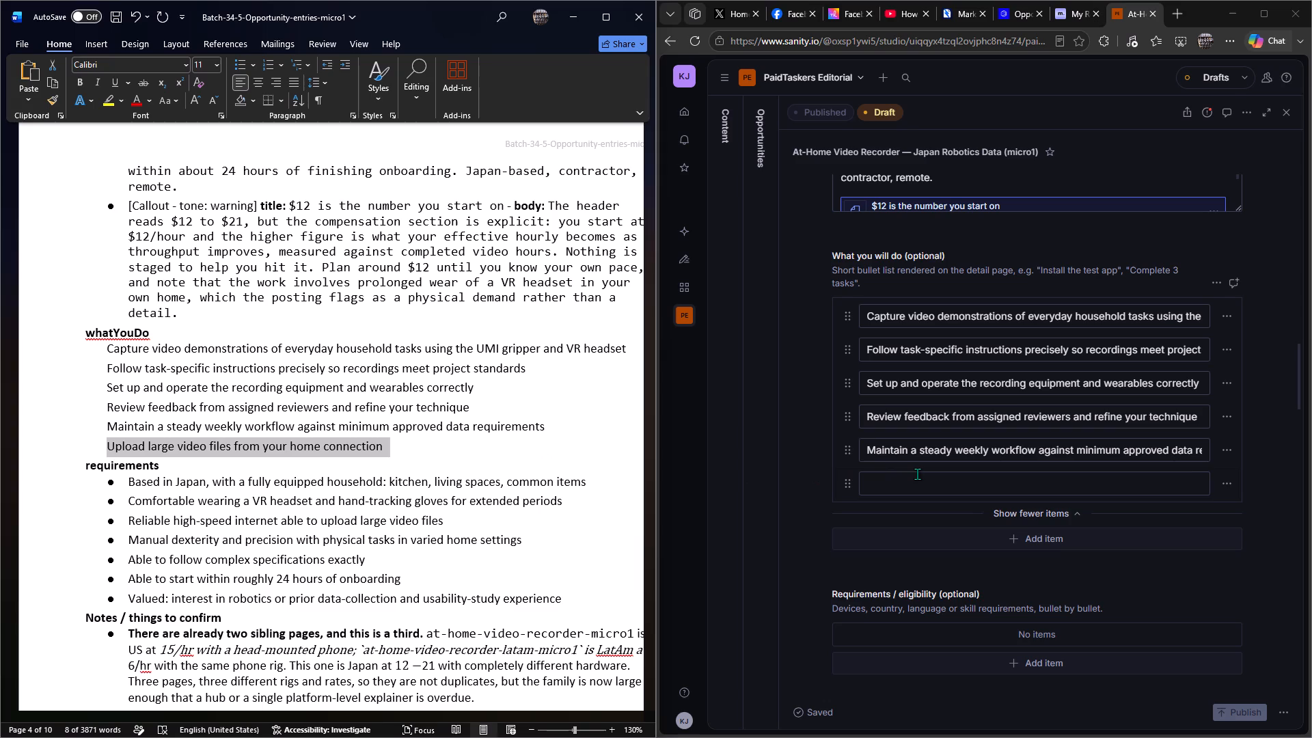
click(917, 474)
key(ctrl+v)
Add an empty item under Requirements / eligibility and remove the bullets from the requirements lines in Word.
scroll(912, 534, down, 2)
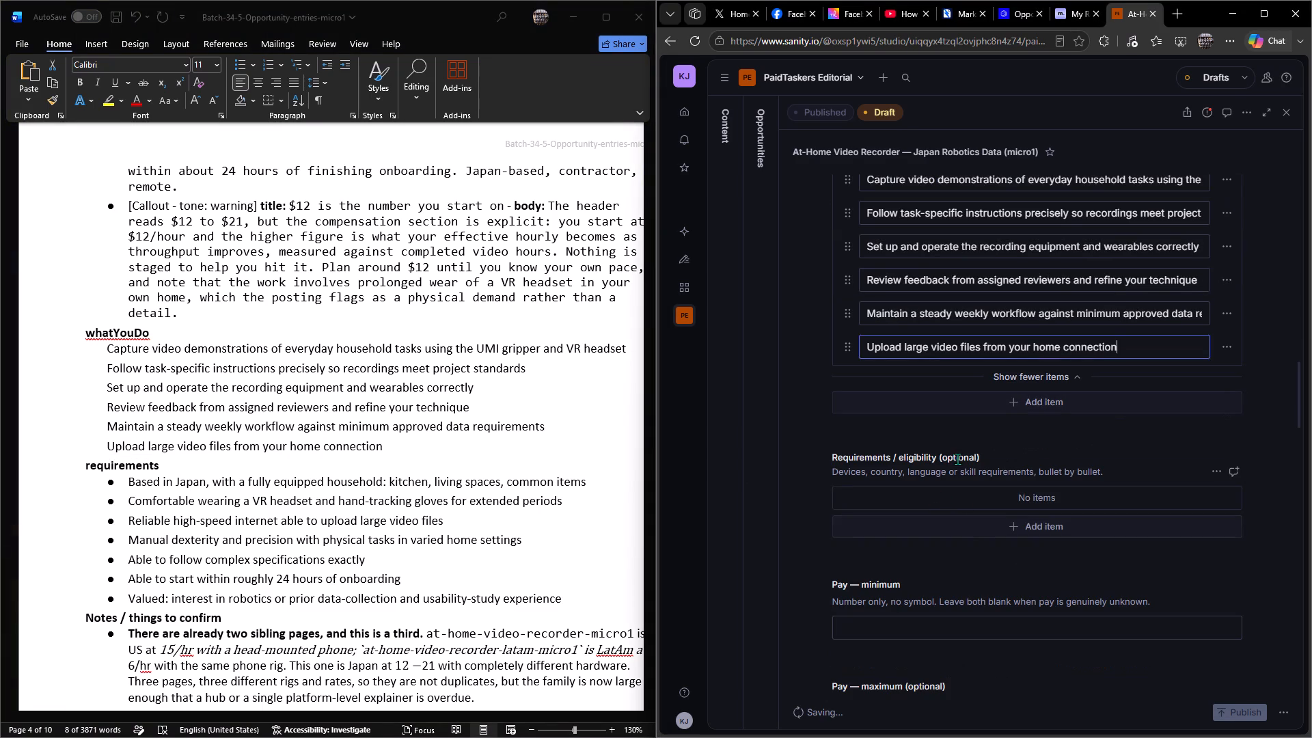
click(966, 541)
click(973, 521)
click(424, 420)
scroll(424, 420, down, 5)
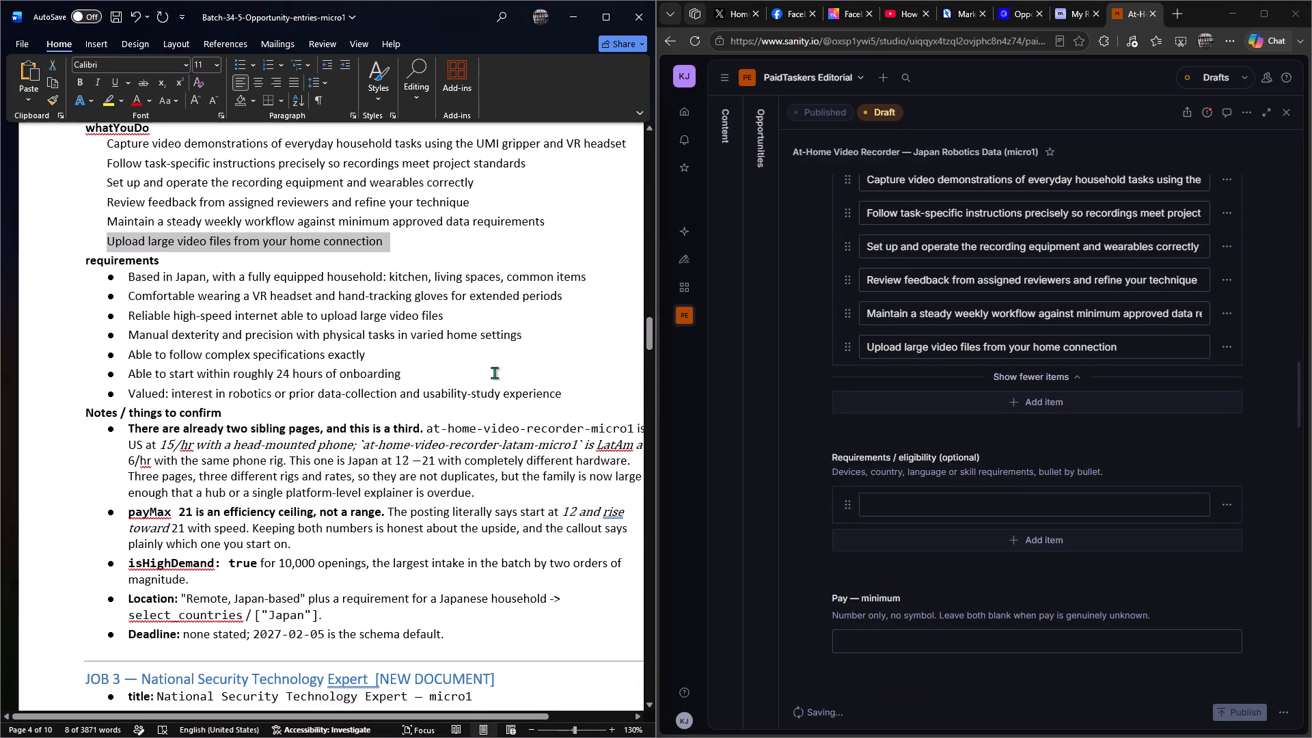
click(494, 372)
drag(605, 395, 123, 284)
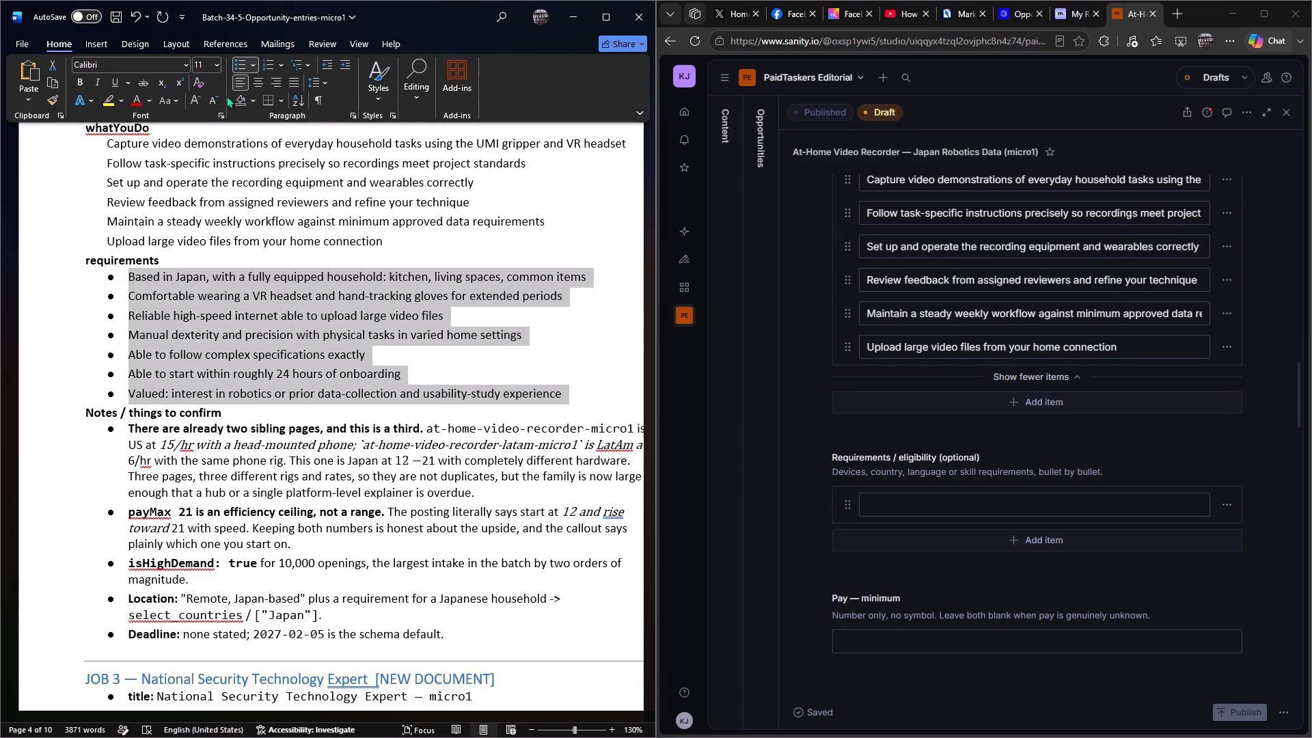
click(232, 61)
click(299, 292)
Copy the requirements lines starting "Based in Japan" and "Comfortable wearing a VR headset" from Word into the first two Requirements / eligibility items.
drag(575, 281, 243, 281)
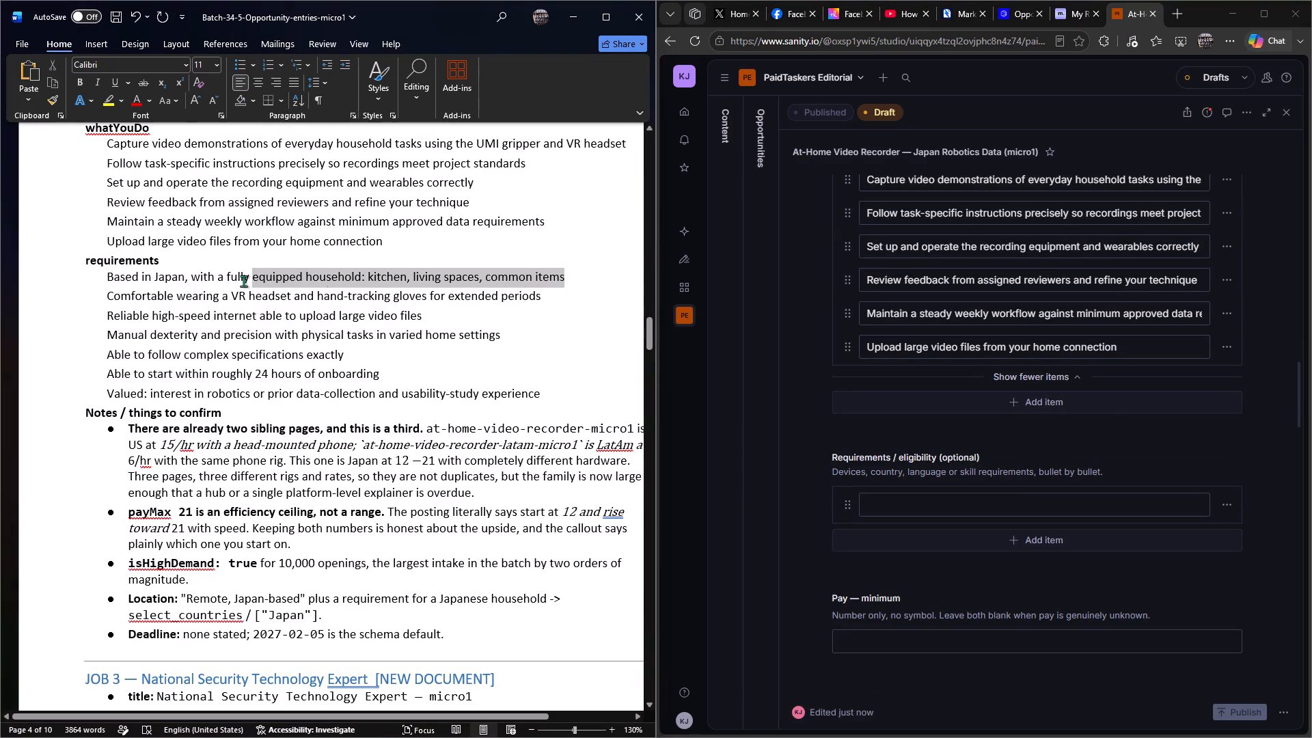
drag(243, 281, 94, 281)
key(ctrl+c)
click(968, 502)
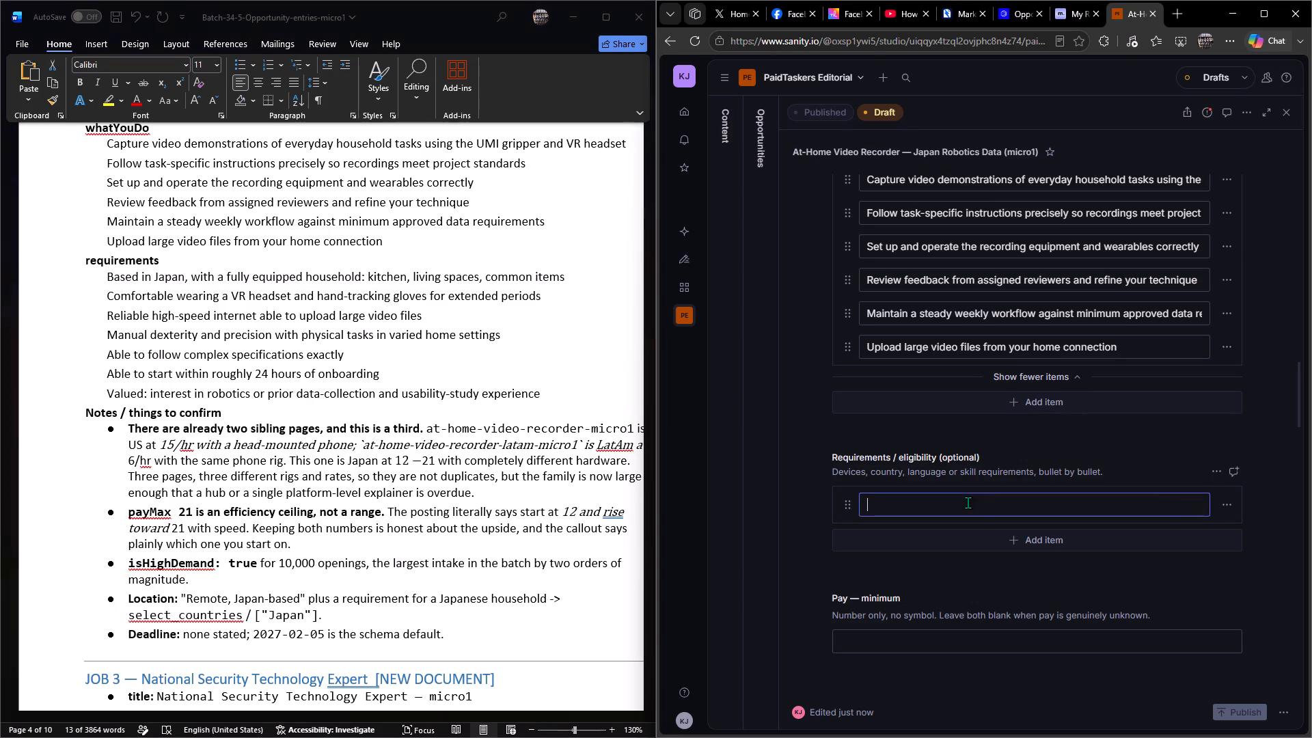
key(ctrl+v)
click(955, 547)
click(495, 406)
drag(557, 298, 113, 302)
key(ctrl+c)
click(981, 535)
key(ctrl+v)
Add the Word lines starting "Reliable high-speed internet" and "Manual dexterity and precision" as the third and fourth Requirements / eligibility items.
click(962, 573)
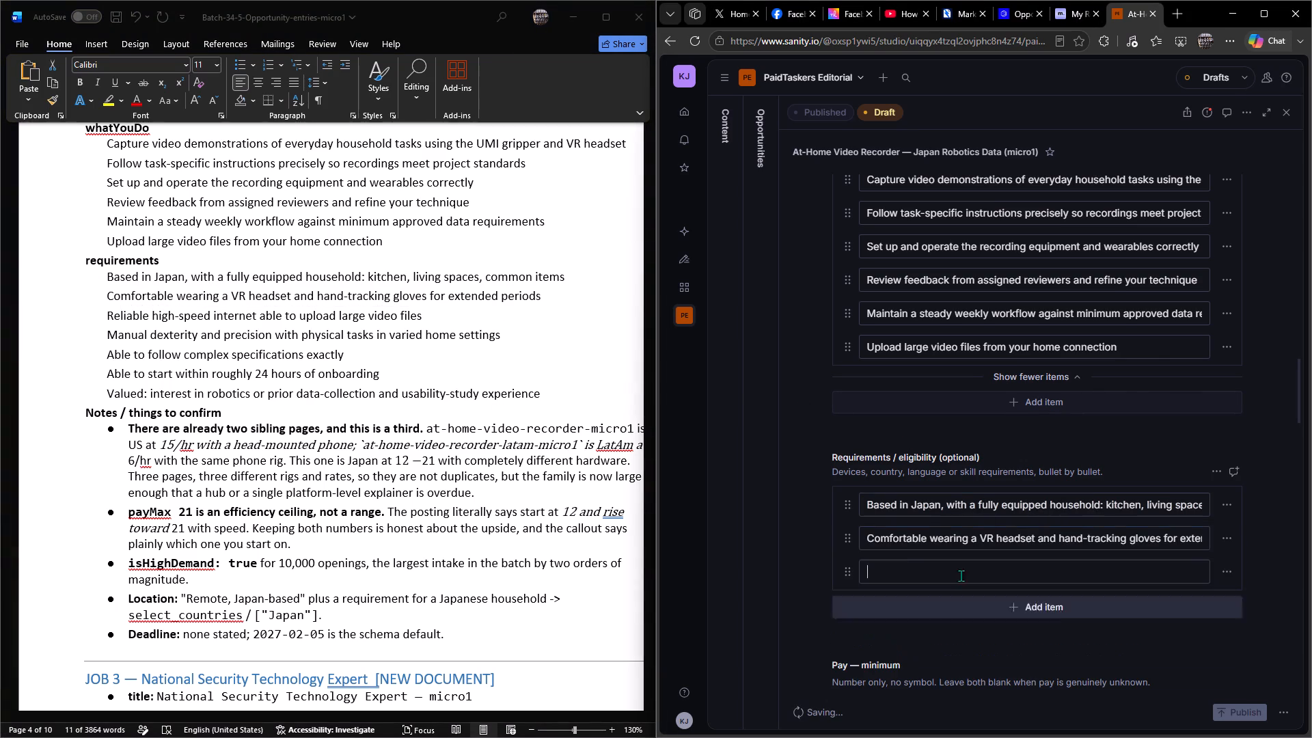
click(459, 372)
drag(475, 316, 70, 319)
key(ctrl+c)
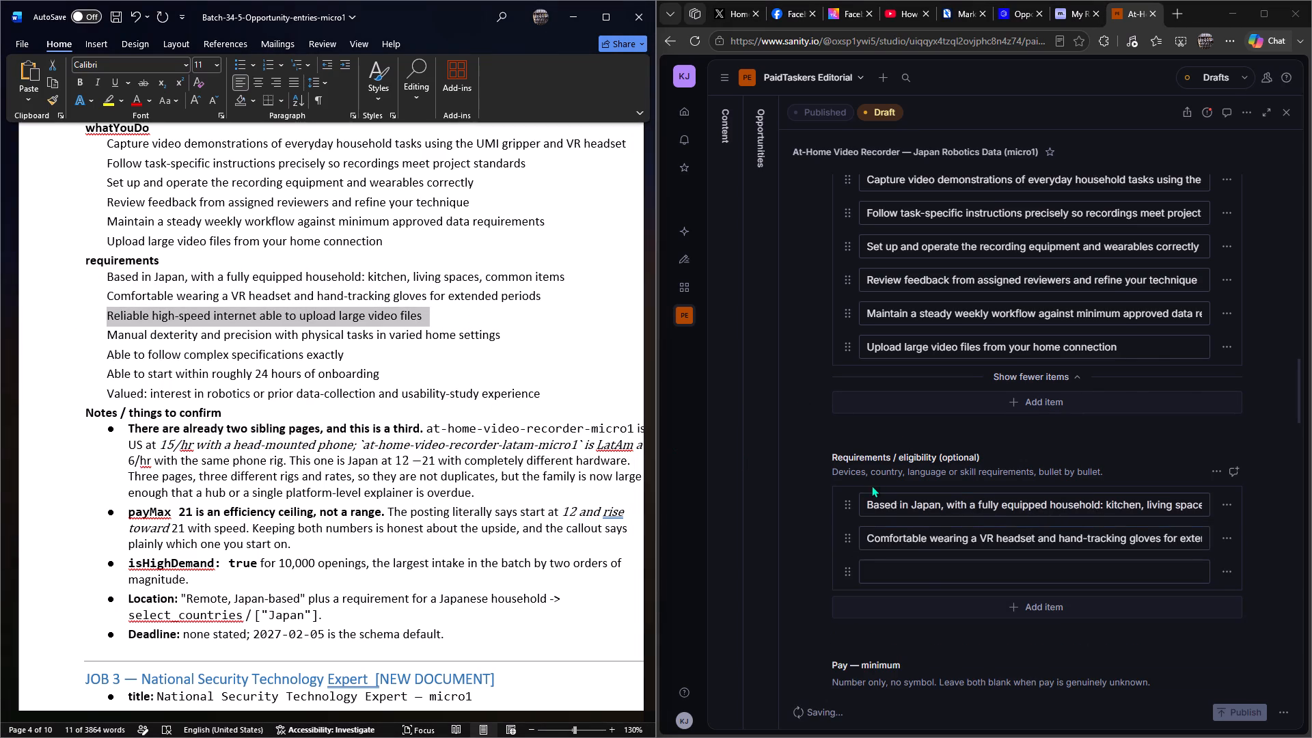
click(925, 573)
key(ctrl+v)
click(917, 604)
click(565, 408)
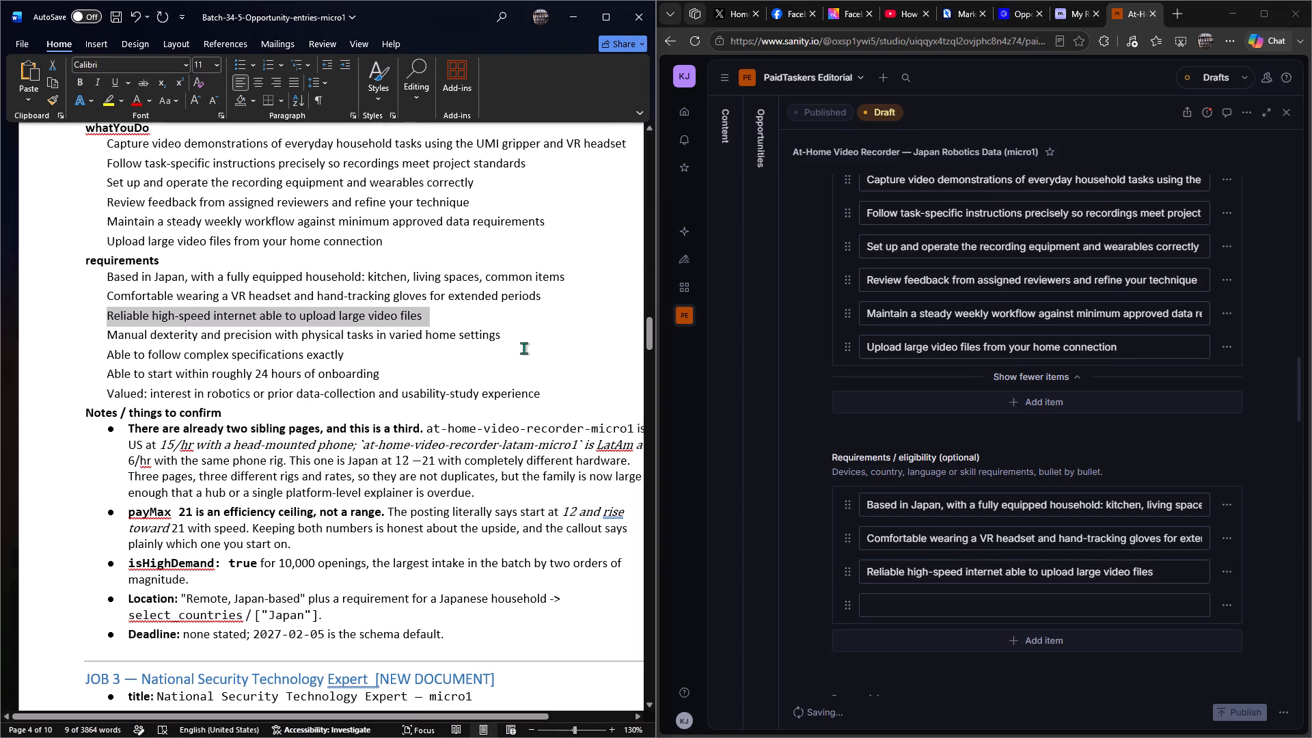
drag(543, 339, 125, 344)
key(ctrl+c)
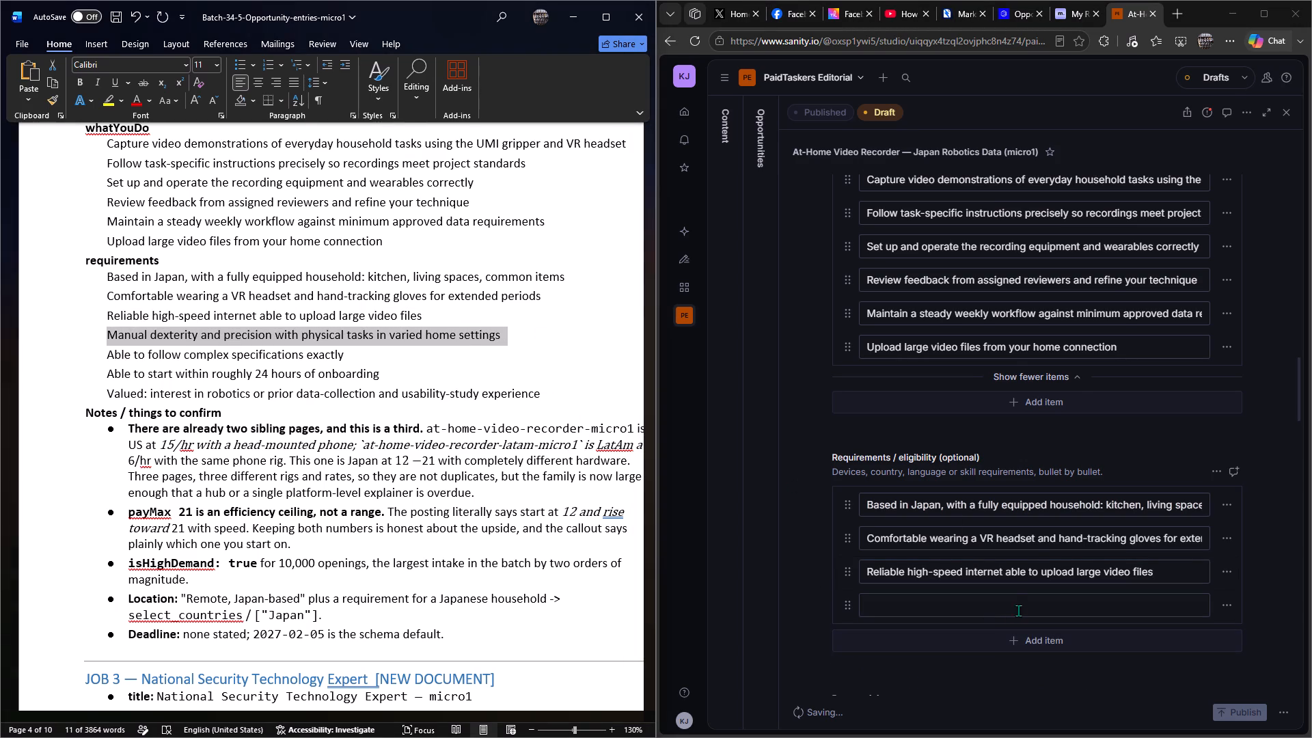
click(1020, 606)
key(ctrl+v)
Add the Word lines "Able to follow complex specifications exactly" and "Able to start within roughly 24 hours of onboarding" as the fifth and sixth requirements.
click(959, 635)
click(503, 434)
drag(459, 359, 422, 359)
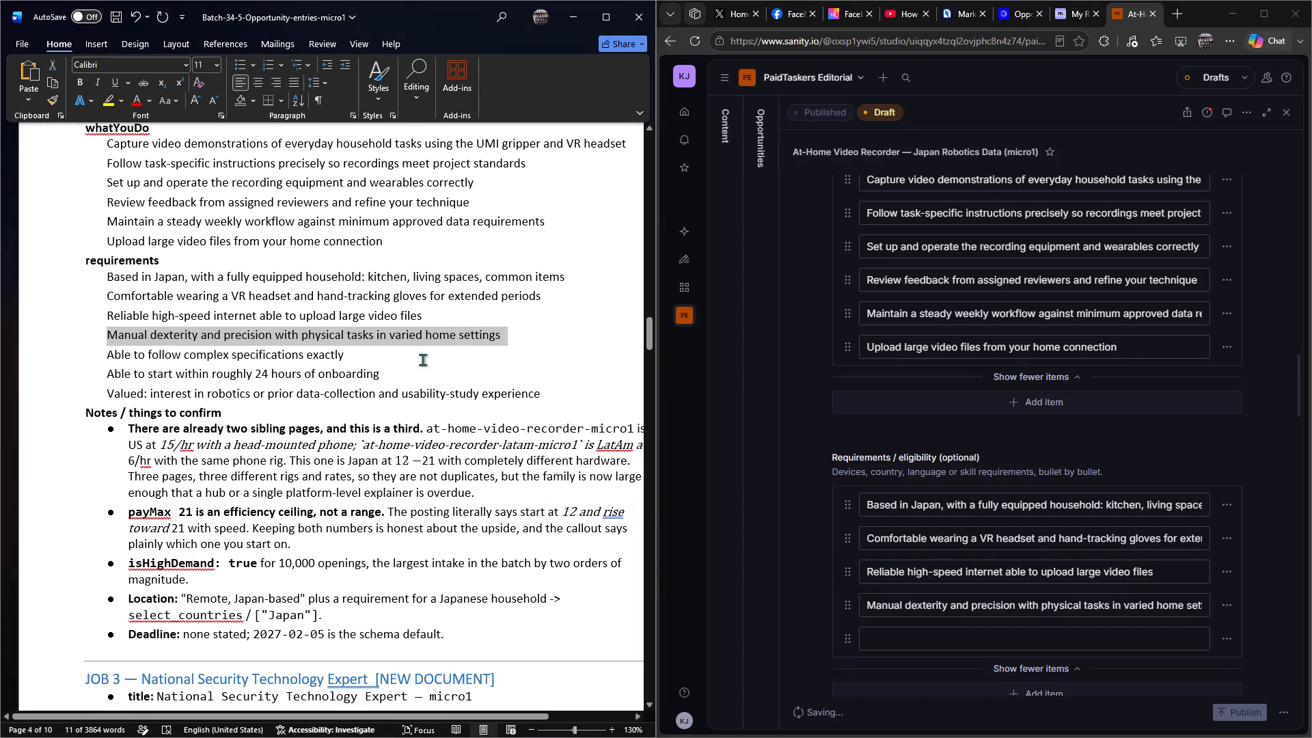
drag(422, 359, 71, 351)
key(ctrl+c)
click(1027, 644)
key(ctrl+v)
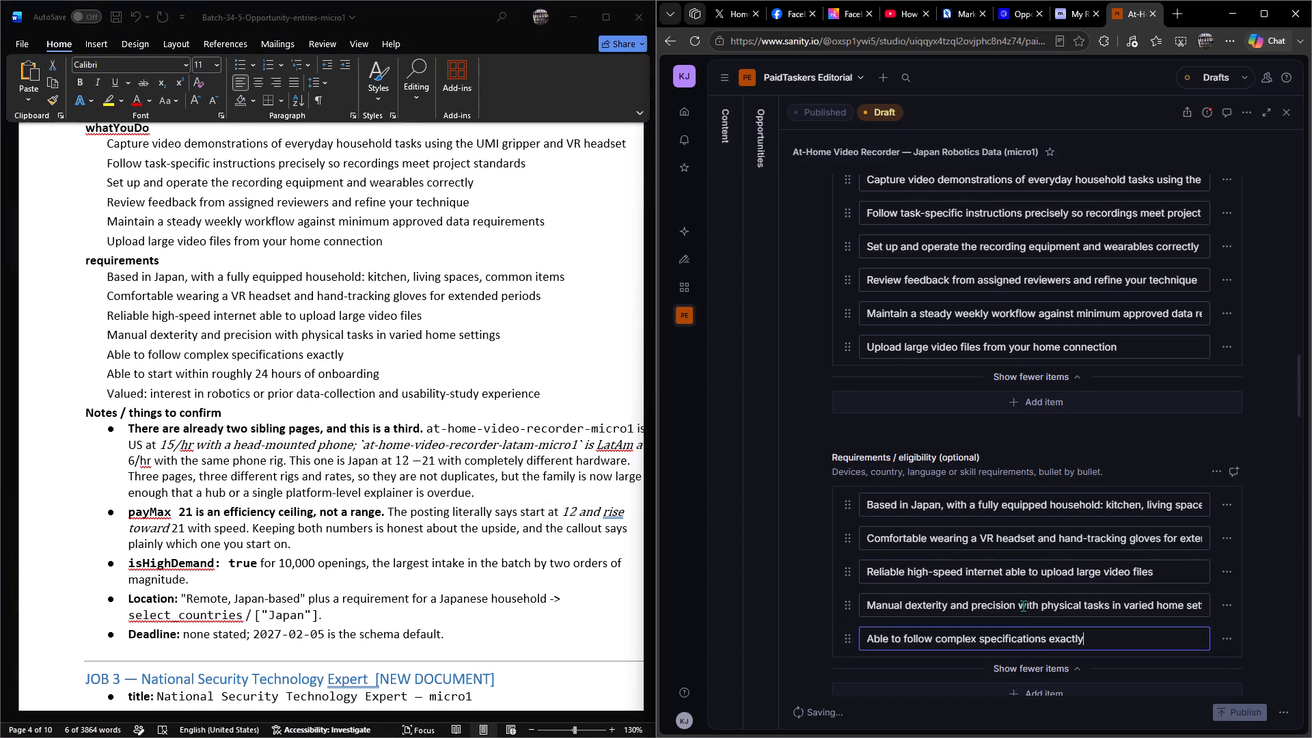
scroll(1026, 588, down, 4)
click(1007, 420)
click(417, 316)
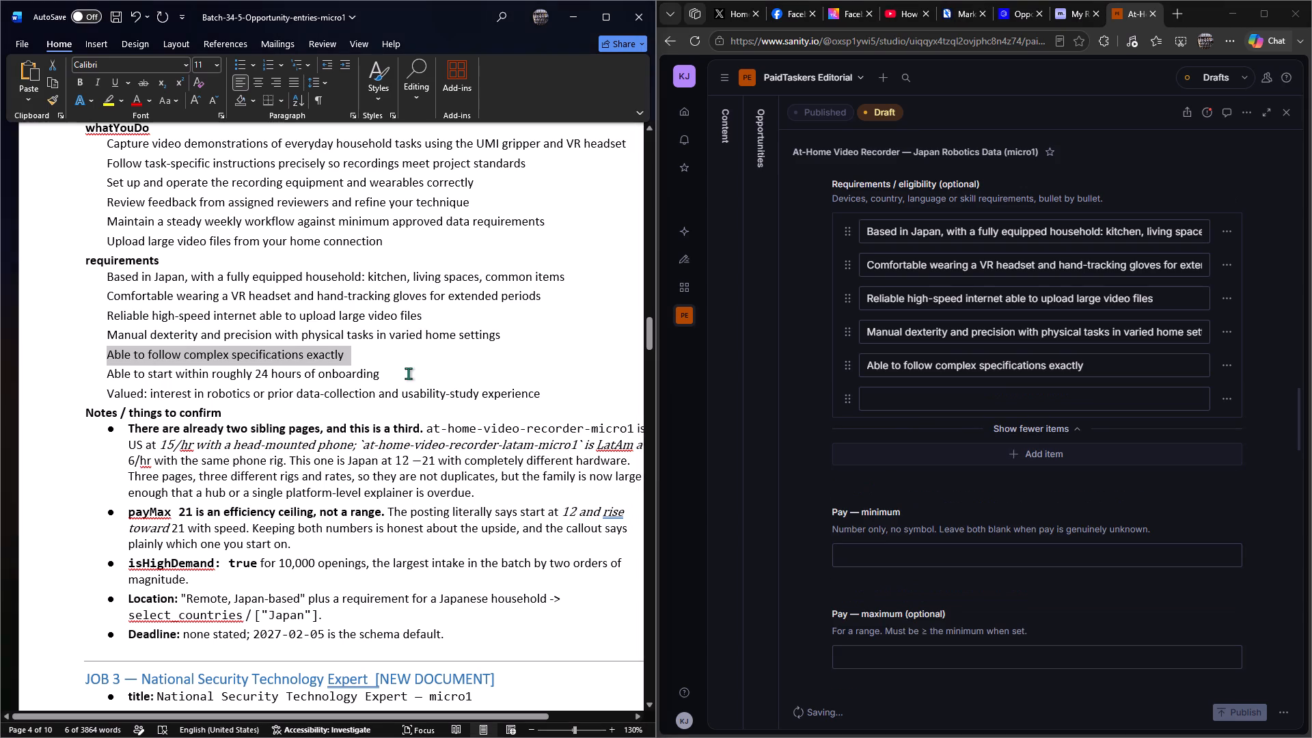
drag(408, 373, 119, 377)
key(ctrl+c)
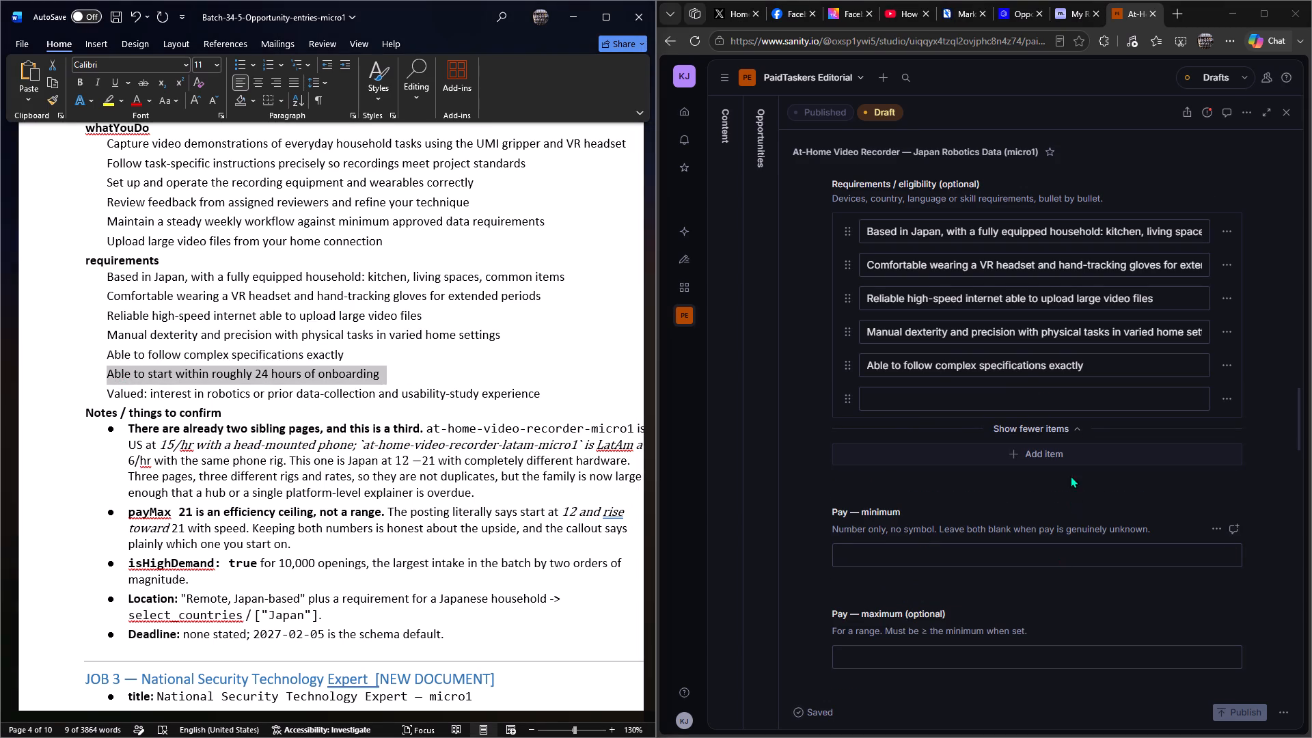
click(1095, 402)
key(ctrl+v)
Add the Word line "Valued: interest in robotics or prior data-collection and usability-study experience" as the seventh Requirements / eligibility item.
click(1049, 450)
click(641, 416)
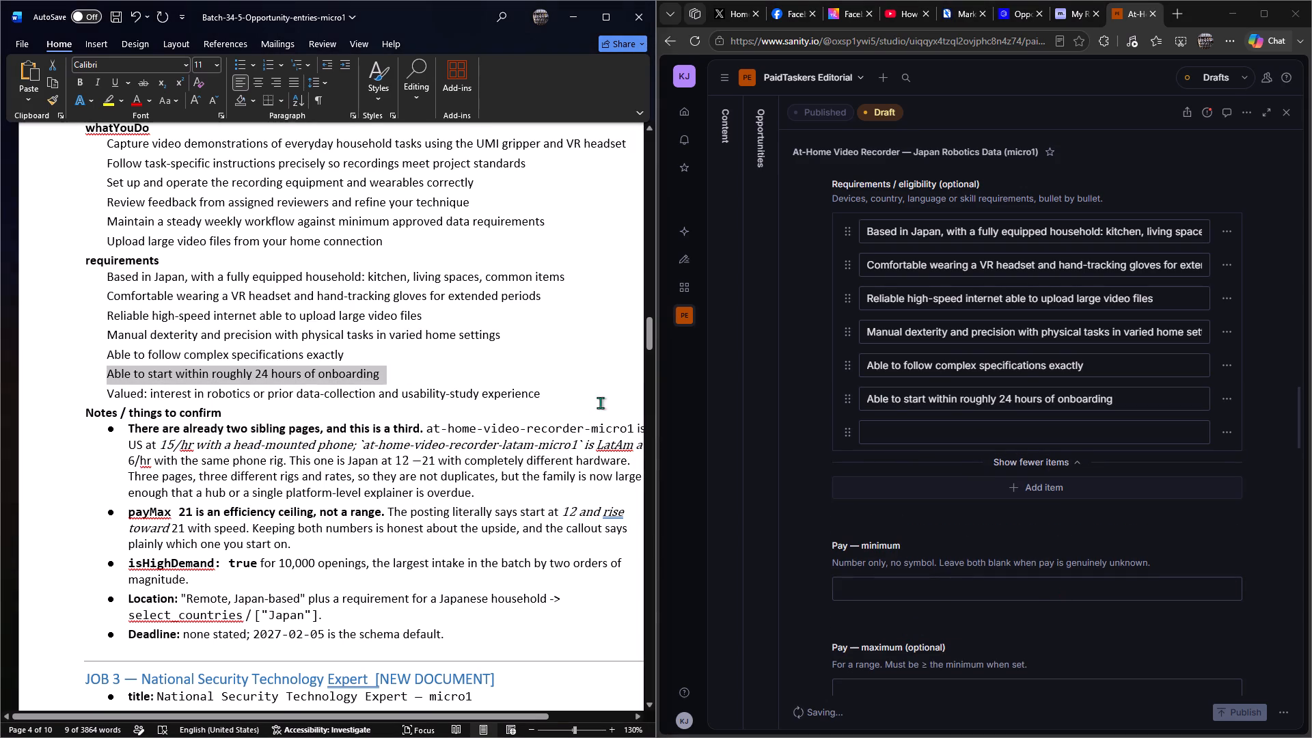
drag(603, 401, 96, 400)
key(ctrl+c)
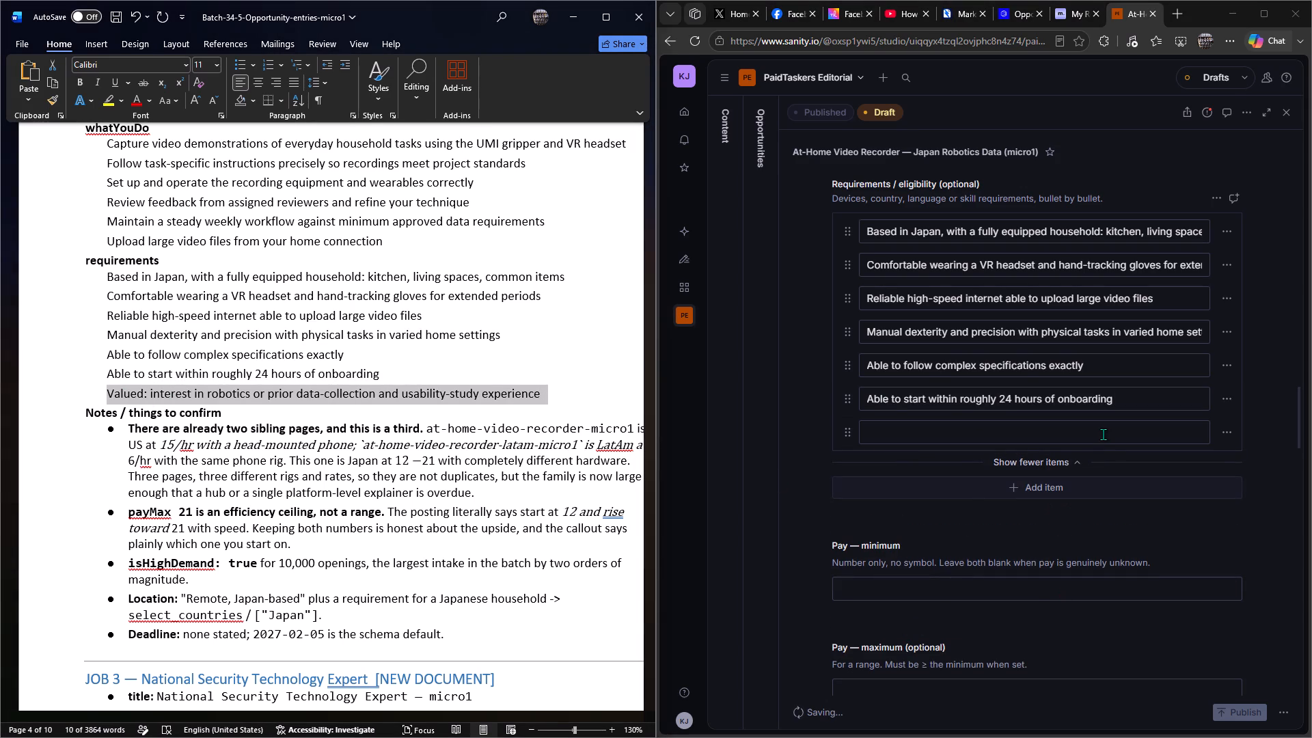
click(1103, 434)
key(ctrl+v)
Set the minimum pay to 12 and the maximum pay to 21, following payMin and payMax in the Word document.
scroll(1102, 560, down, 4)
scroll(441, 502, up, 9)
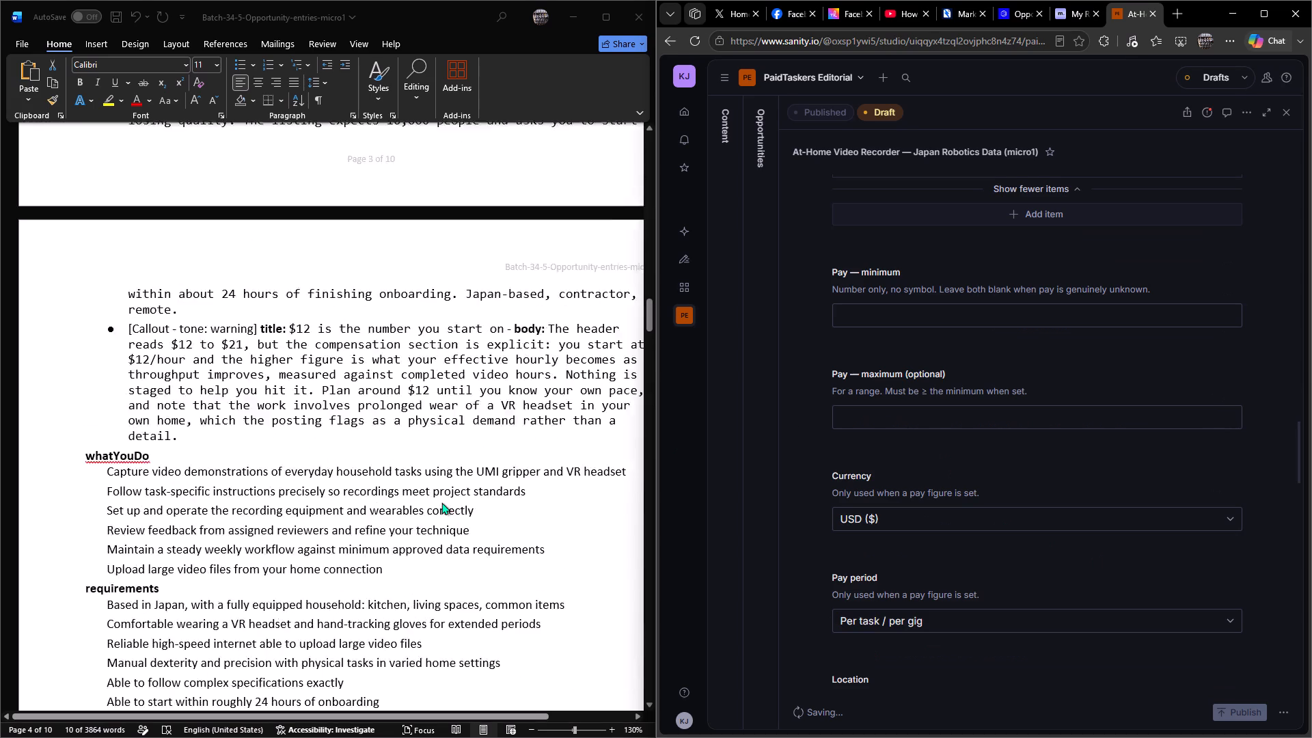
scroll(441, 502, up, 14)
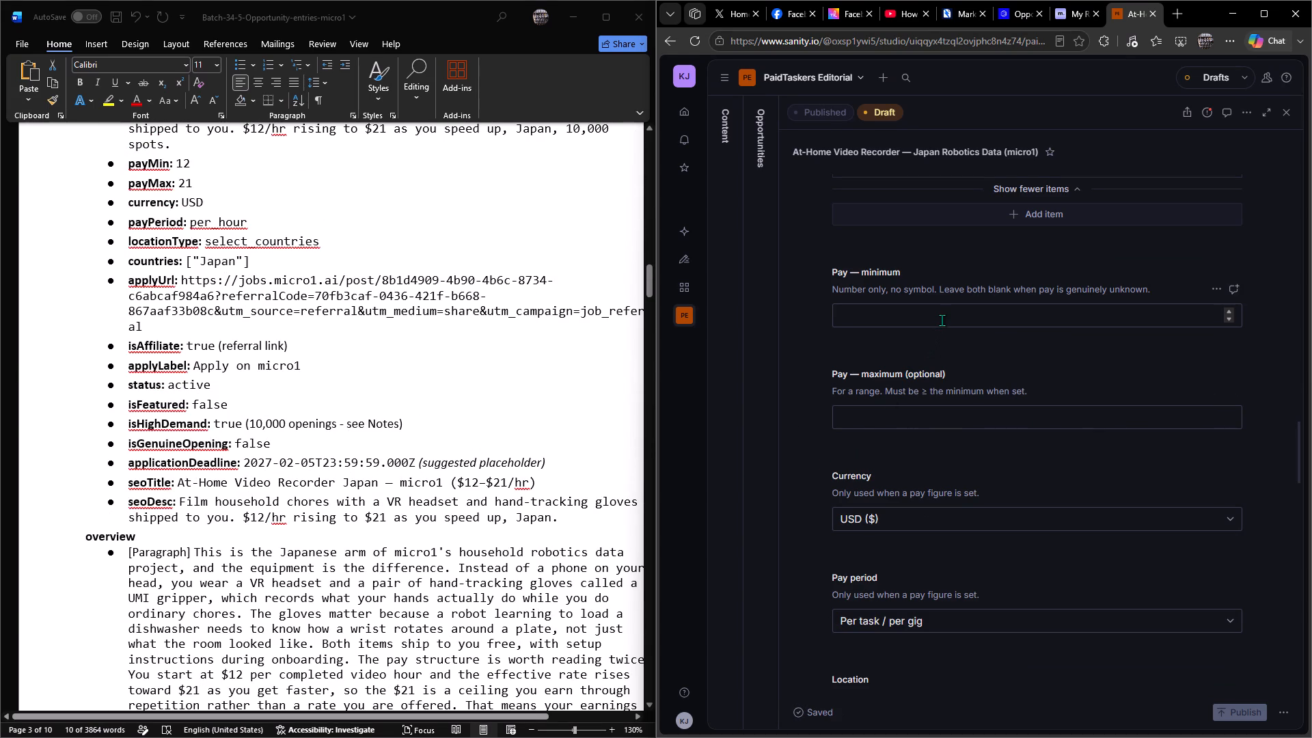
click(942, 320)
text(12)
click(922, 420)
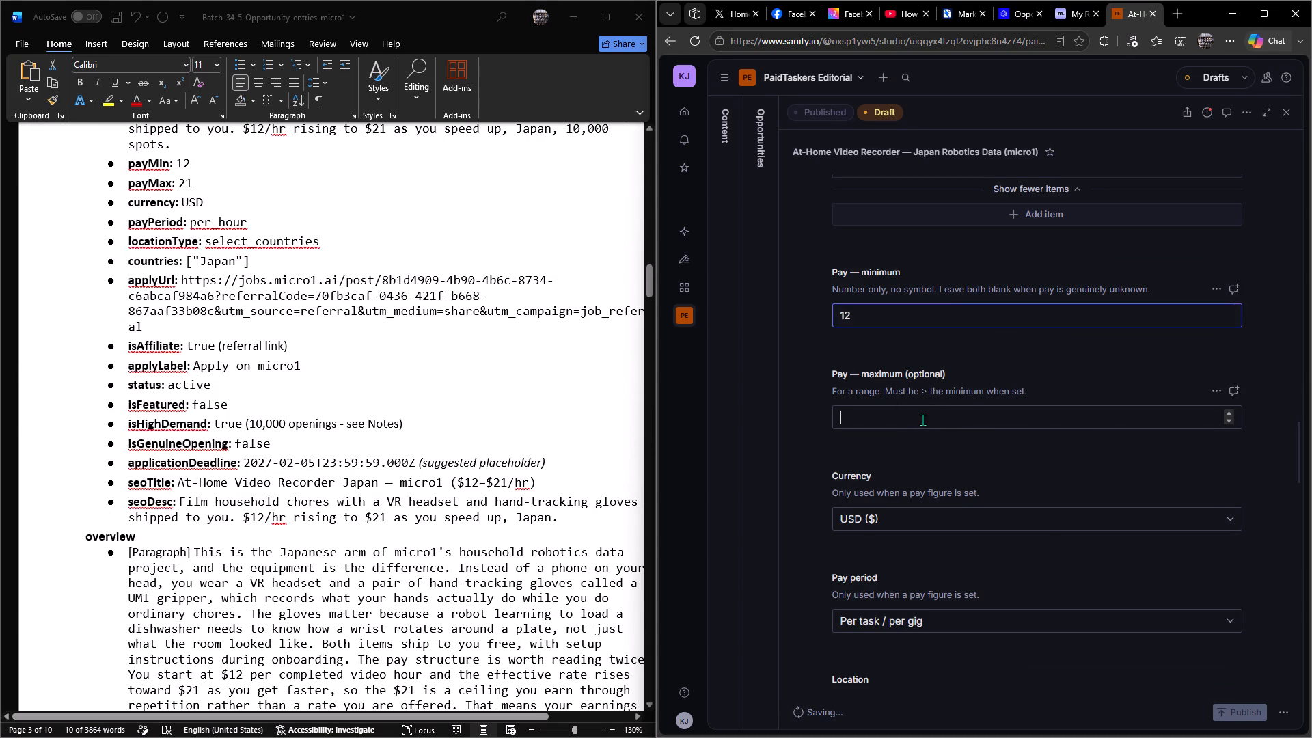
text(21)
Set the pay period to Per hour.
scroll(922, 426, down, 1)
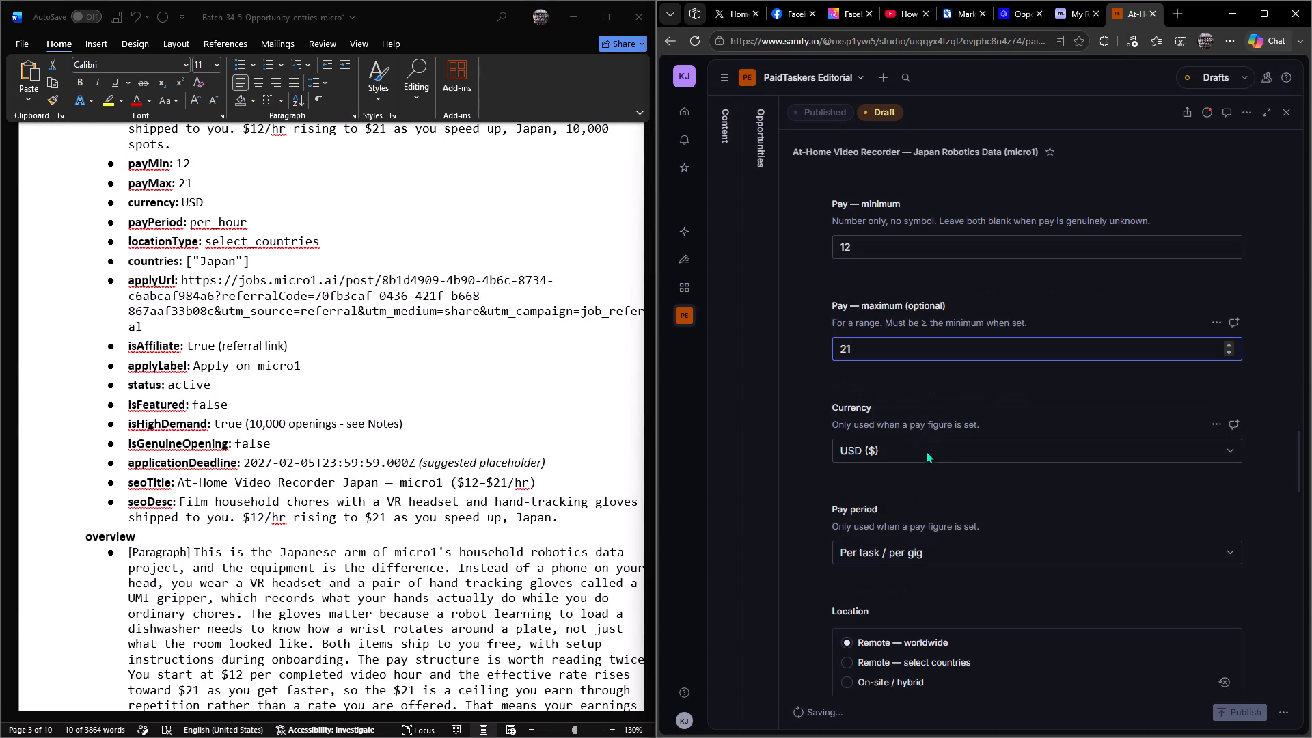
click(943, 556)
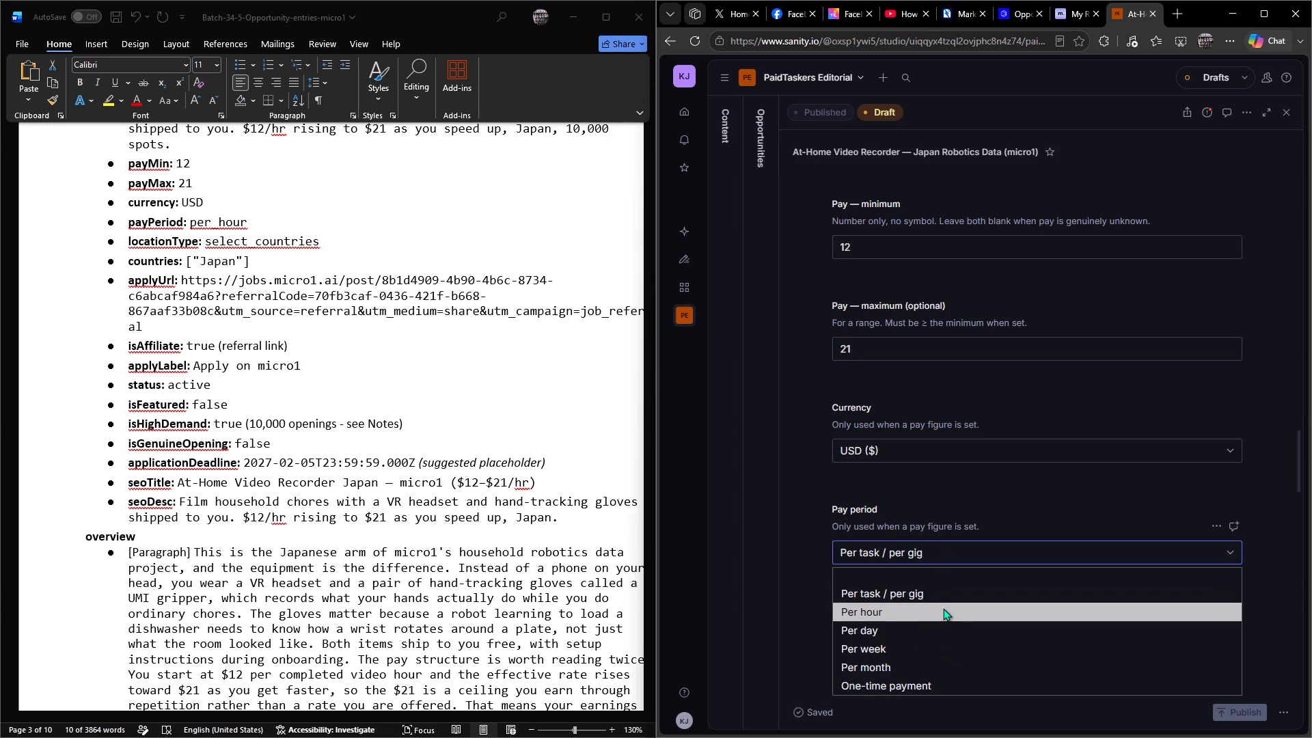
click(943, 608)
Set the location to Remote — select countries and add Japan as an eligible country.
scroll(948, 559, down, 2)
click(955, 521)
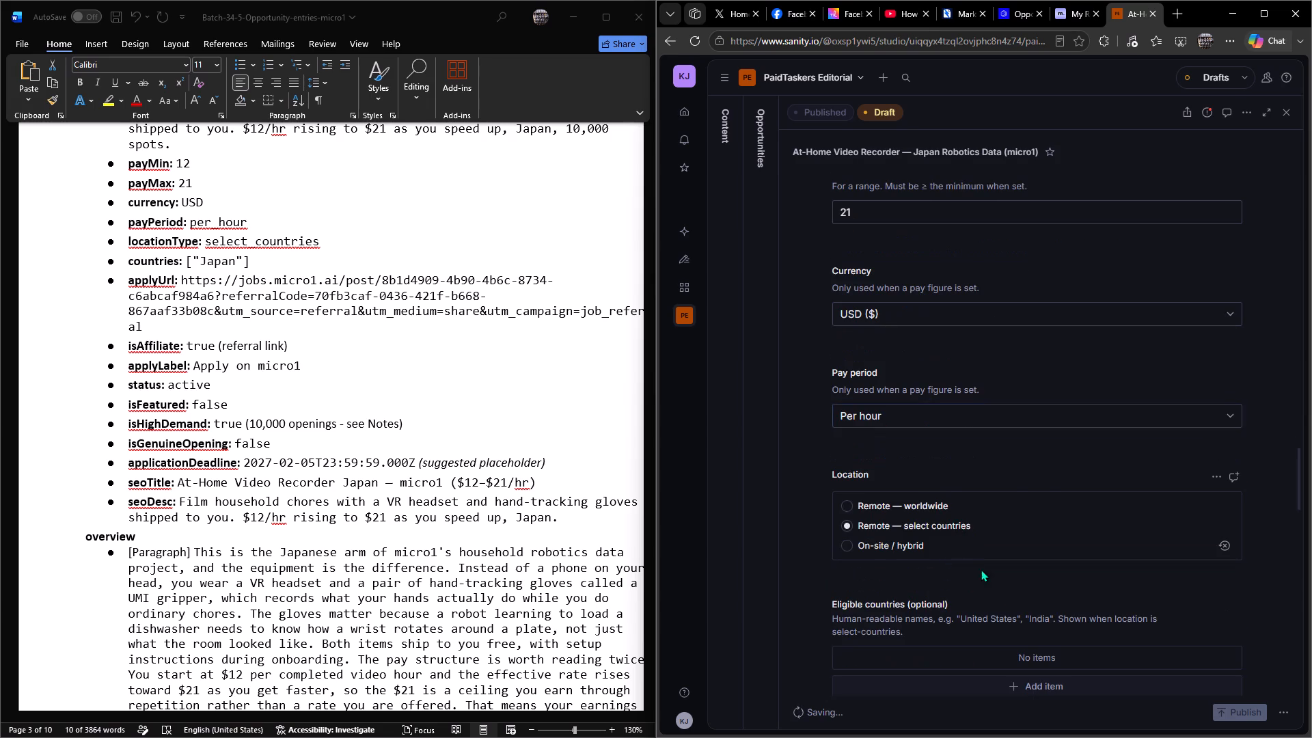
scroll(999, 597, down, 2)
click(1017, 546)
text(Japan)
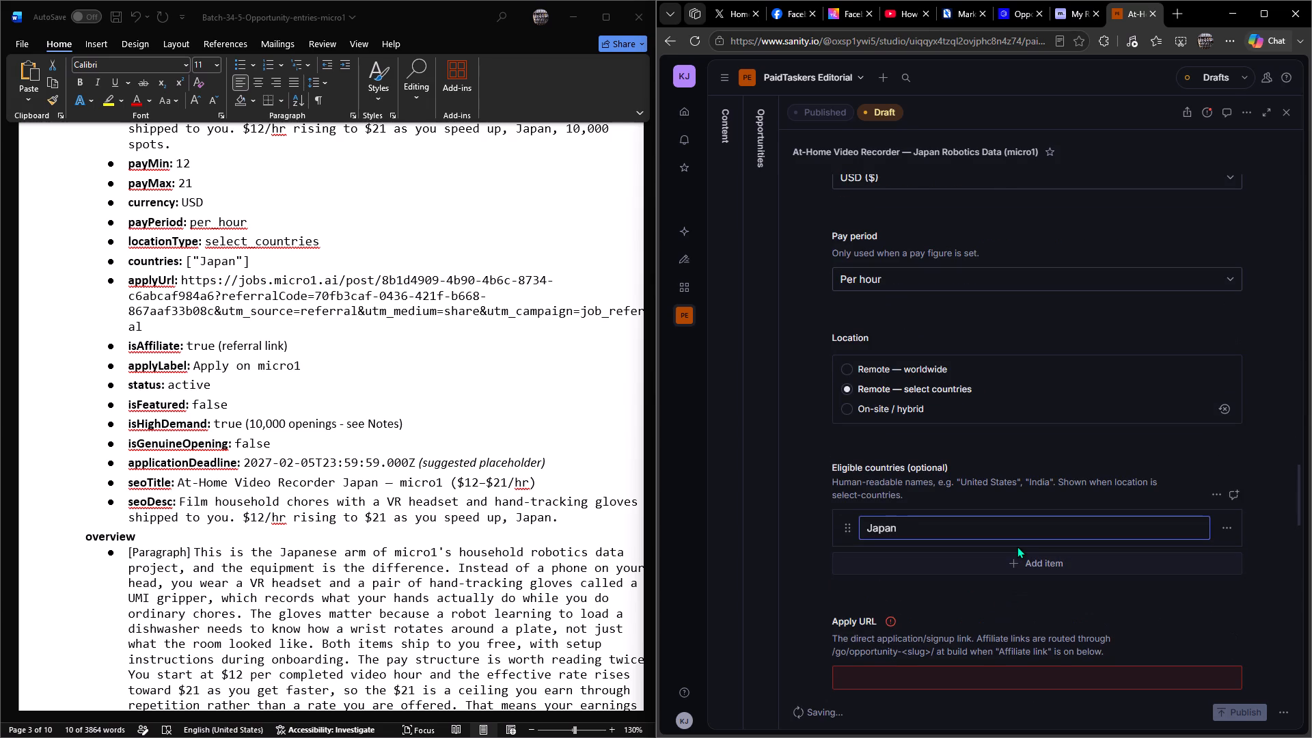
Copy the JOB 2 applyUrl from the Word document into Apply URL and turn on Affiliate link.
scroll(1017, 546, down, 2)
click(1013, 554)
click(906, 533)
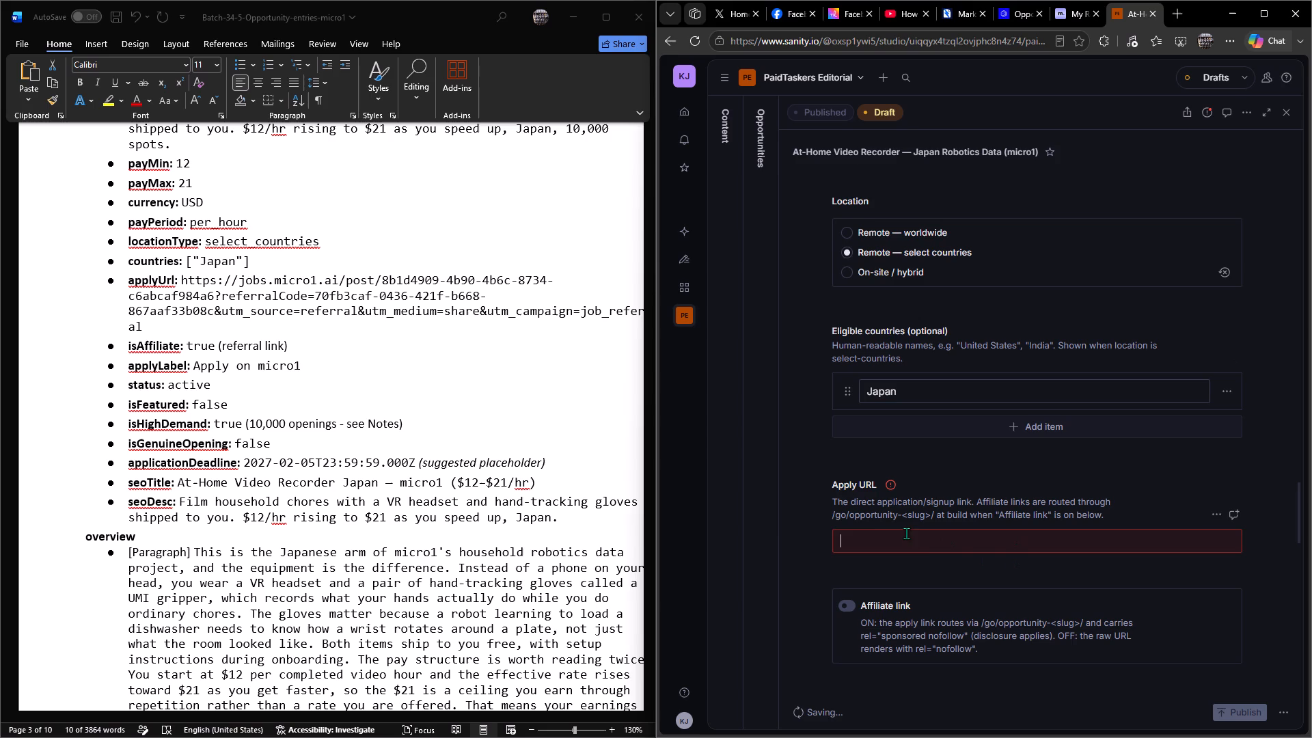
click(376, 418)
click(224, 341)
drag(220, 326, 193, 284)
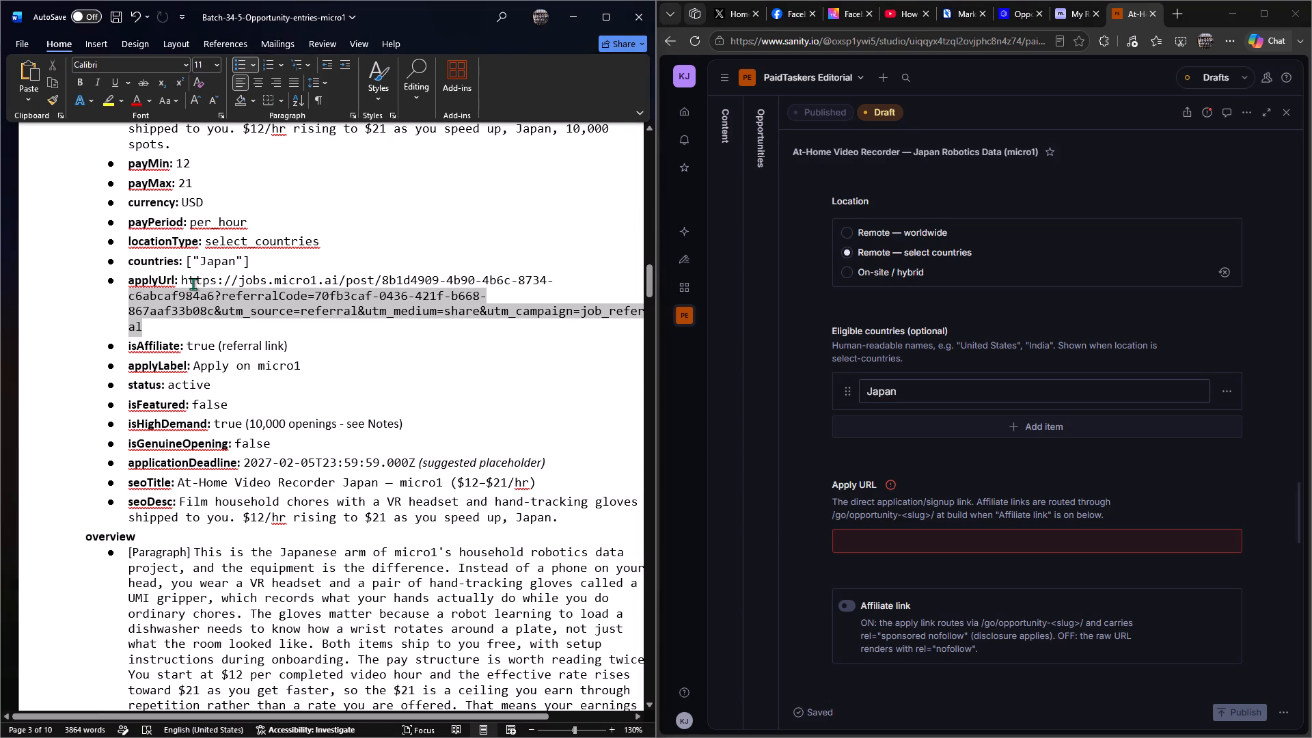
drag(193, 284, 191, 282)
key(ctrl+c)
click(953, 538)
key(ctrl+v)
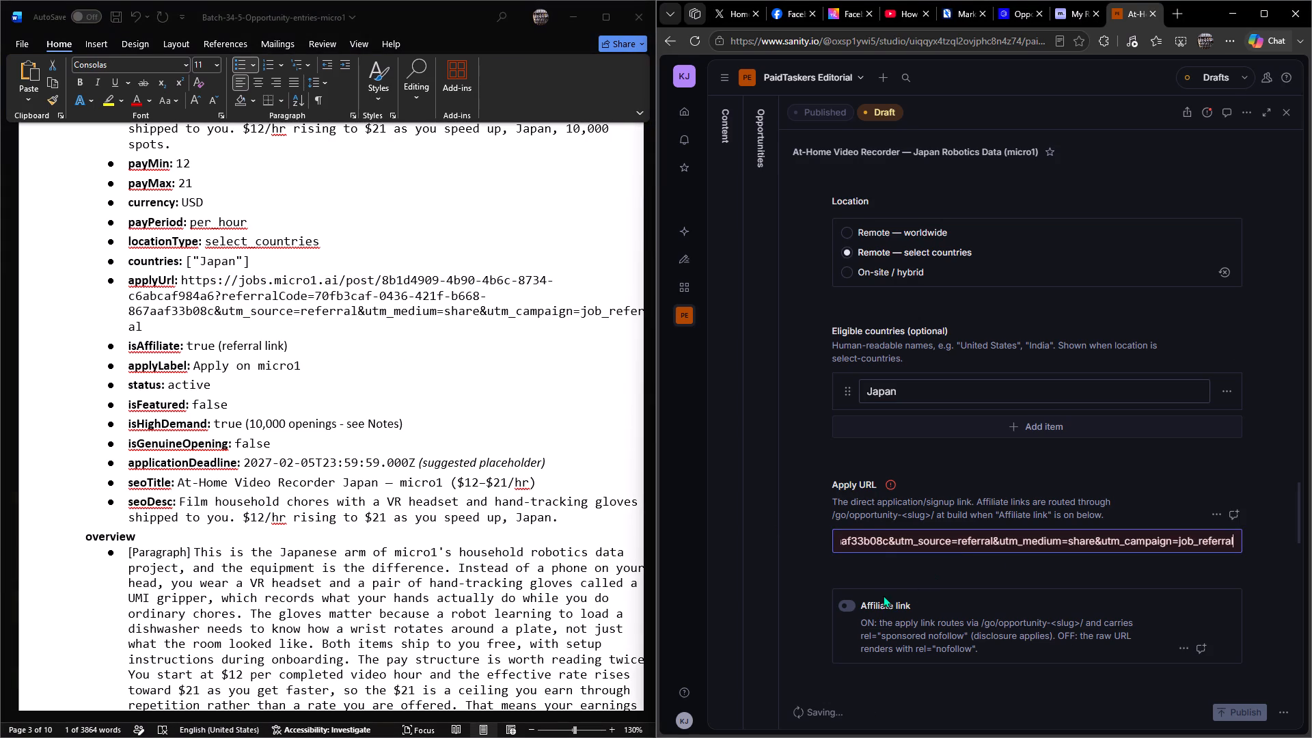
click(850, 601)
Set the application deadline to 31 December 2026.
scroll(881, 598, down, 3)
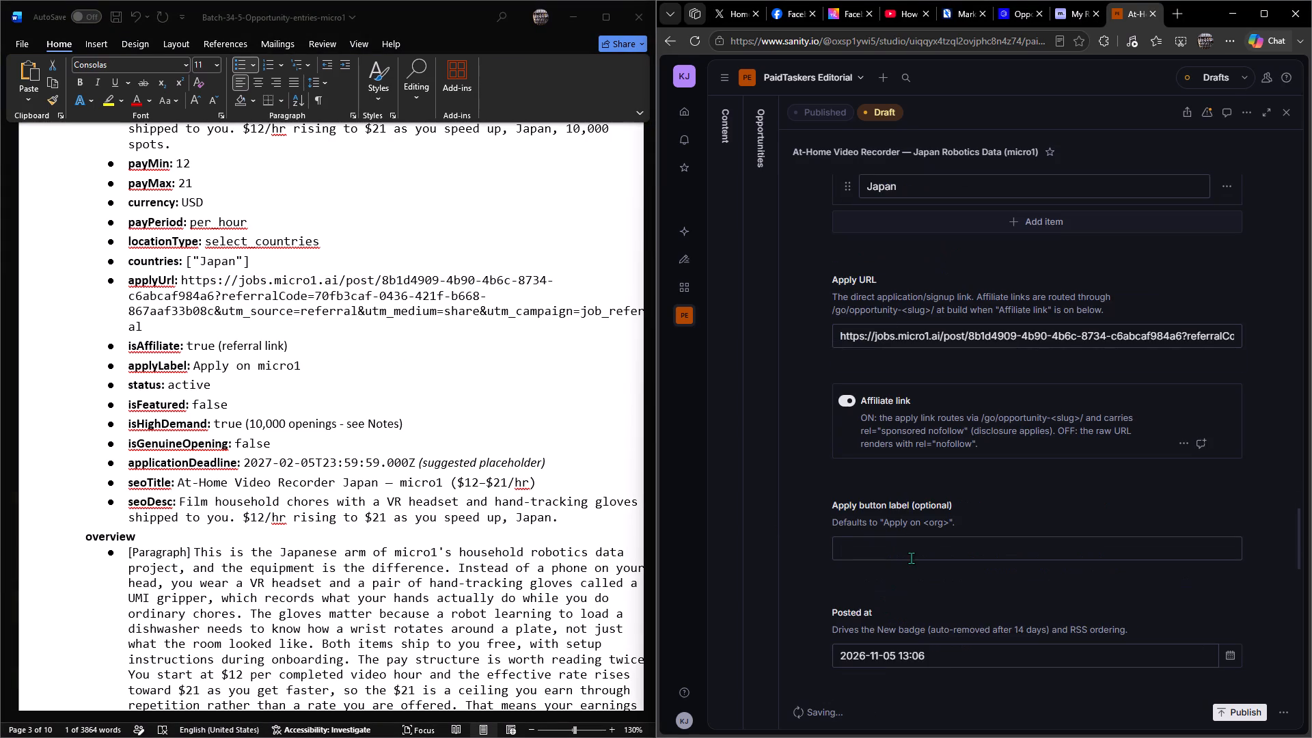
click(911, 558)
scroll(911, 558, down, 5)
click(1225, 450)
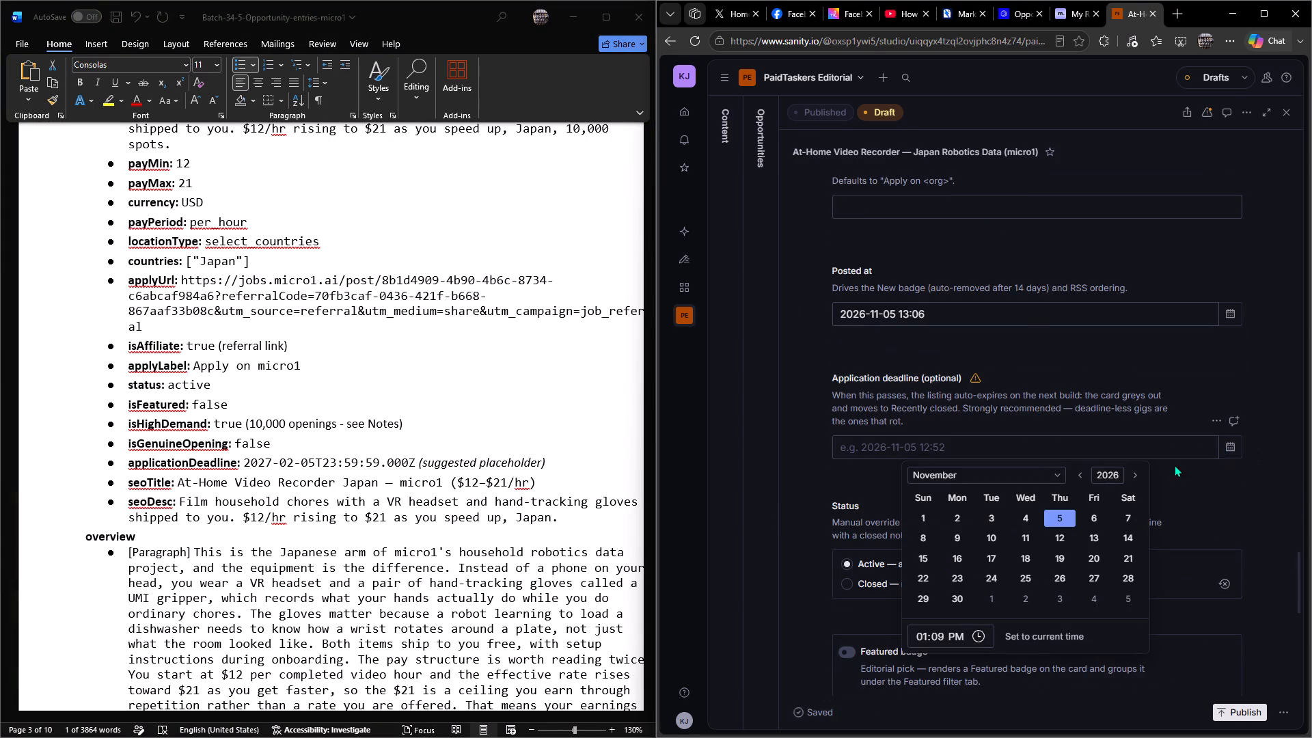
click(994, 474)
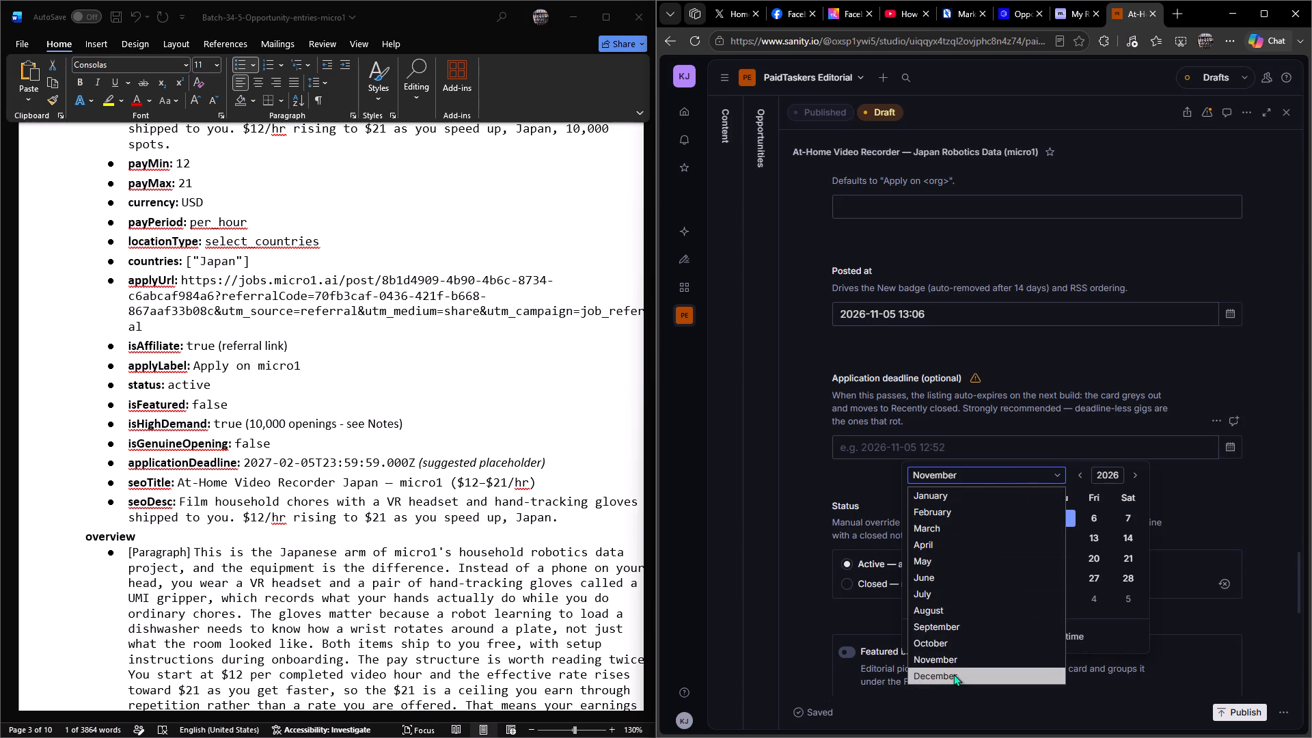
click(953, 674)
click(1065, 604)
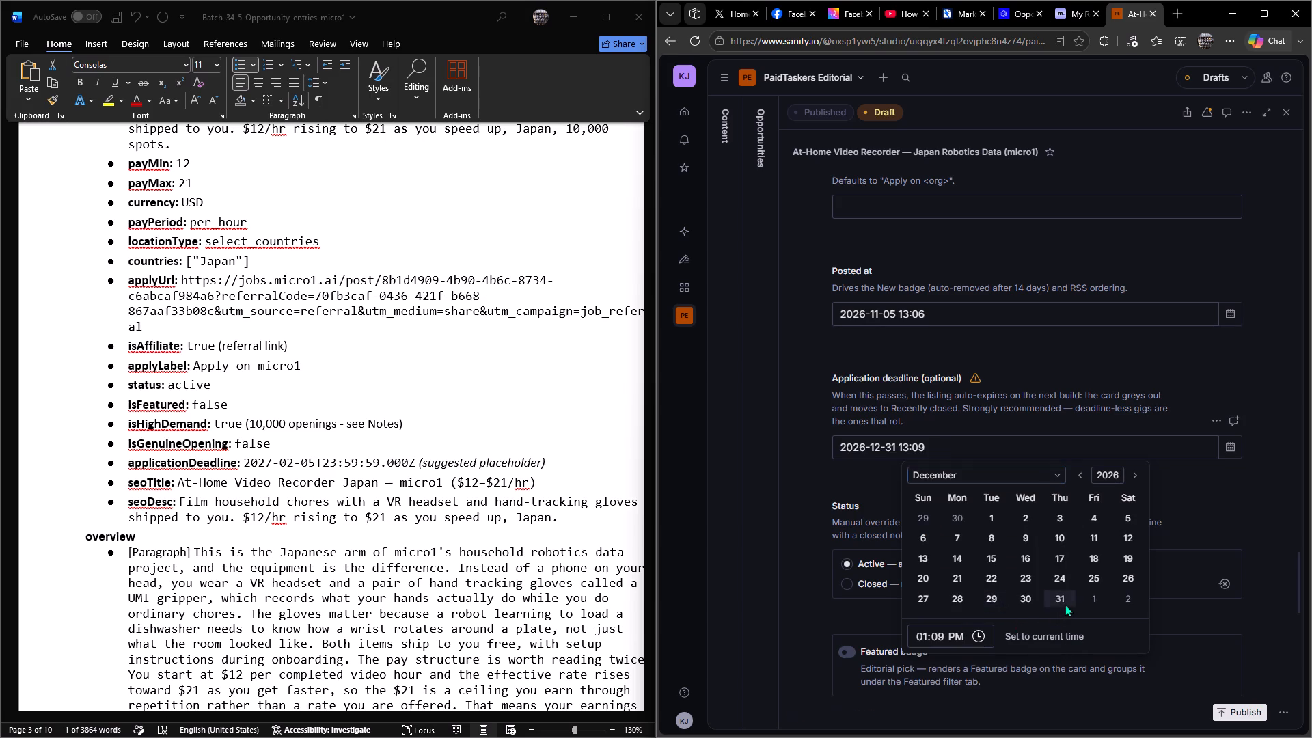
click(1250, 536)
Turn on the High demand badge, following isHighDemand in the Word document.
scroll(1250, 536, down, 3)
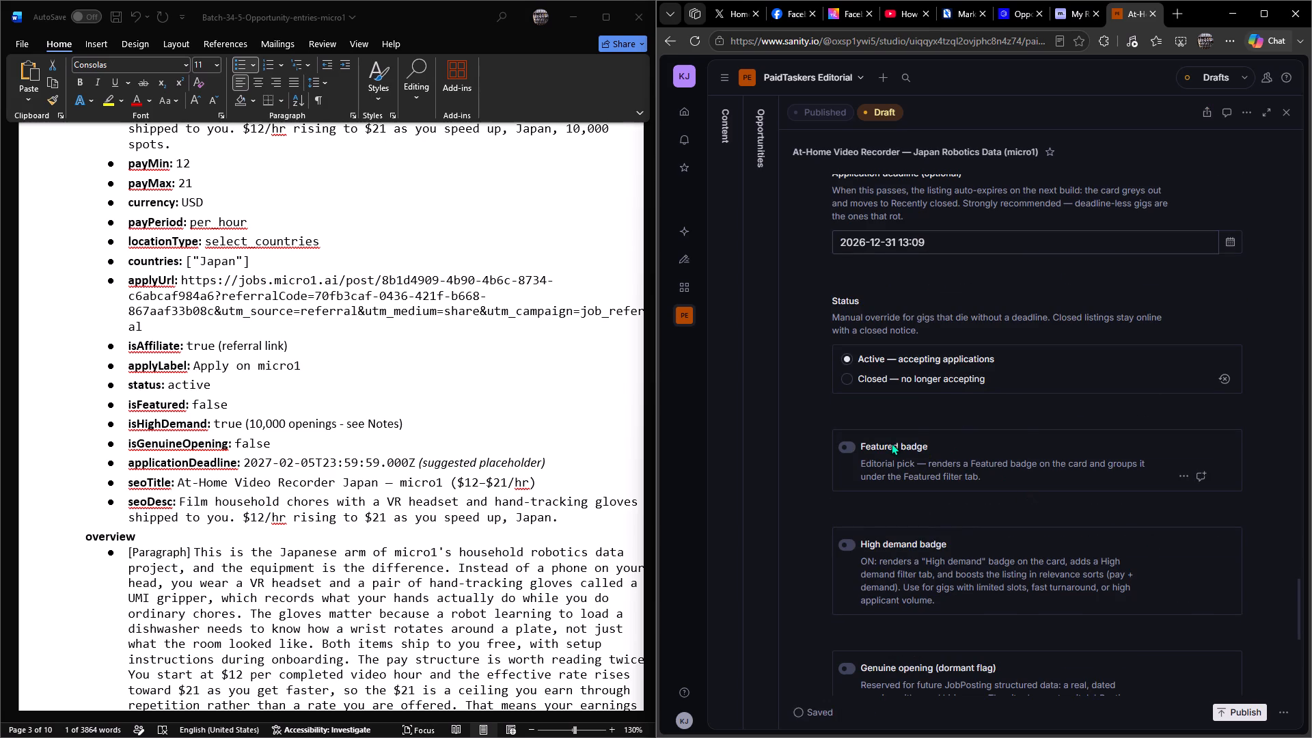
scroll(916, 502, down, 5)
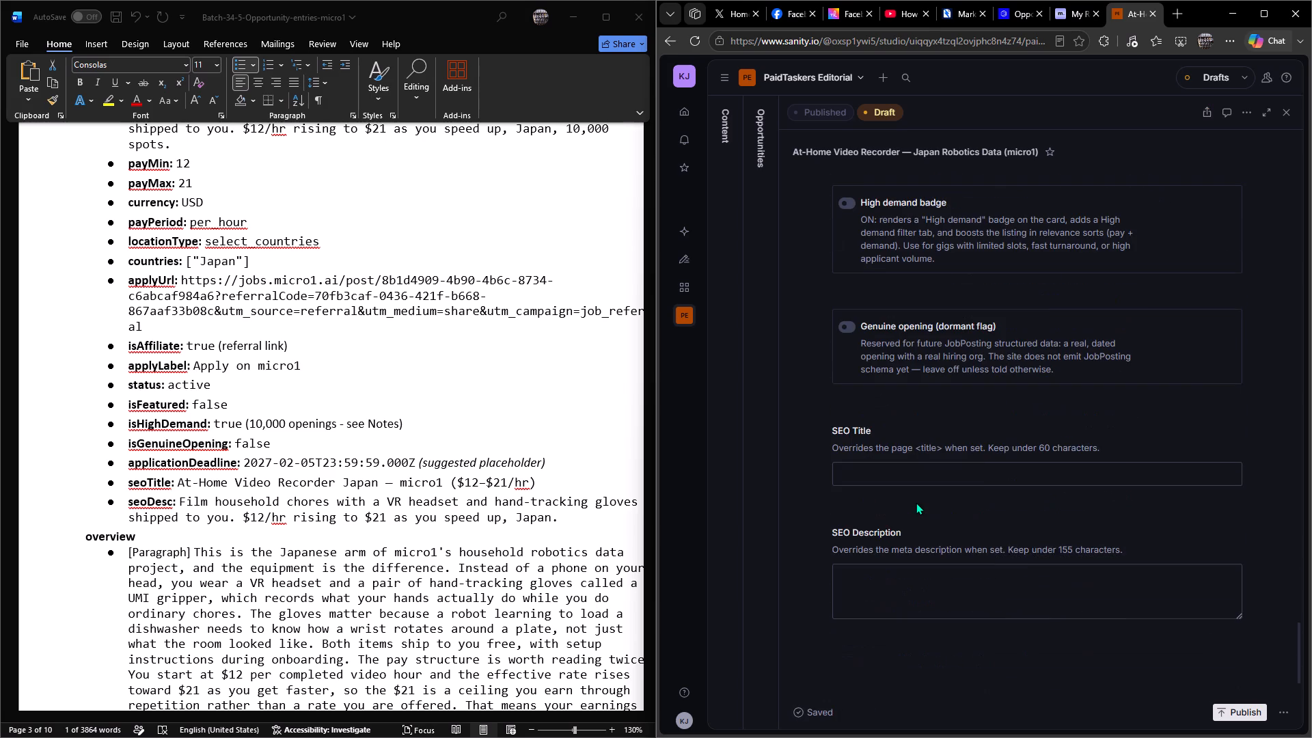
click(851, 200)
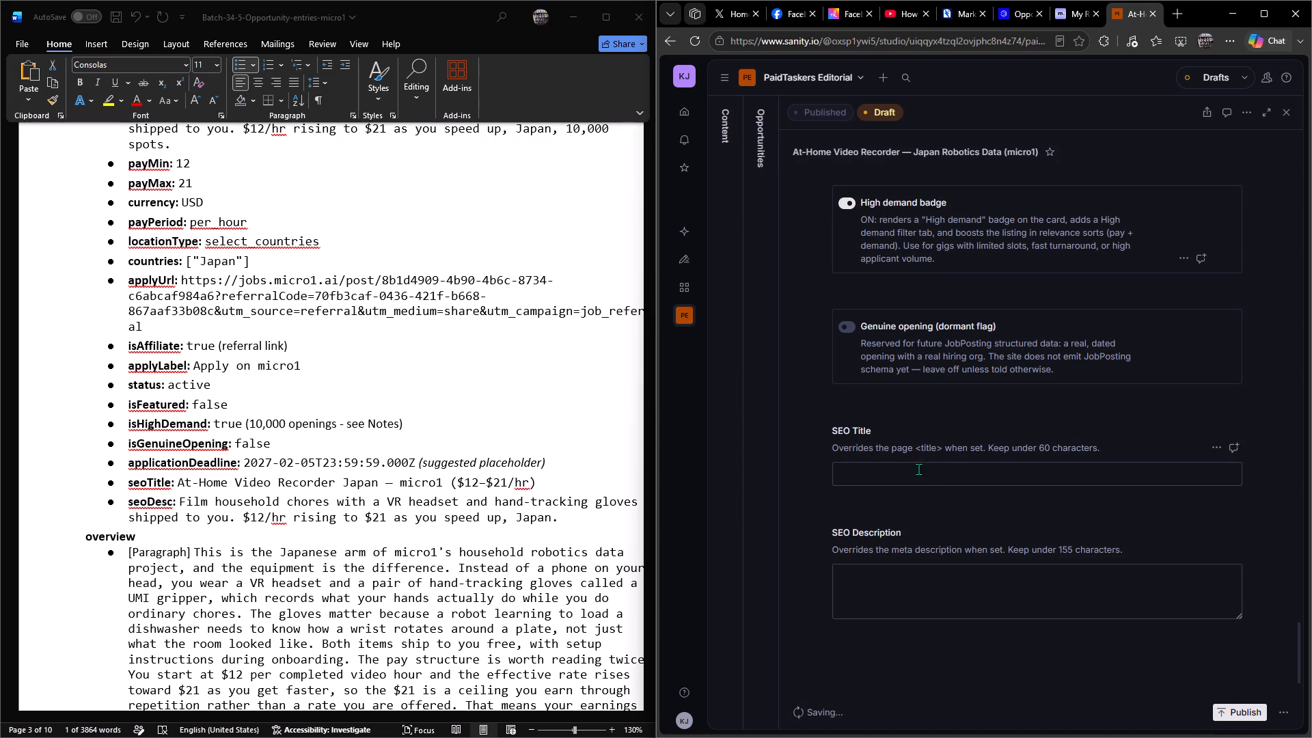
Copy "At-Home Video Recorder Japan — micro1" from the Word seoTitle, without the pay range, into SEO Title.
click(916, 480)
click(400, 418)
click(364, 499)
drag(179, 484, 239, 484)
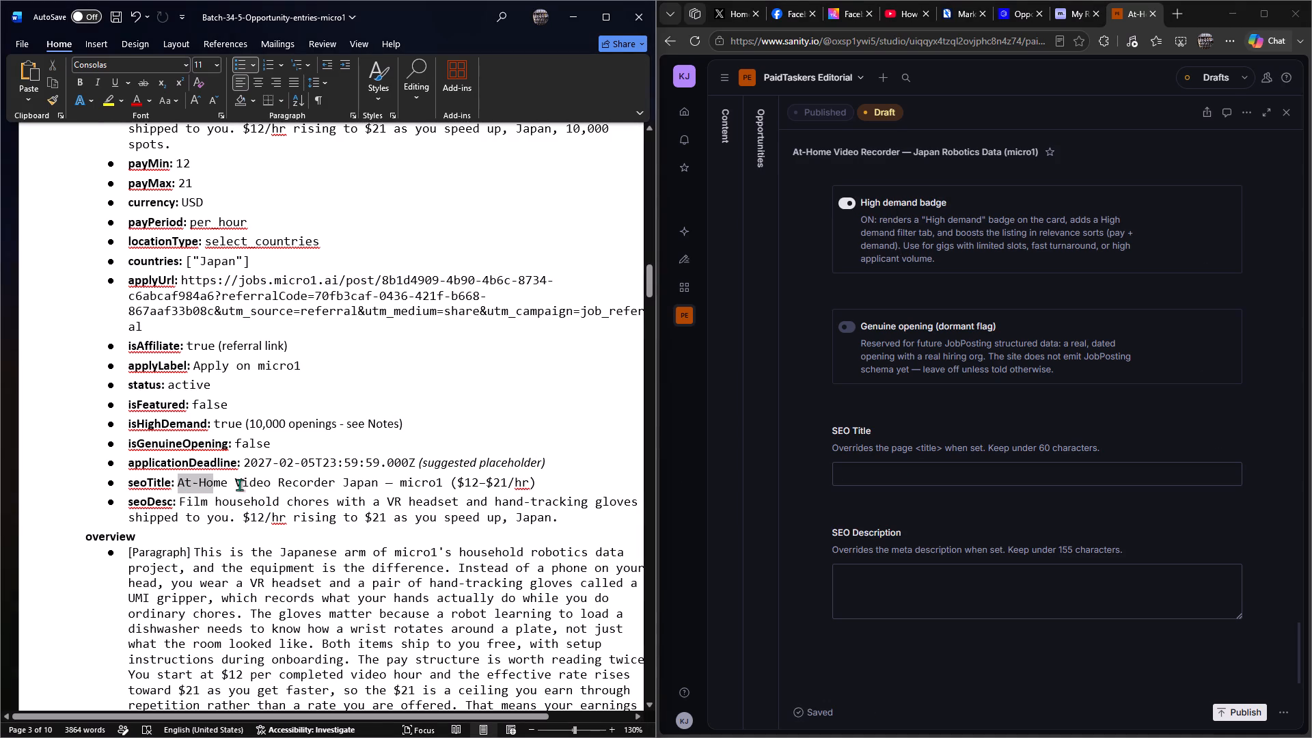
drag(239, 484, 416, 484)
key(ctrl+c)
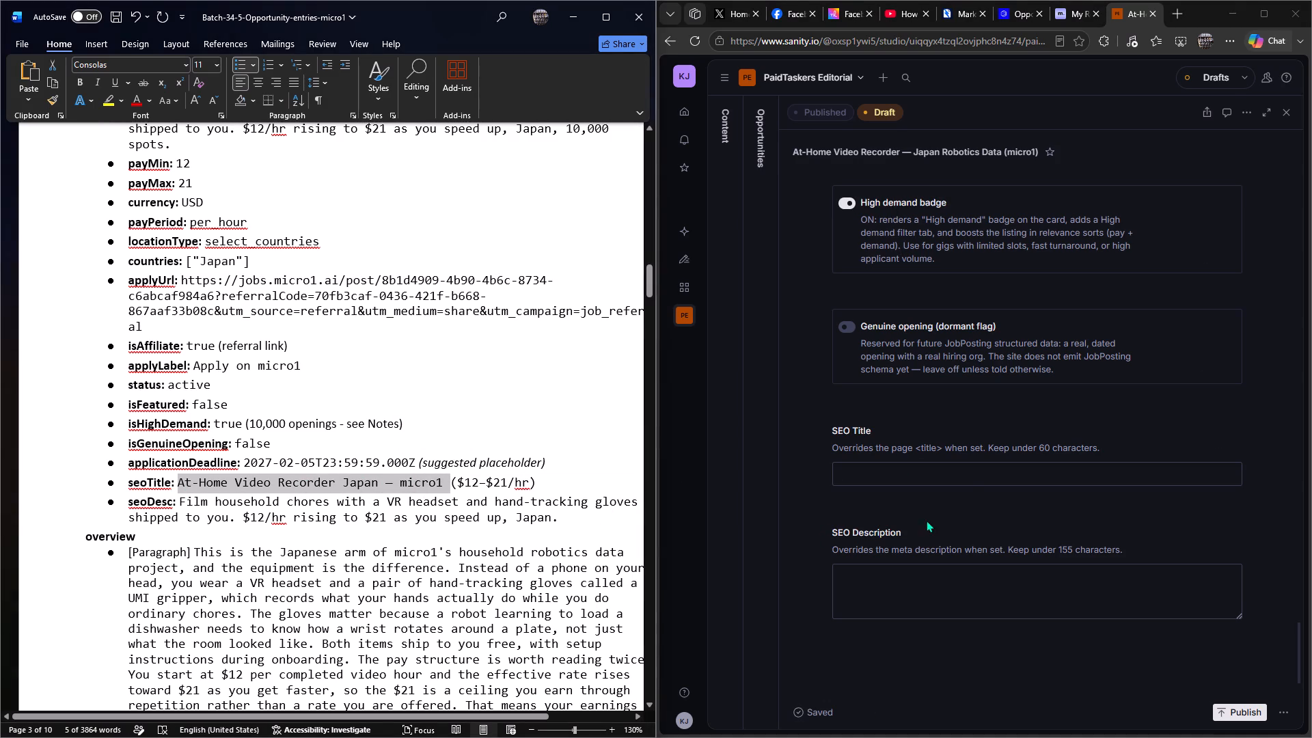
click(973, 476)
key(ctrl+v)
Copy the JOB 2 seoDesc text, starting "Film household chores with a VR headset", from Word into SEO Description.
click(918, 585)
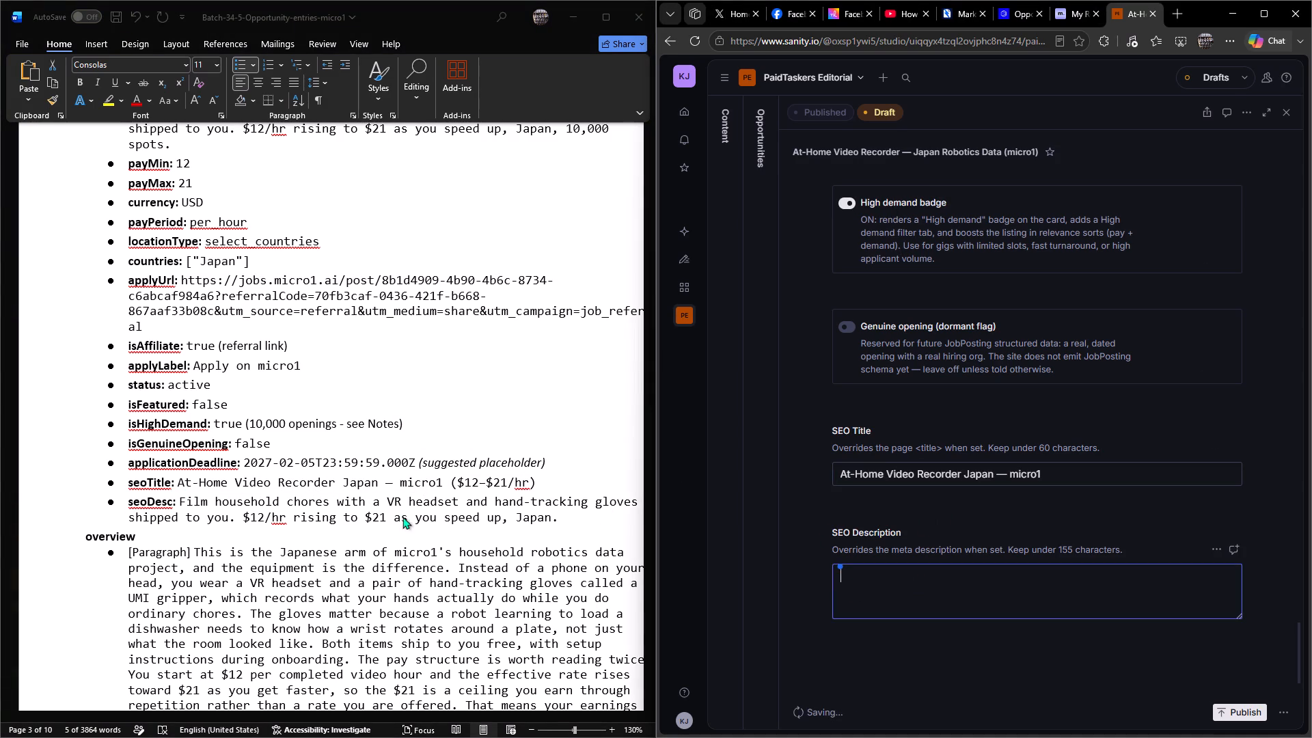
click(366, 514)
drag(569, 517, 194, 506)
key(ctrl+c)
click(914, 588)
key(ctrl+v)
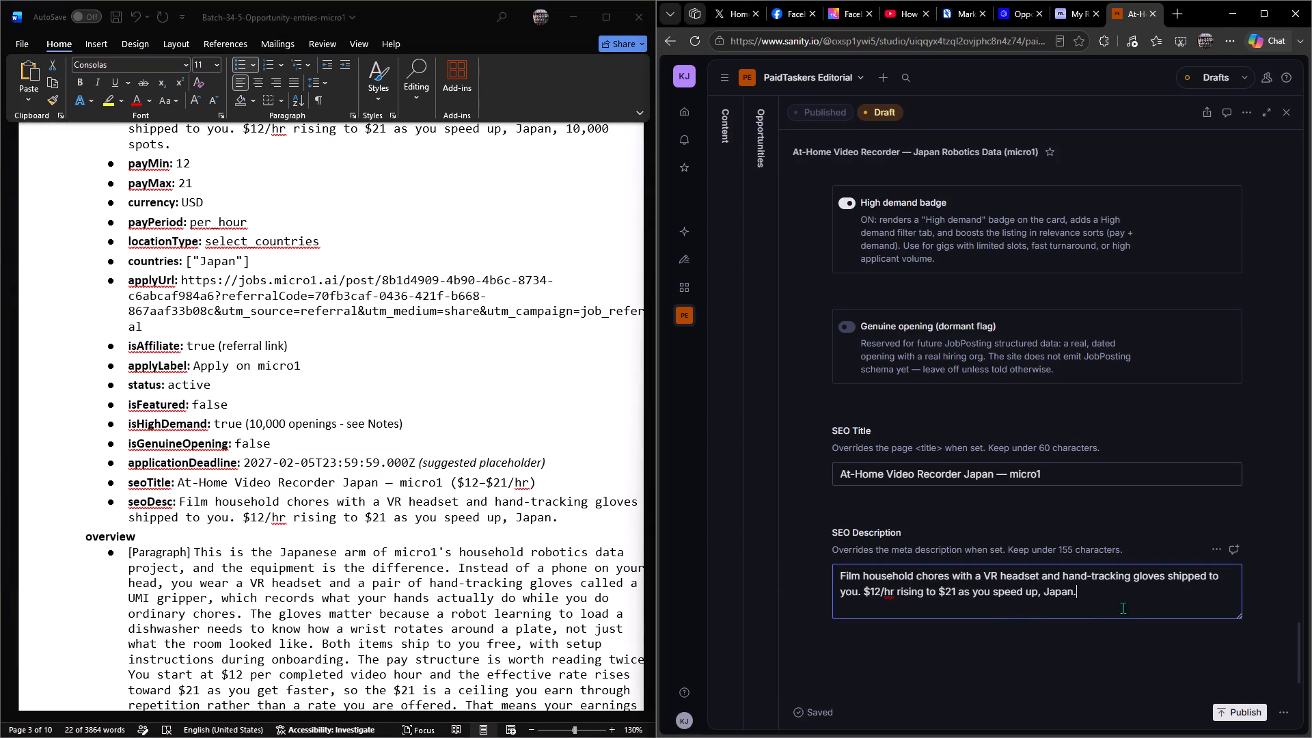
click(1106, 652)
Publish the At-Home Video Recorder — Japan Robotics Data (micro1) opportunity.
scroll(992, 509, down, 5)
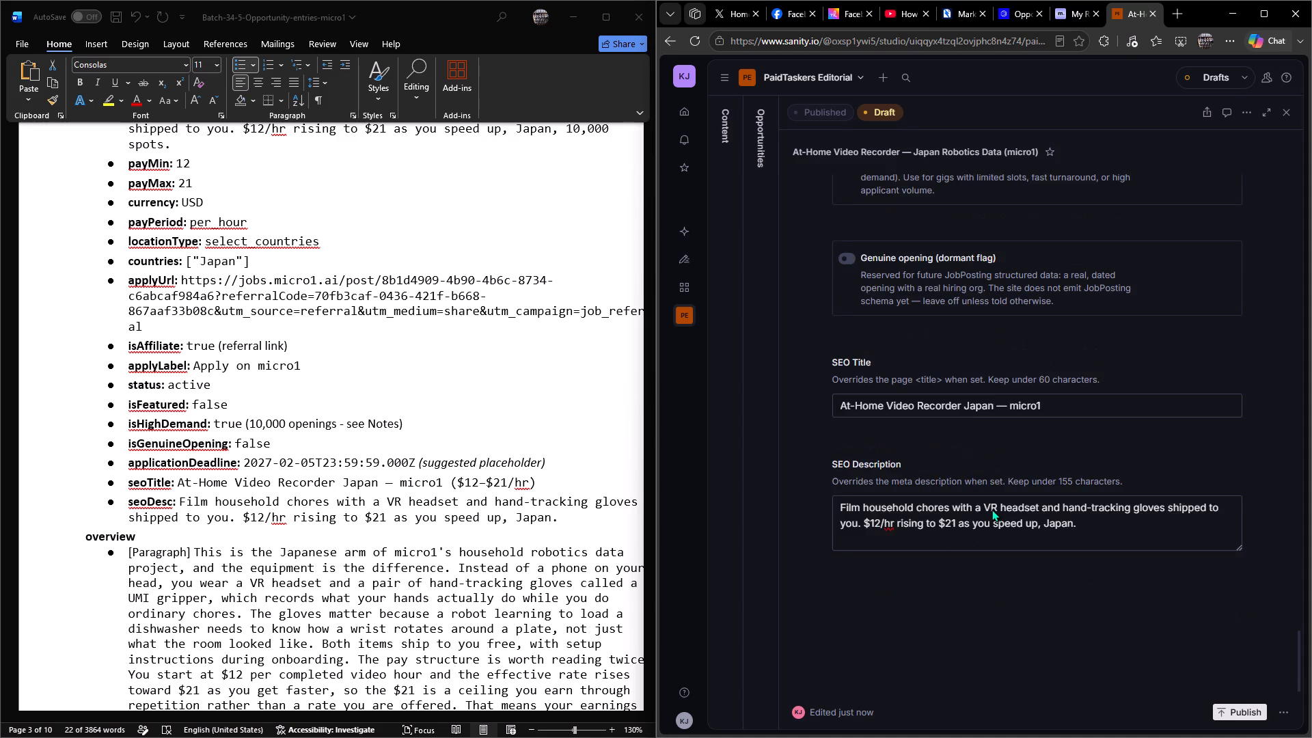
scroll(1164, 551, up, 10)
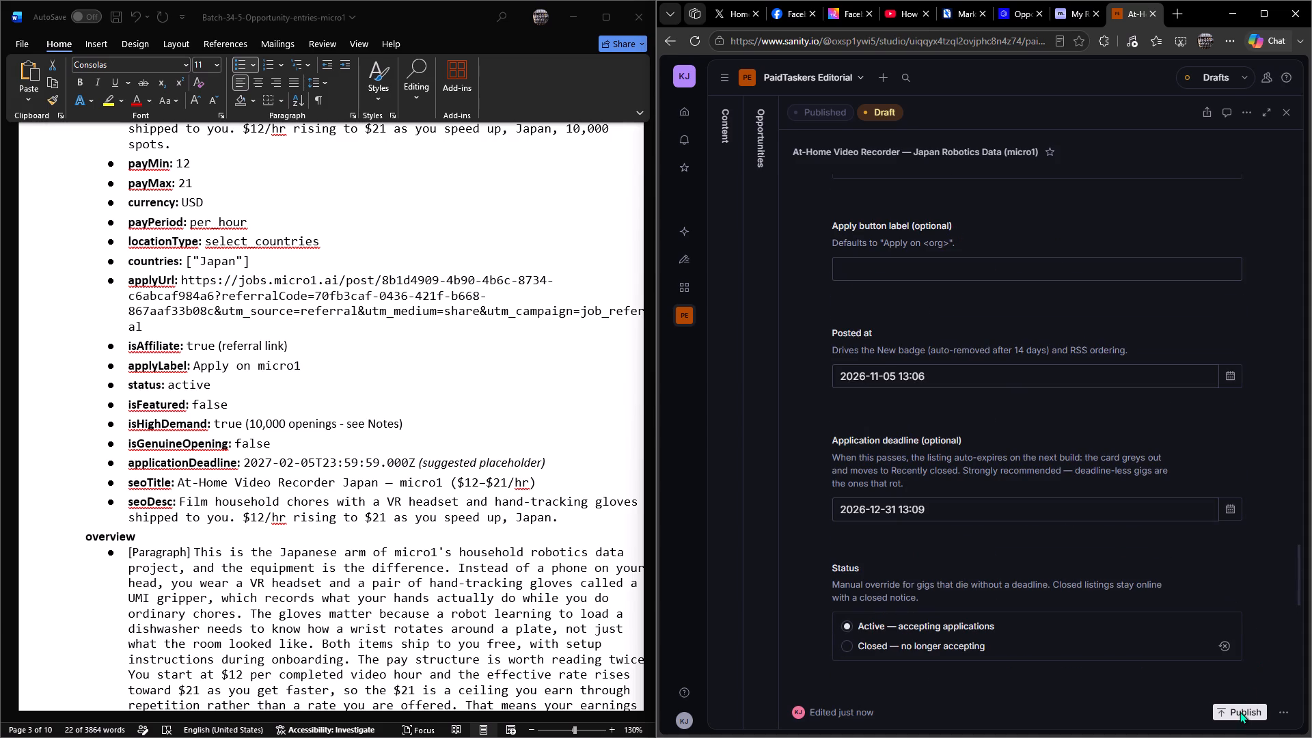
click(1239, 715)
scroll(482, 478, down, 17)
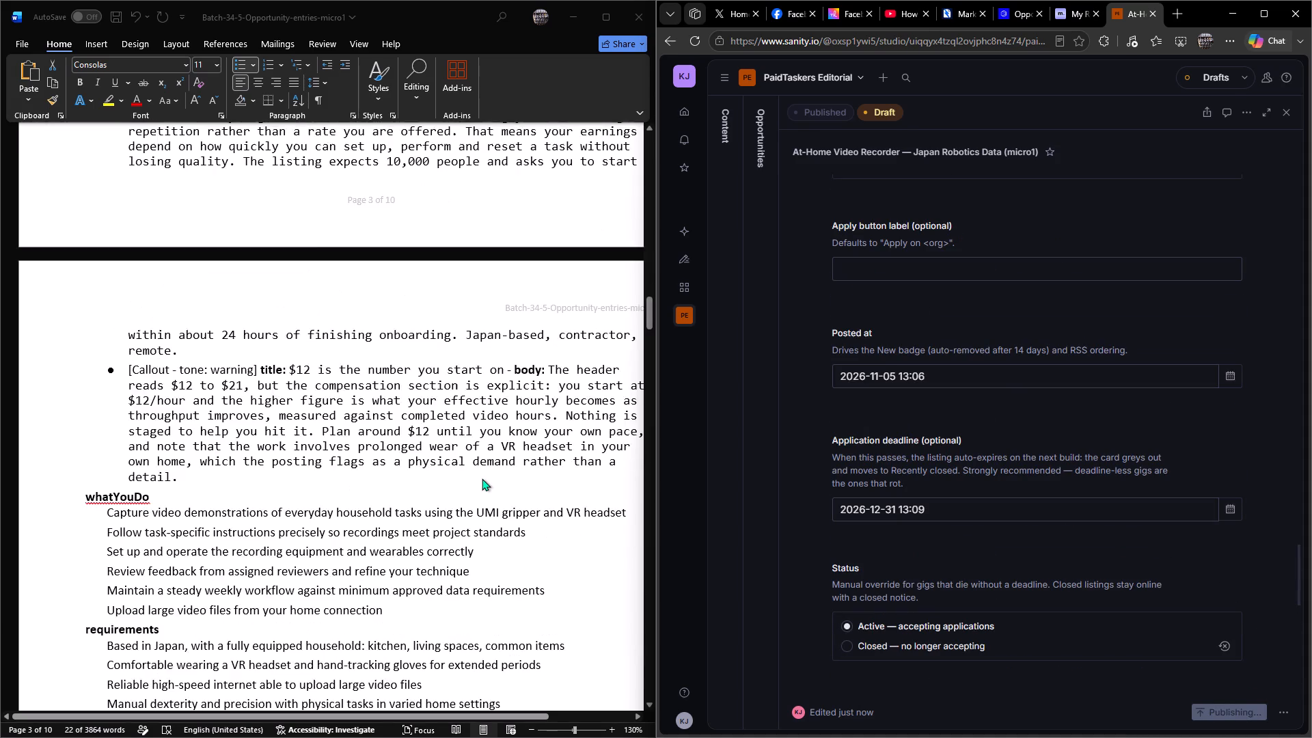
scroll(482, 478, down, 20)
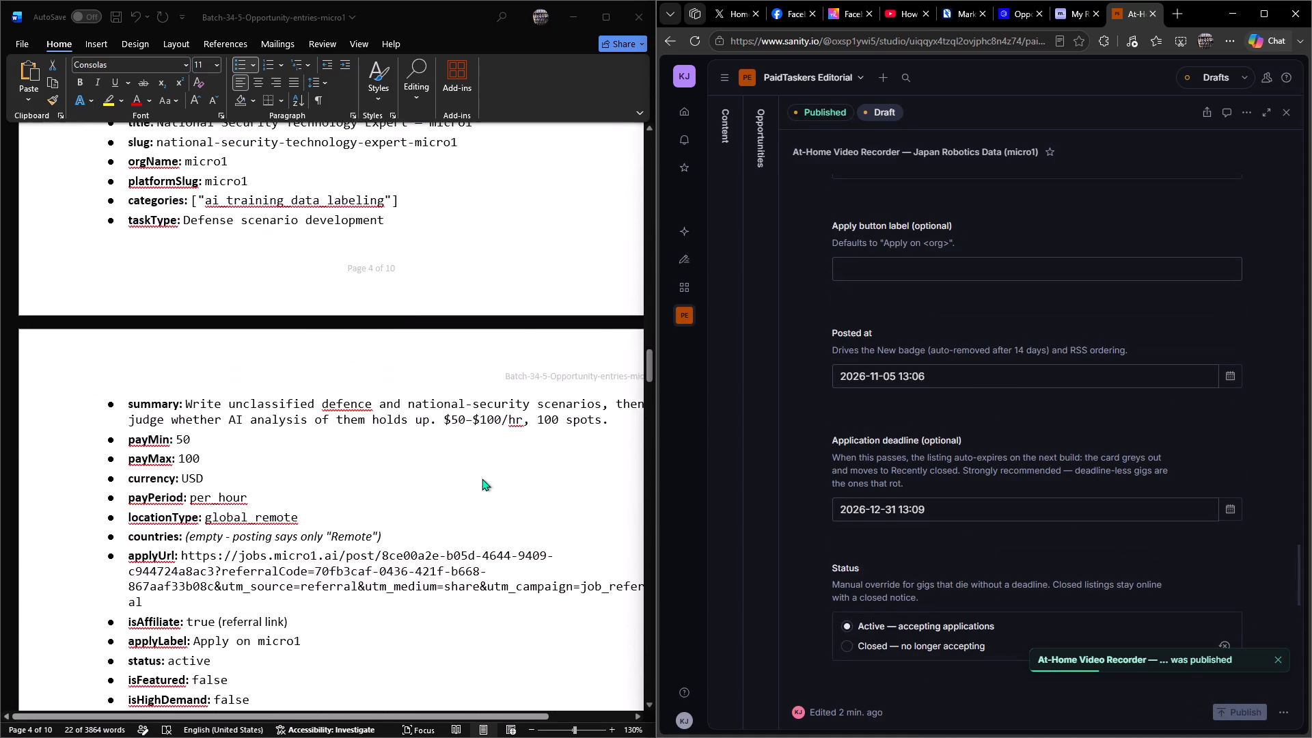
scroll(482, 478, down, 20)
scroll(482, 478, down, 11)
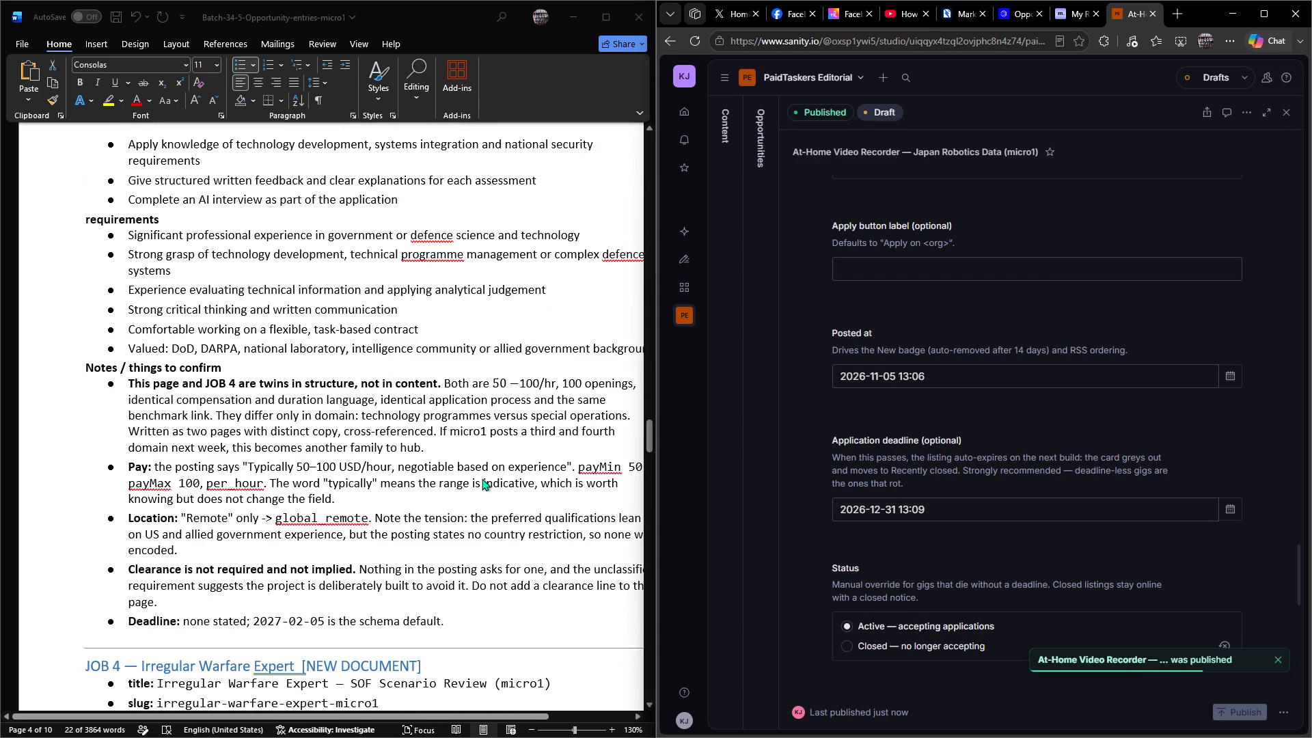
scroll(482, 478, down, 13)
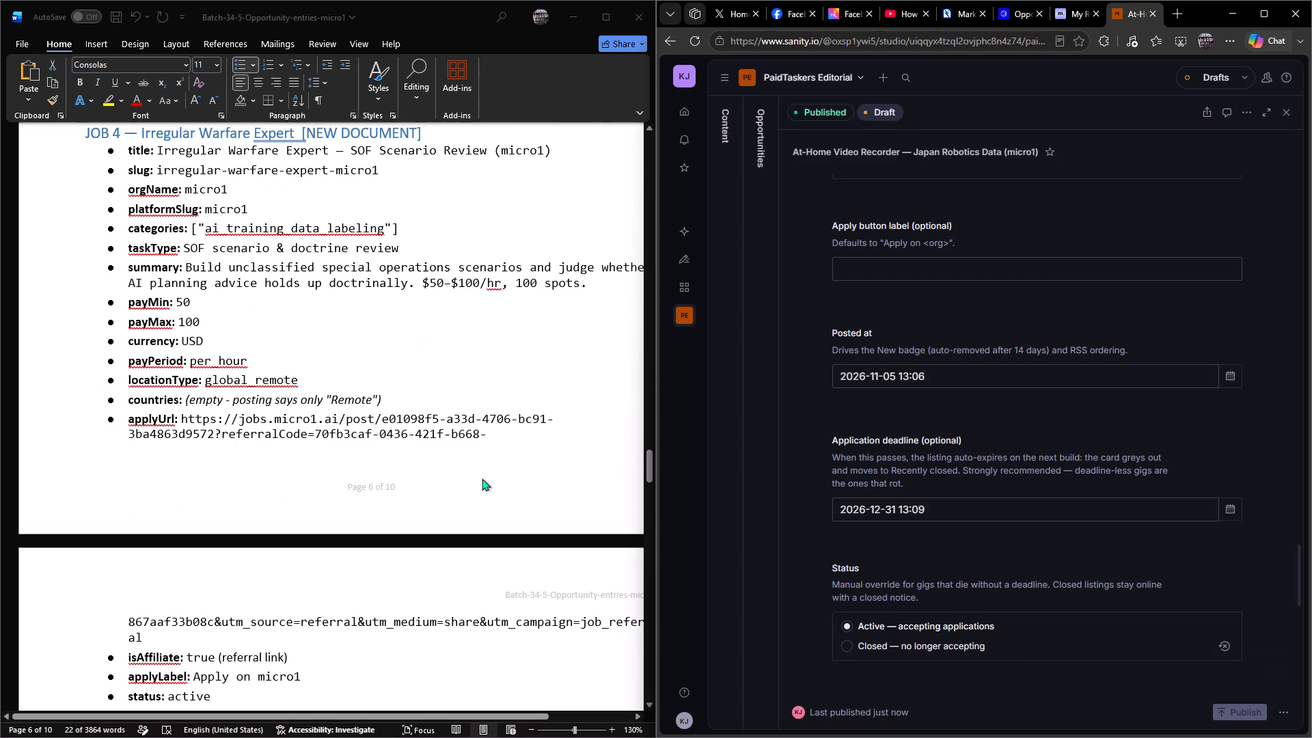
scroll(482, 478, up, 5)
scroll(482, 478, down, 6)
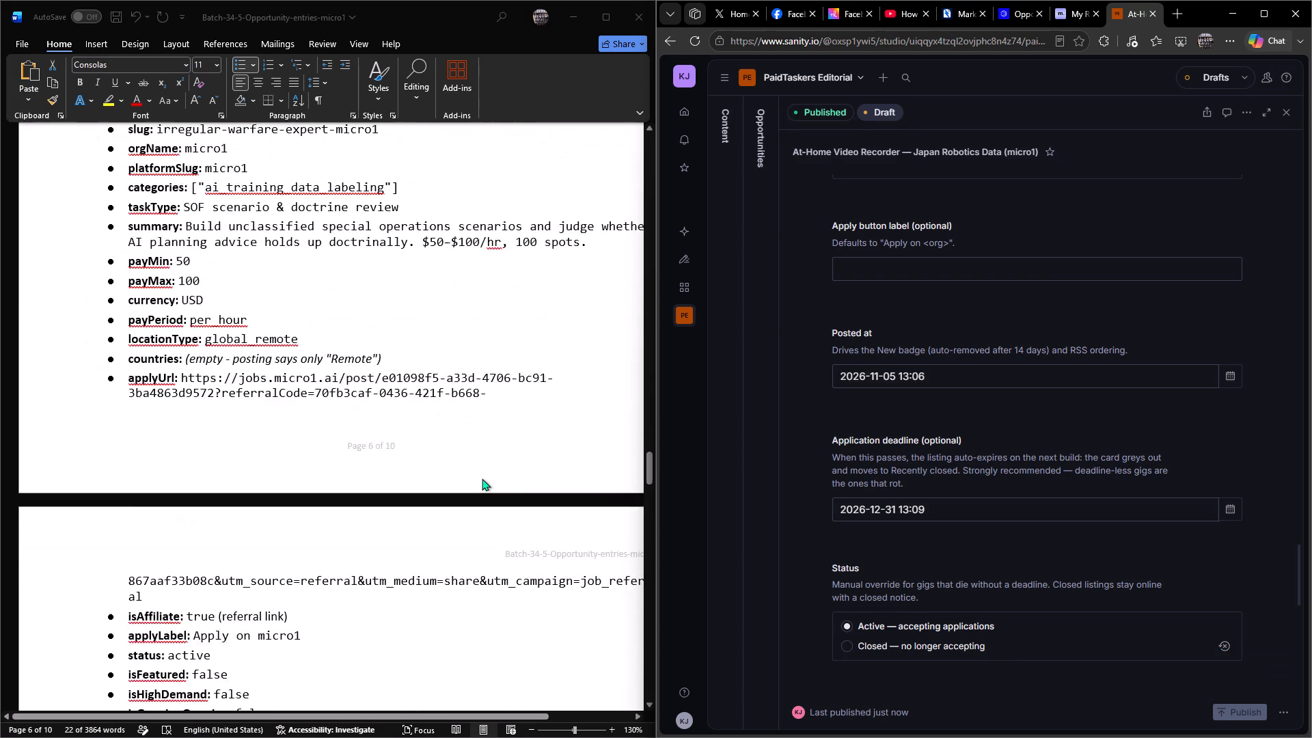
scroll(482, 478, down, 13)
scroll(482, 478, down, 12)
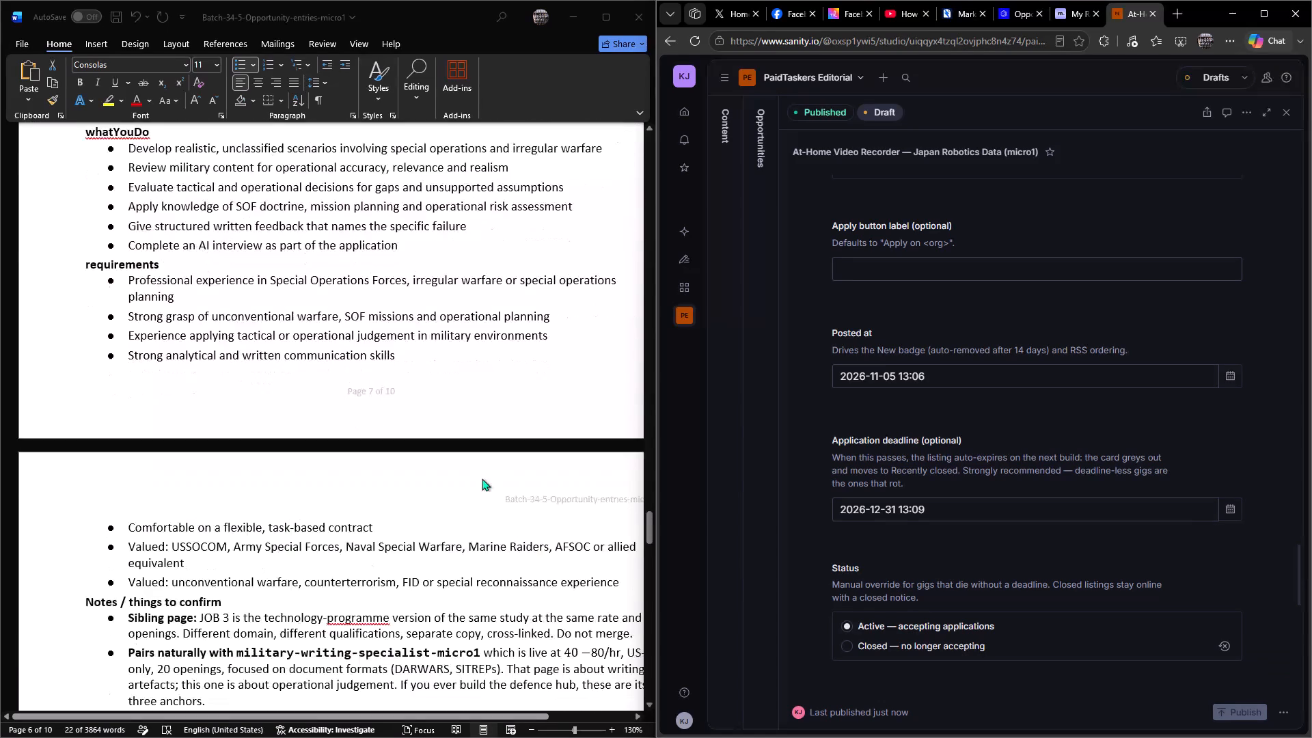
scroll(482, 478, down, 16)
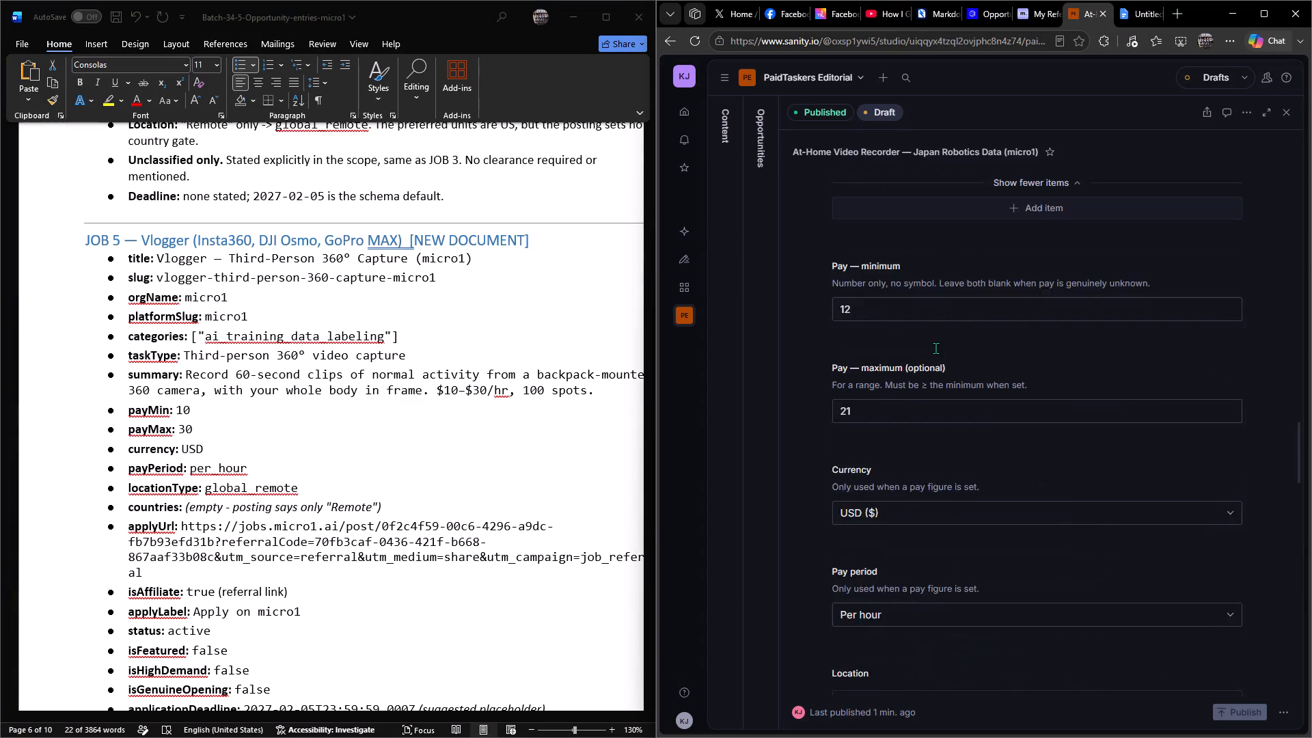
scroll(935, 348, up, 12)
scroll(935, 348, up, 20)
scroll(935, 348, up, 4)
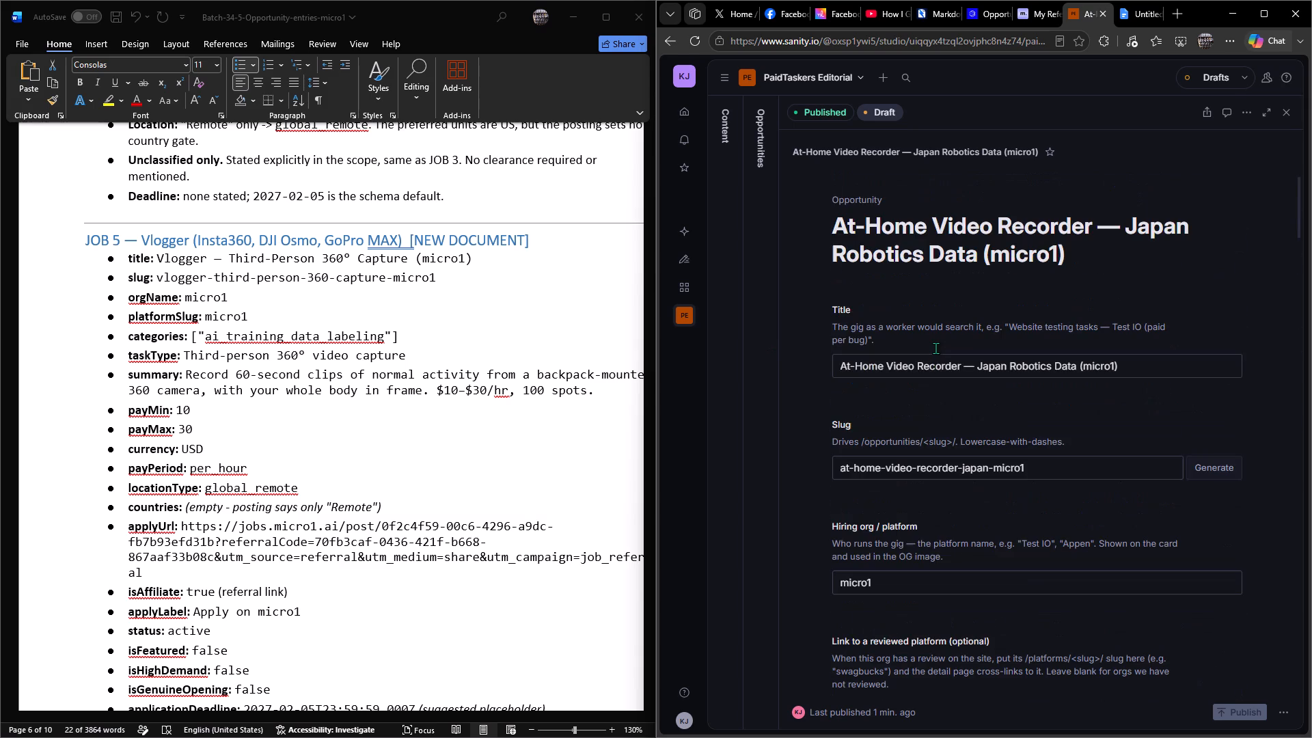
scroll(935, 348, up, 9)
scroll(244, 345, up, 5)
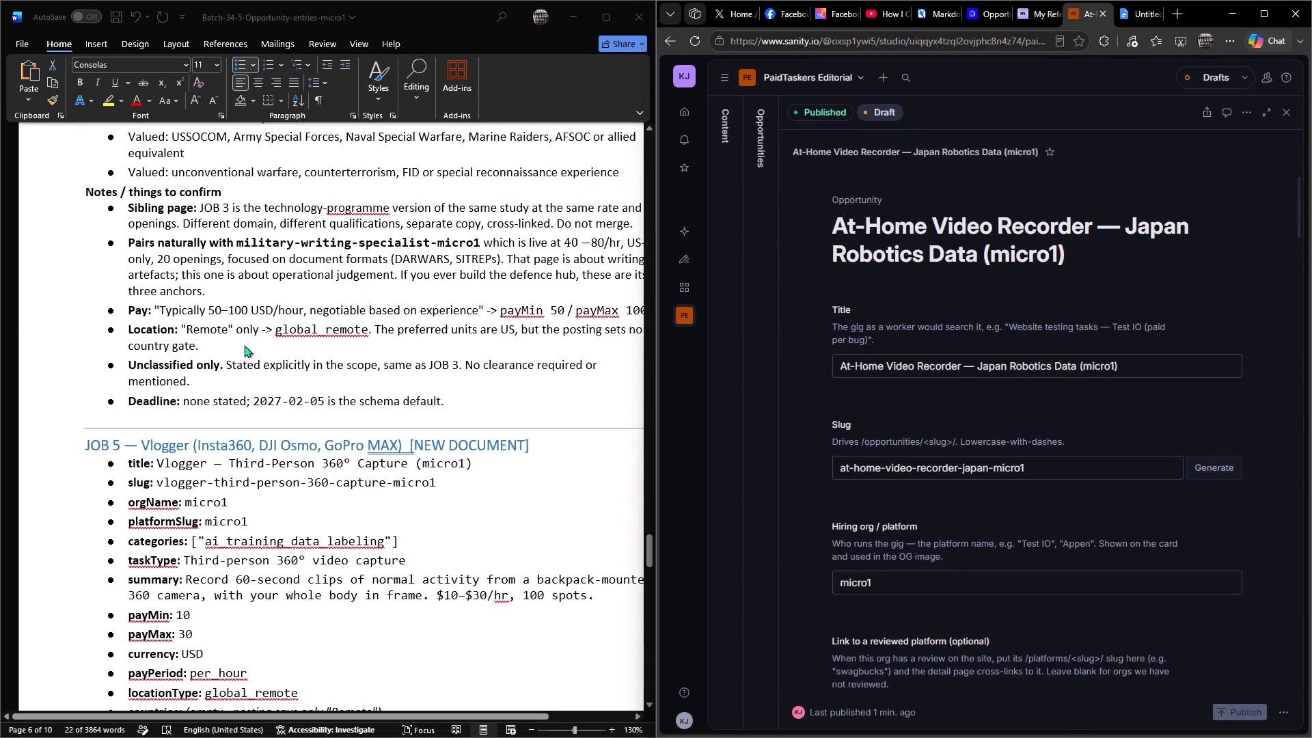
scroll(244, 345, up, 20)
scroll(244, 345, up, 20)
scroll(244, 345, up, 4)
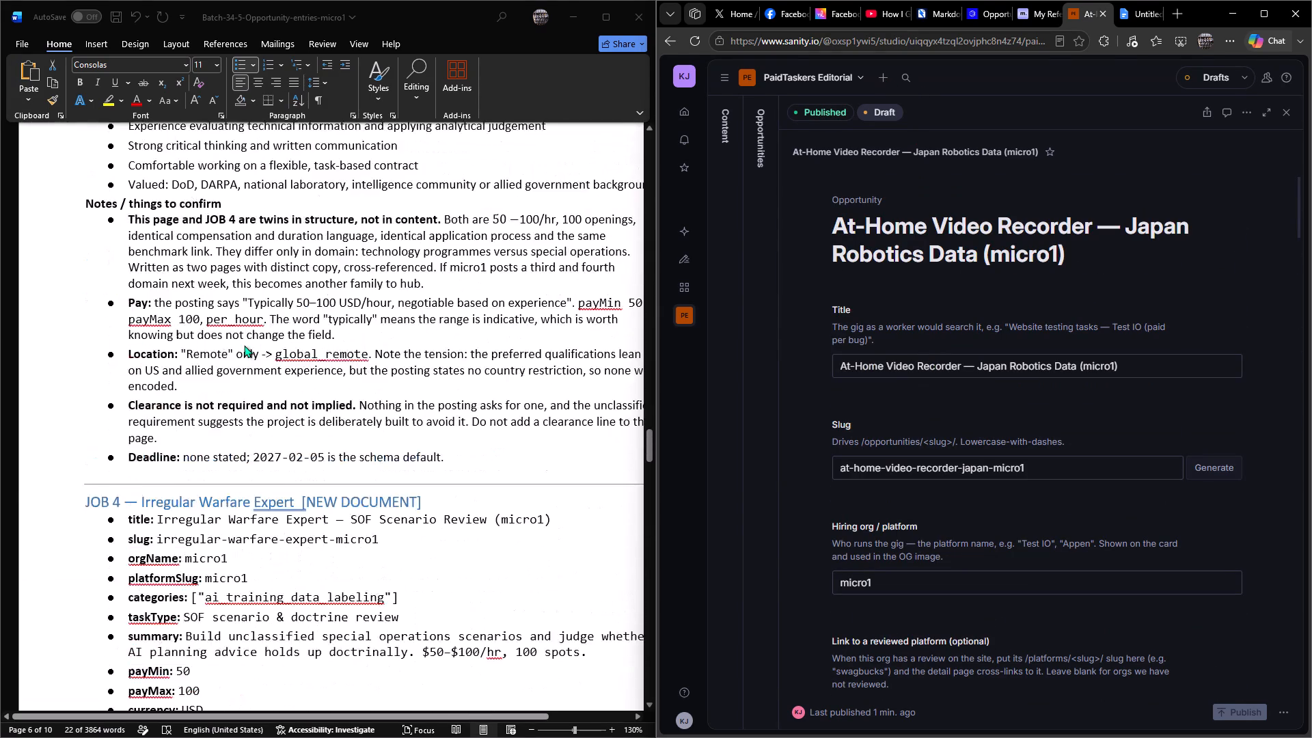
scroll(244, 345, up, 20)
scroll(244, 345, up, 20)
scroll(244, 345, up, 7)
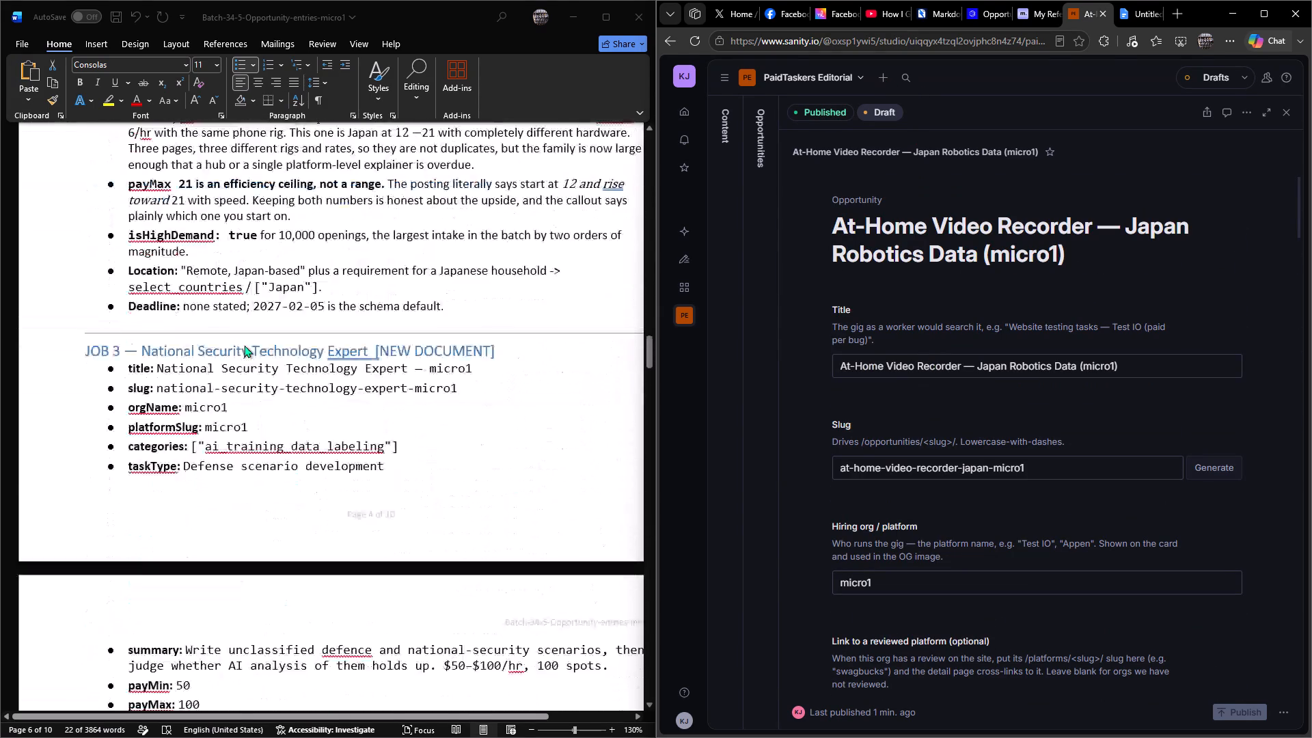
scroll(244, 345, up, 2)
scroll(244, 345, down, 4)
scroll(244, 345, up, 2)
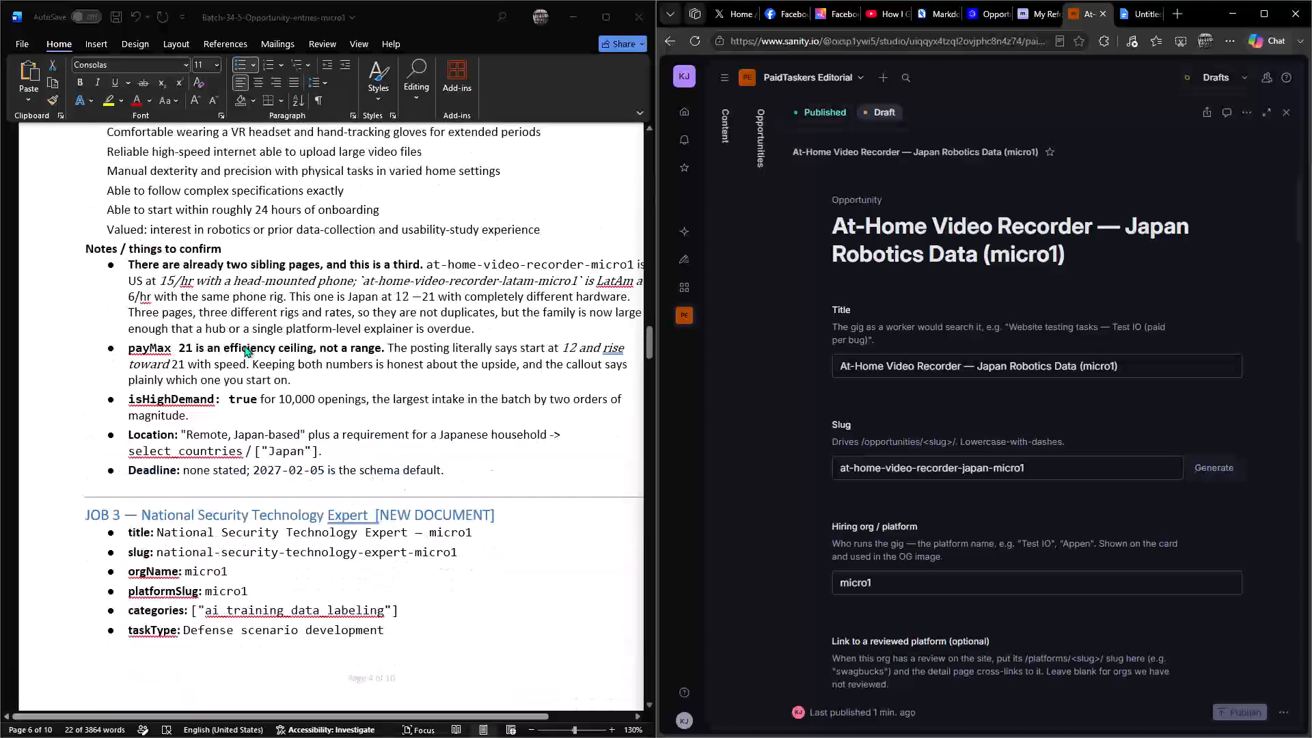
click(886, 79)
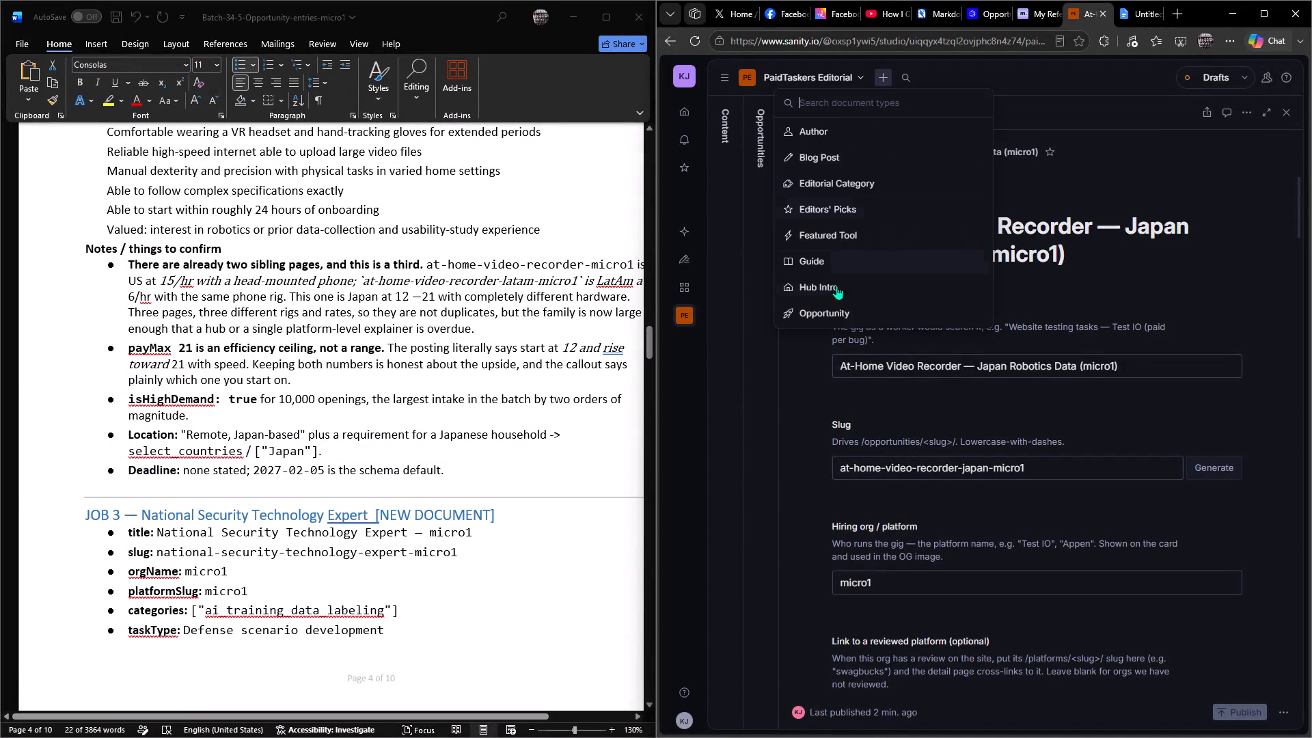
click(833, 312)
Copy JOB 3's title "National Security Technology Expert — micro1" from Word into the new opportunity's Title.
click(308, 333)
scroll(308, 333, down, 2)
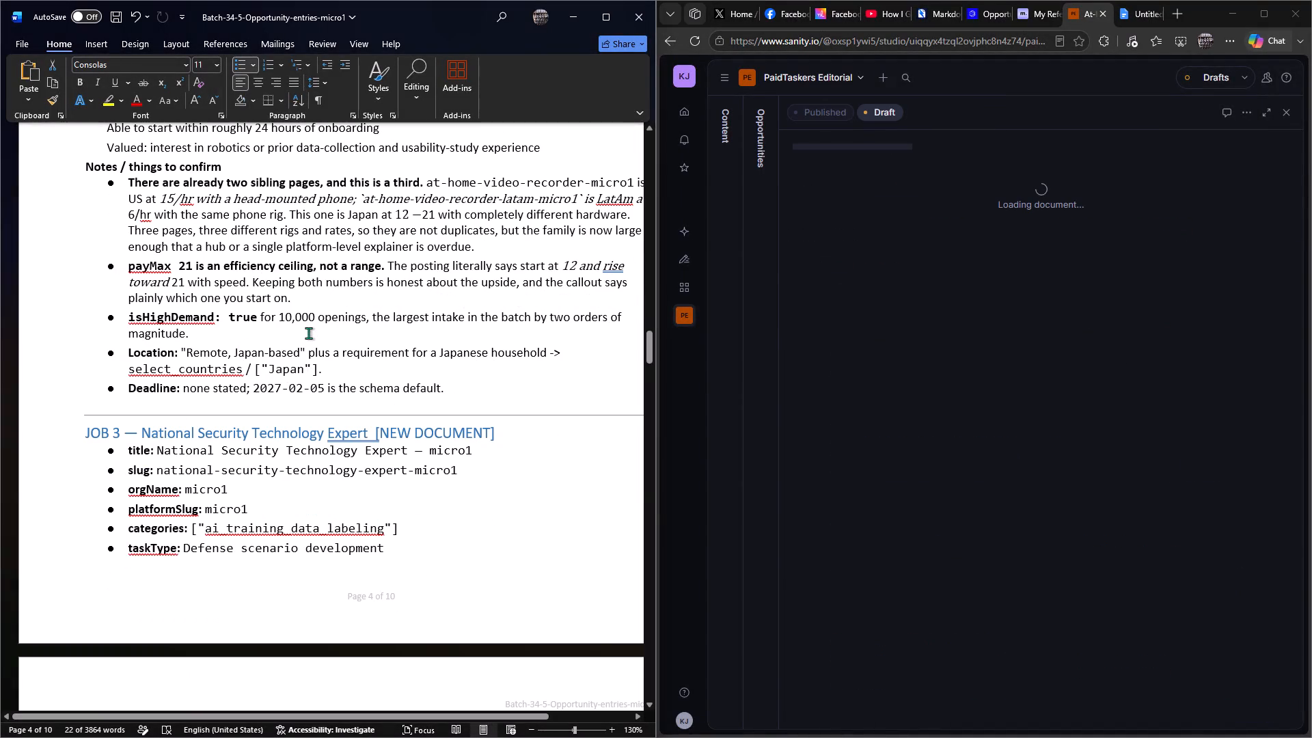
scroll(308, 333, down, 4)
click(180, 305)
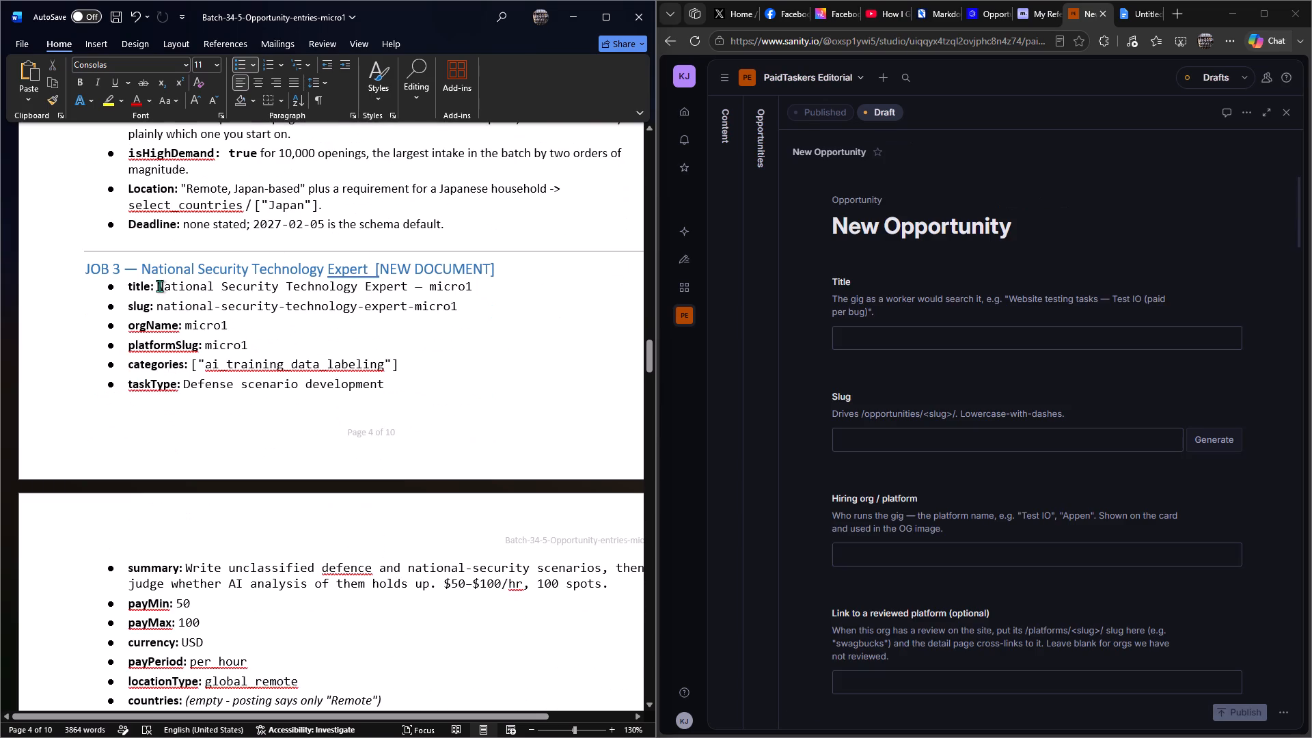
drag(159, 286, 455, 288)
key(ctrl+c)
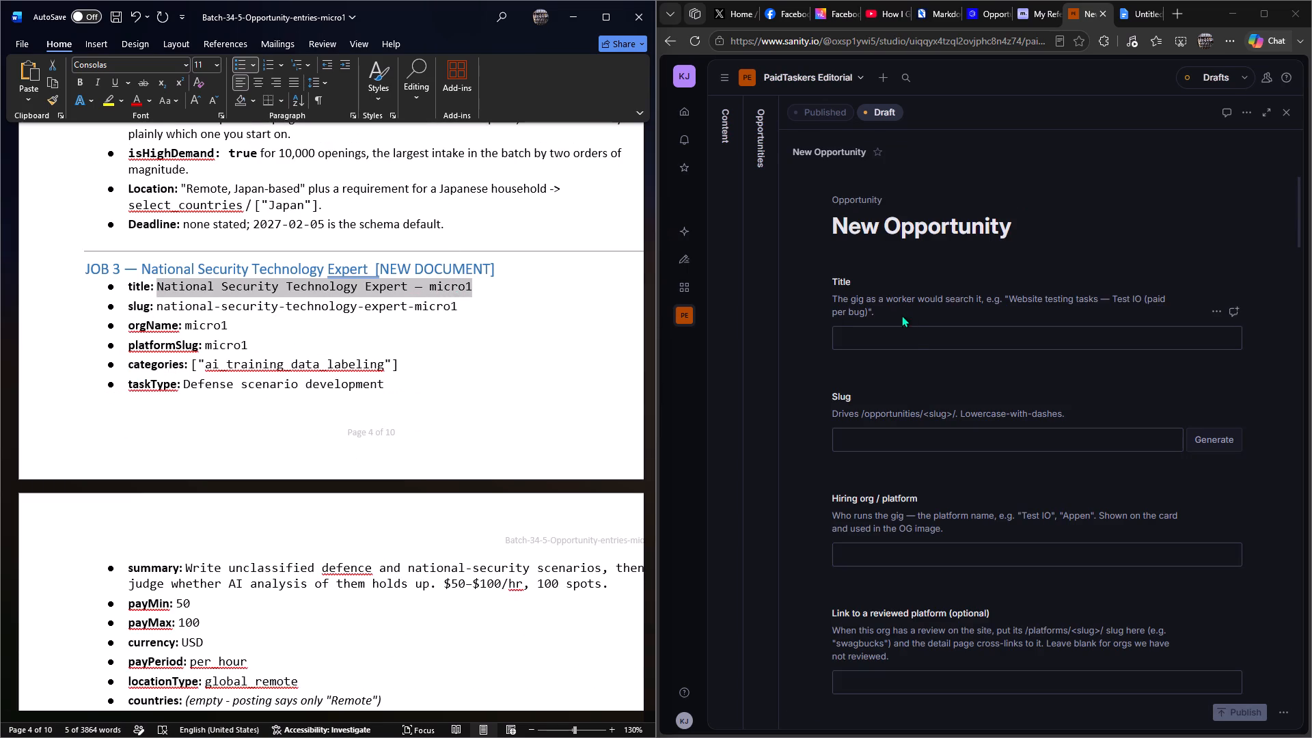
click(918, 346)
key(ctrl+v)
Copy the slug "national-security-technology-expert-micro1" from Word into the opportunity's Slug.
click(895, 433)
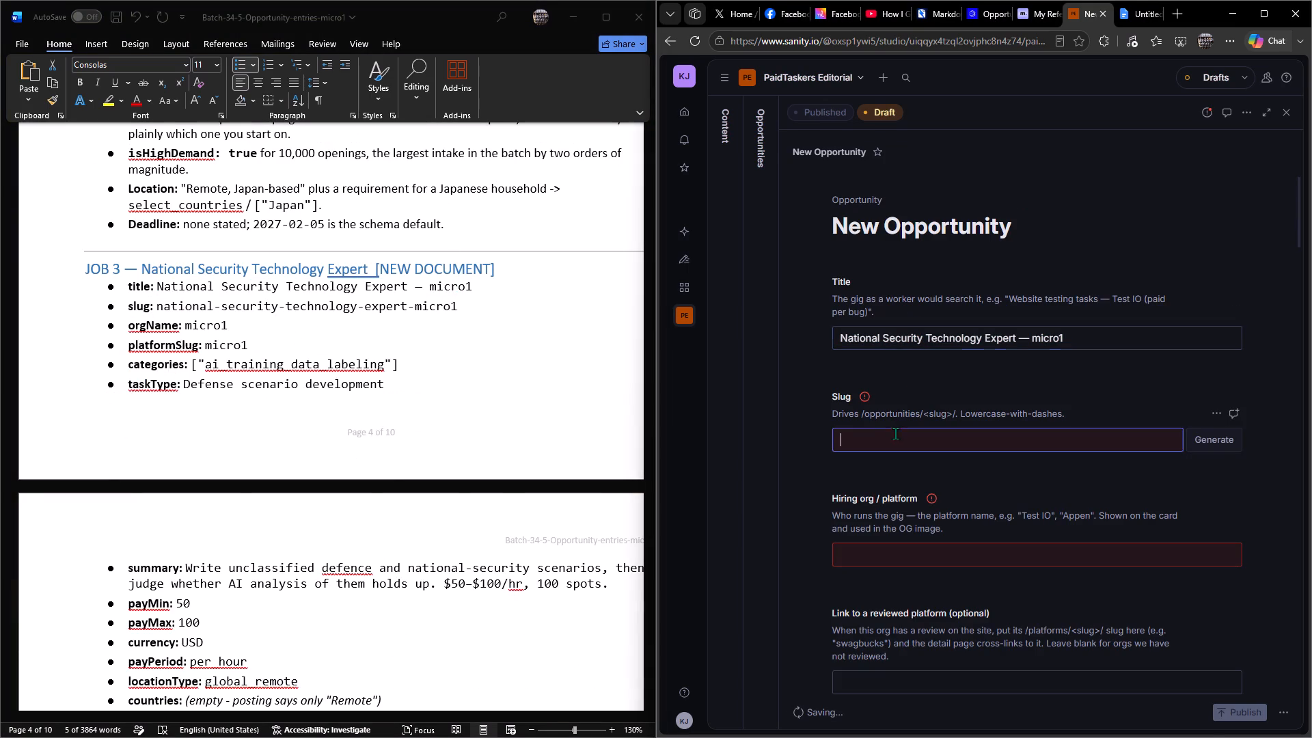
click(333, 319)
drag(480, 304, 189, 305)
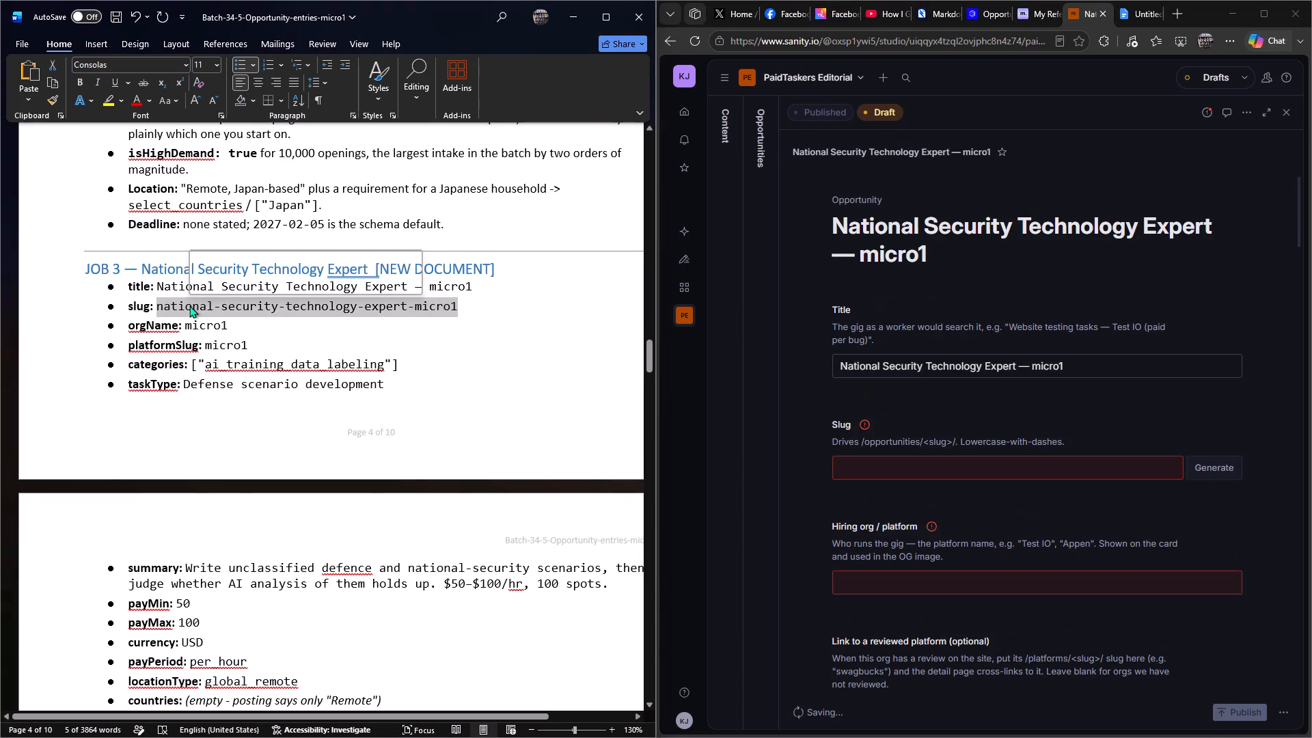
key(ctrl+c)
click(918, 469)
key(ctrl+v)
Copy the org name "micro1" from Word and use it for both the hiring org and the reviewed platform link.
scroll(918, 469, down, 2)
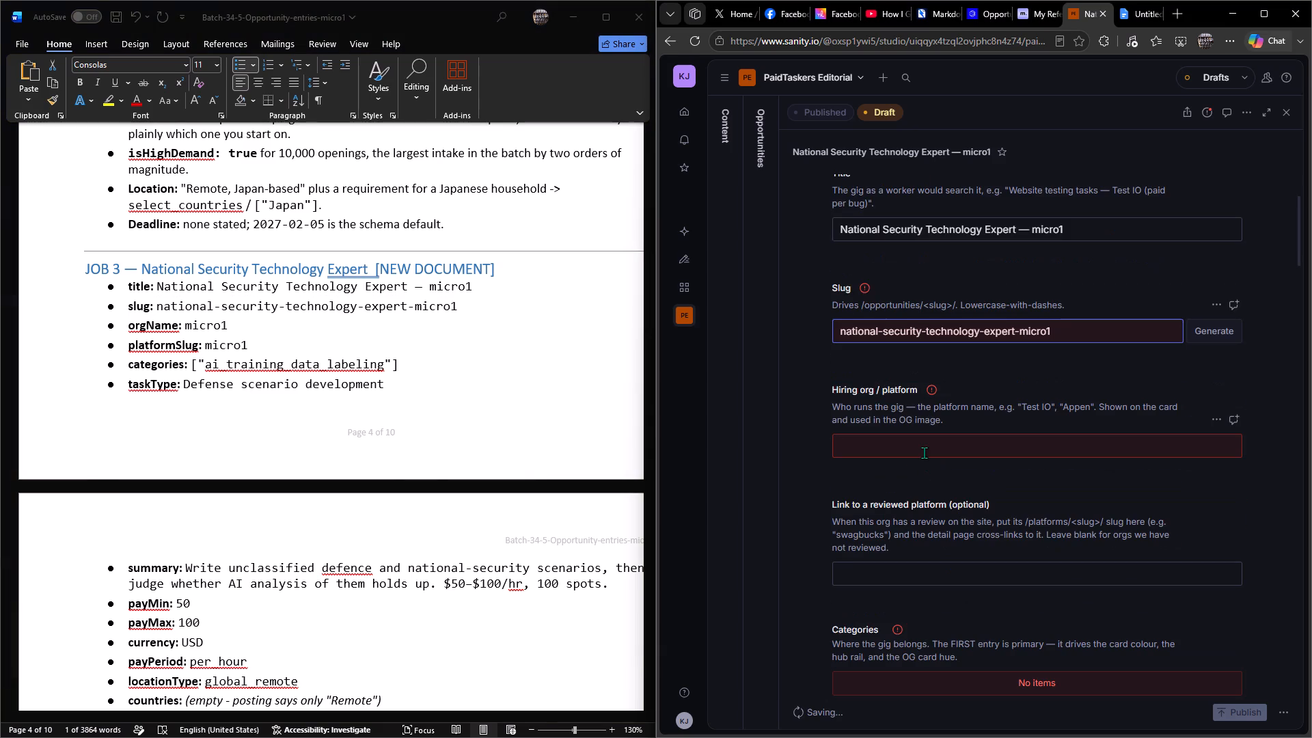
click(924, 452)
click(430, 346)
drag(232, 327, 192, 328)
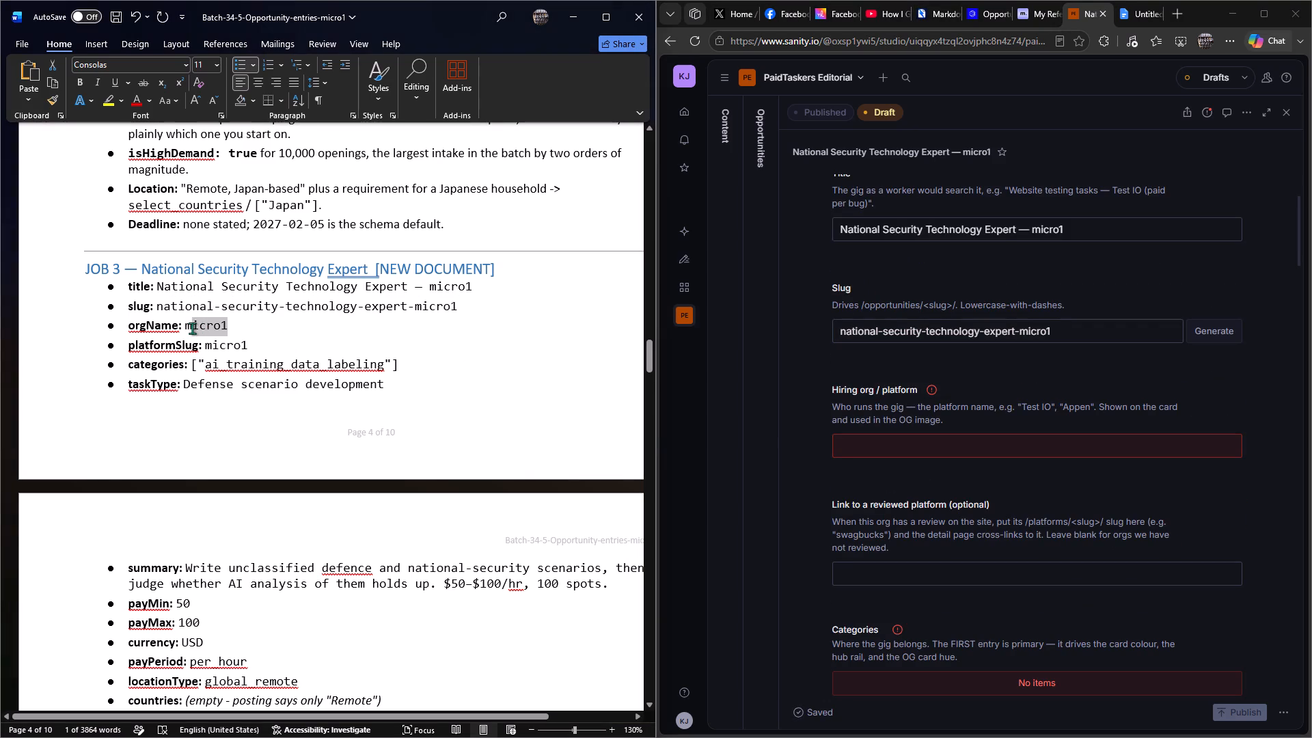
drag(192, 328, 188, 329)
key(ctrl+c)
click(888, 450)
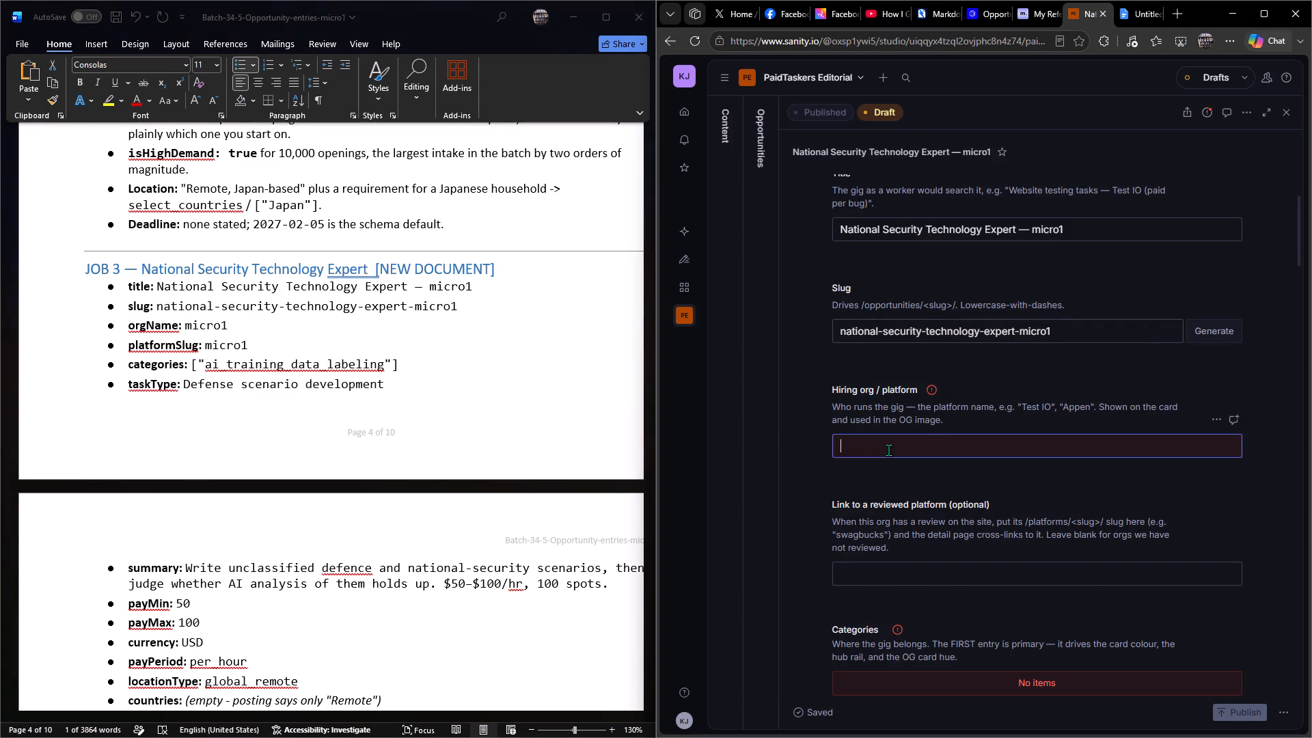
key(ctrl+v)
scroll(888, 450, down, 1)
click(887, 498)
key(ctrl+v)
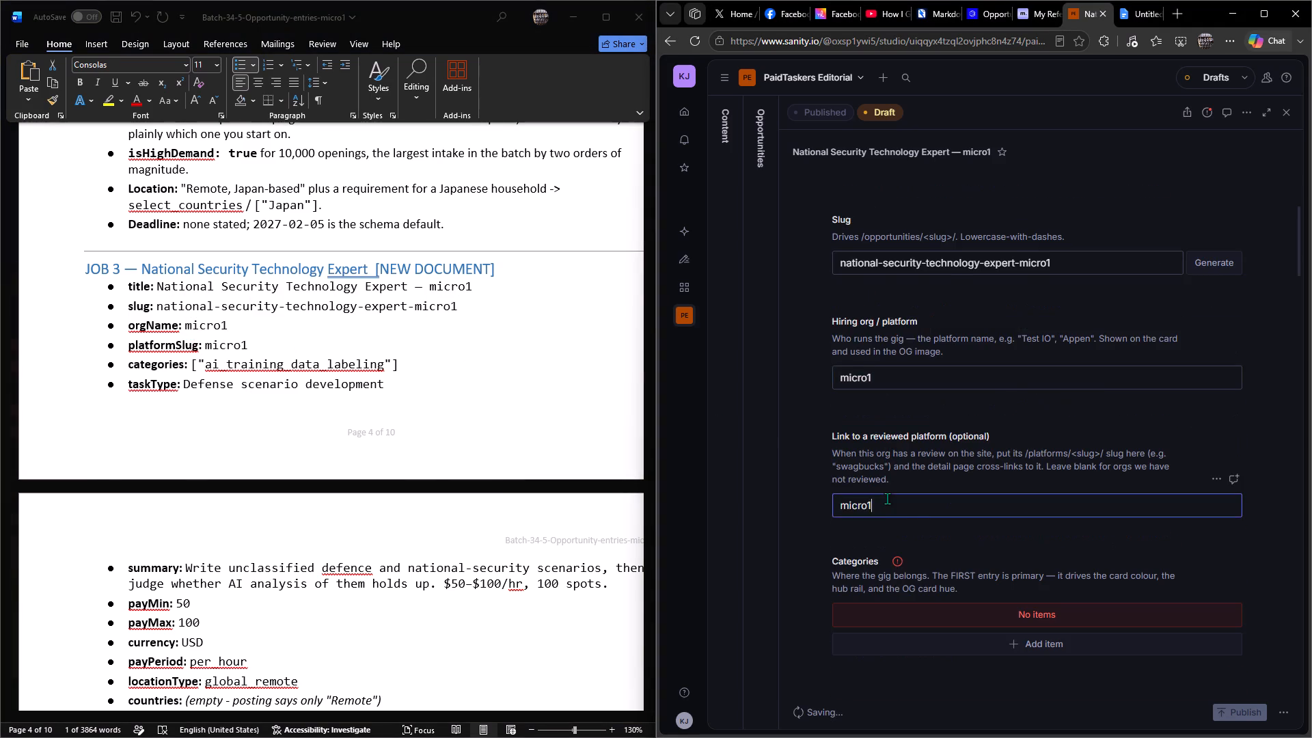
Add "AI Training & Data Labeling" as the category of the National Security Technology Expert opportunity.
scroll(887, 498, down, 3)
click(951, 434)
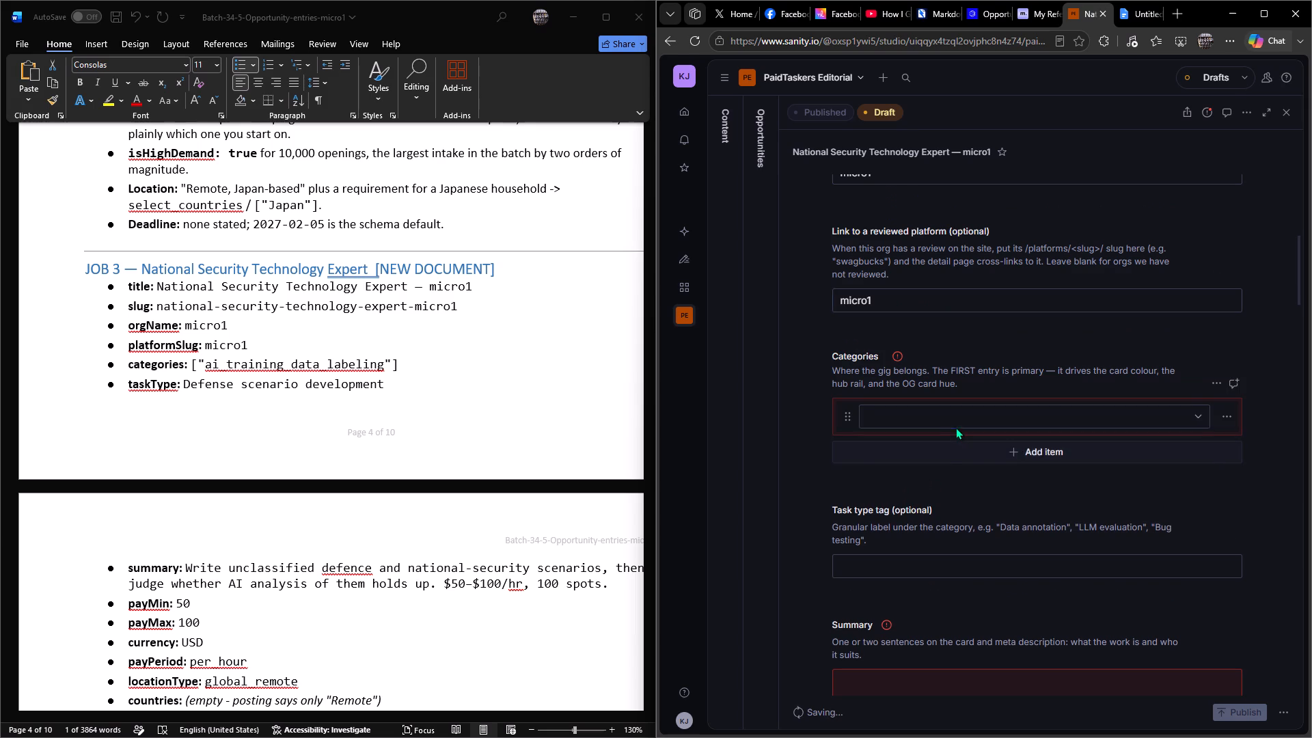
click(970, 417)
click(952, 477)
Copy JOB 3's task type "Defense scenario development" from Word into the opportunity's Task type tag.
scroll(951, 475, down, 4)
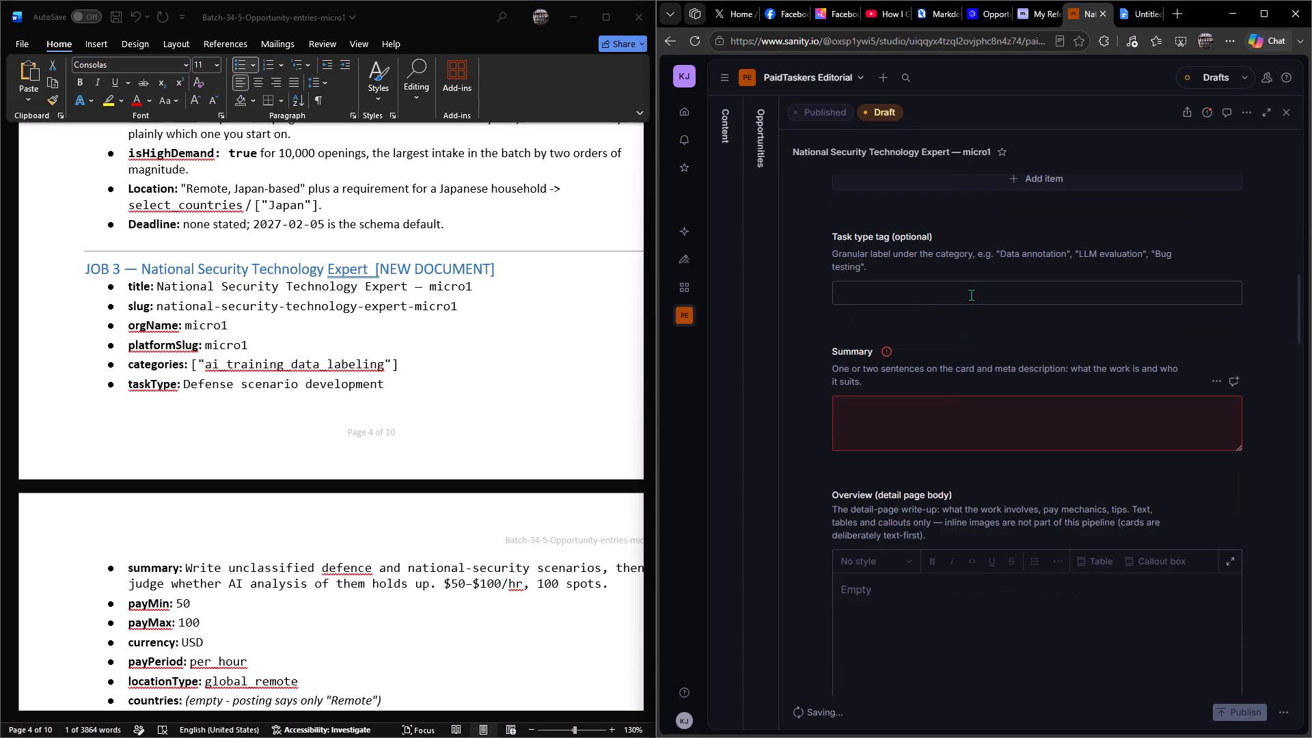
click(977, 280)
click(974, 288)
click(576, 313)
scroll(576, 313, down, 2)
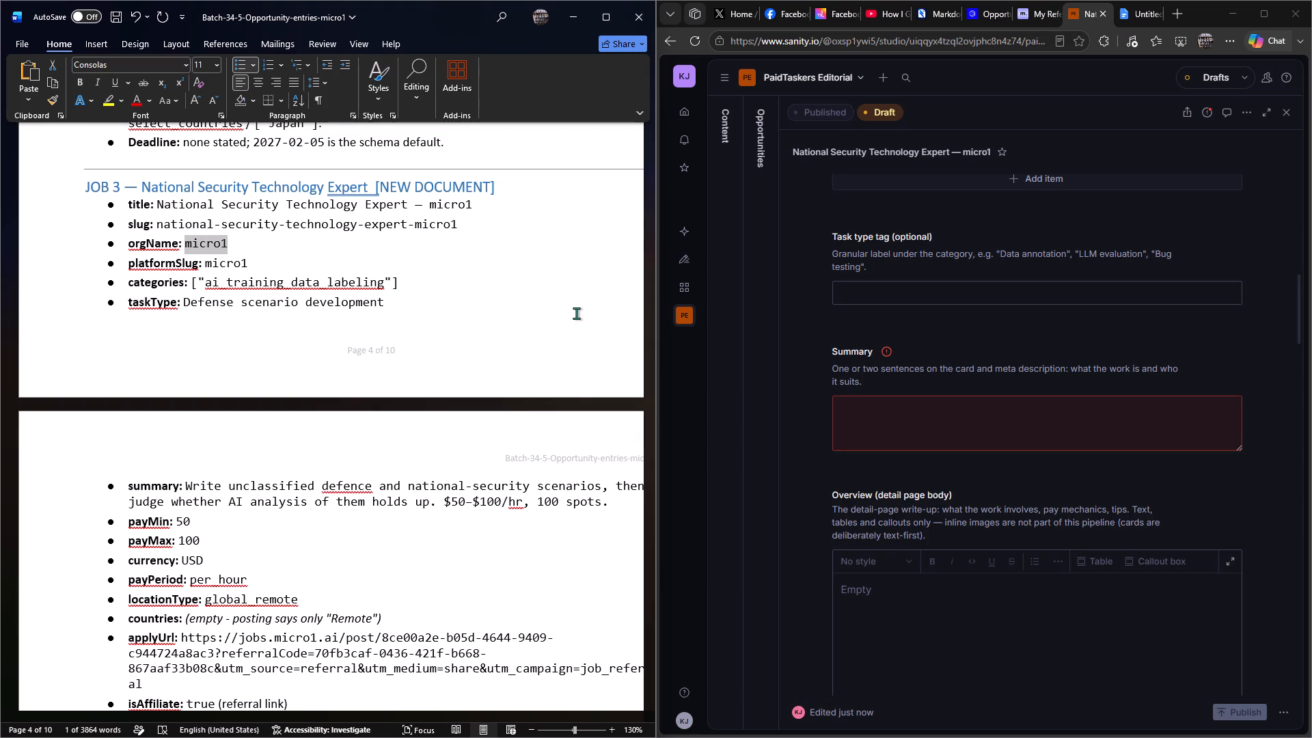
scroll(881, 331, up, 3)
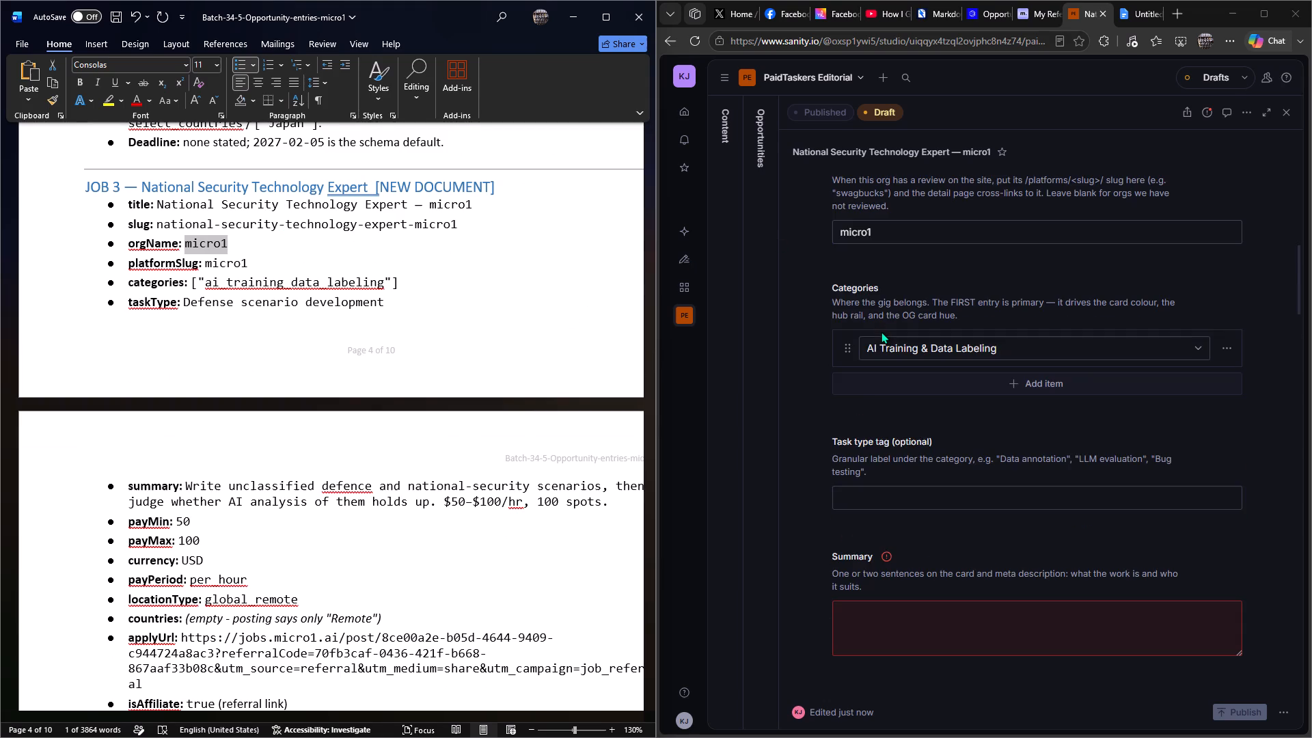
scroll(881, 331, down, 3)
click(909, 288)
scroll(770, 349, up, 1)
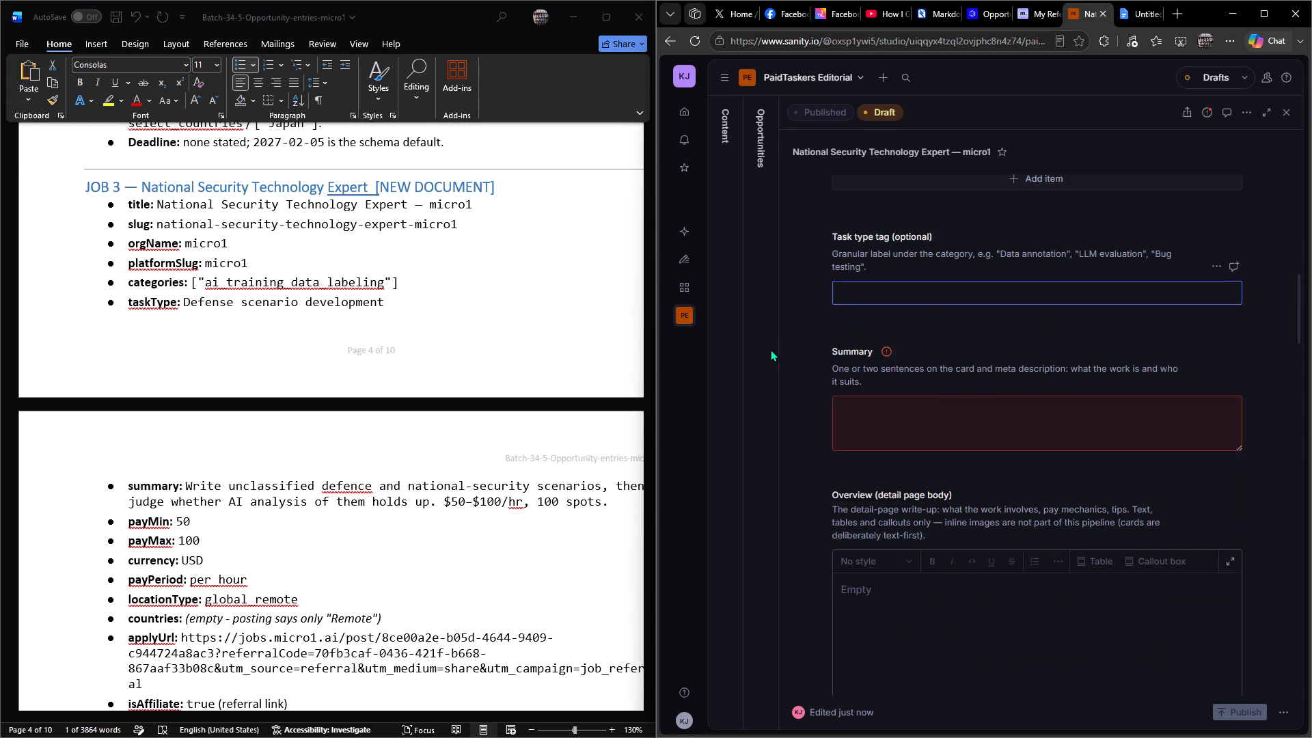
scroll(875, 323, up, 2)
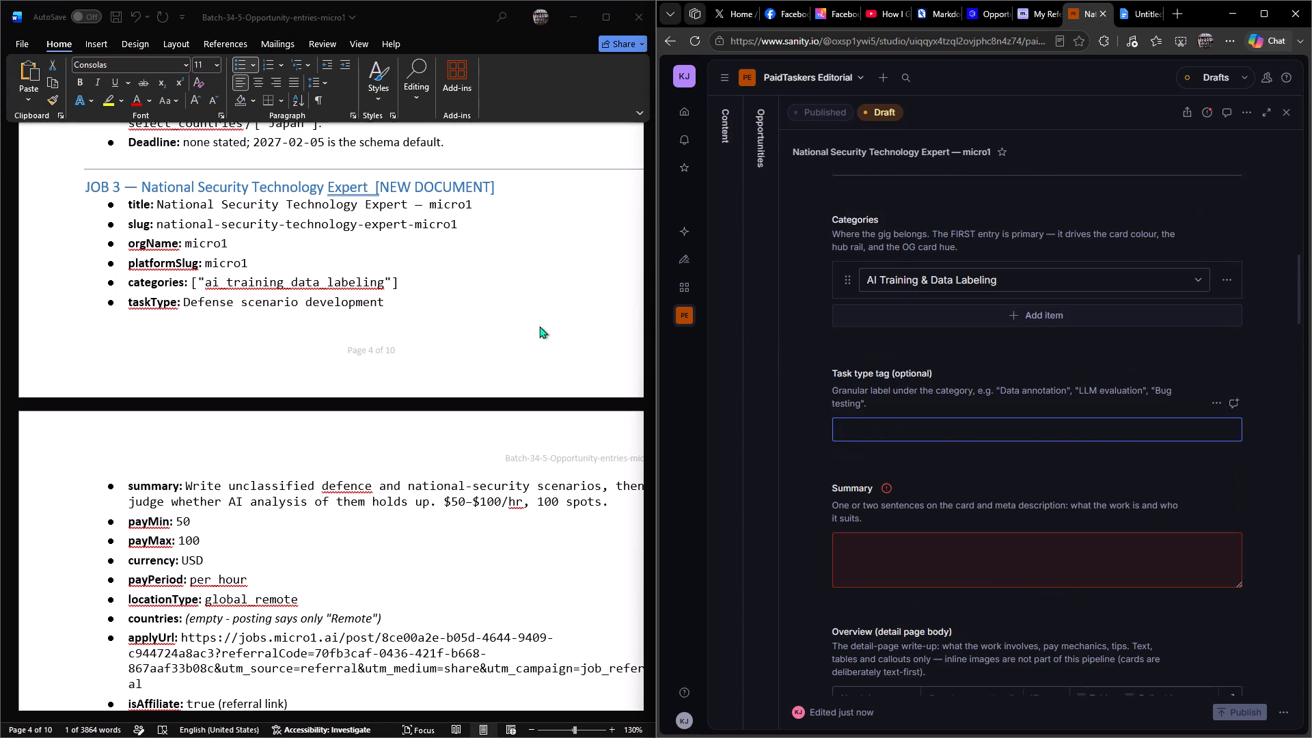
click(292, 293)
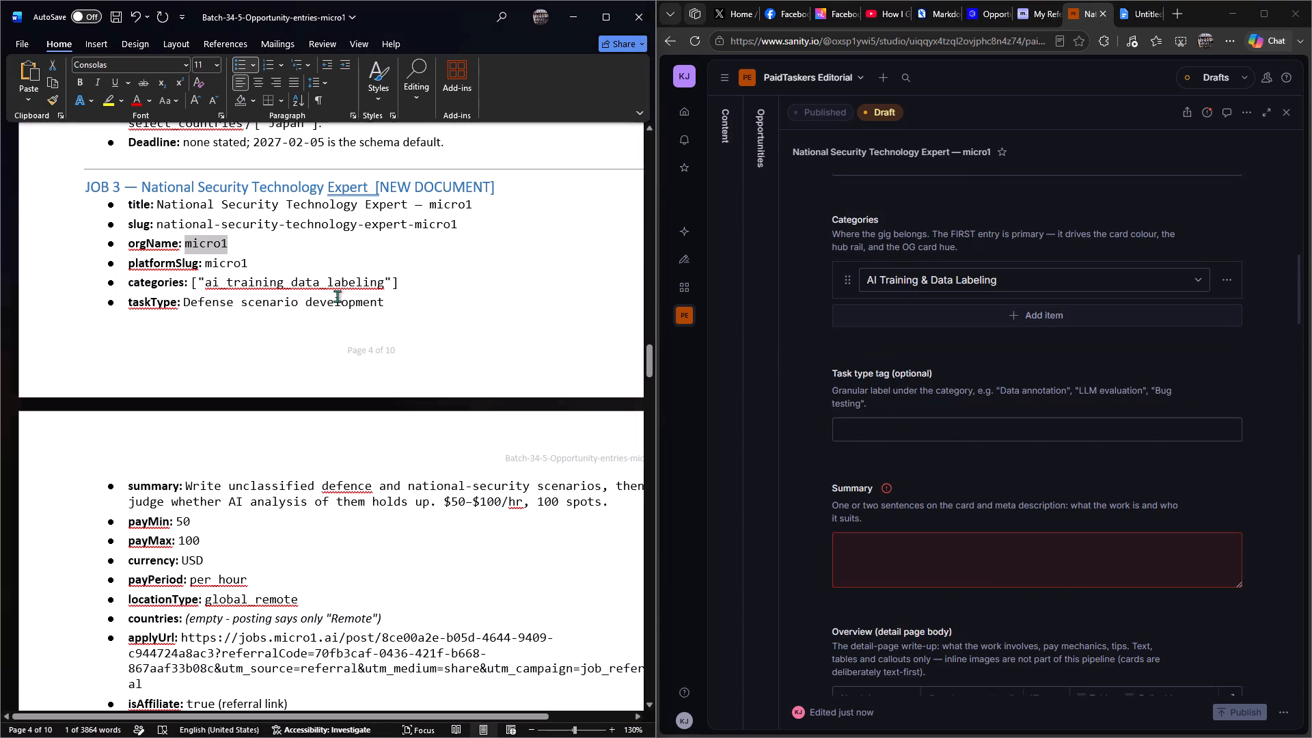
click(380, 302)
drag(428, 305, 199, 305)
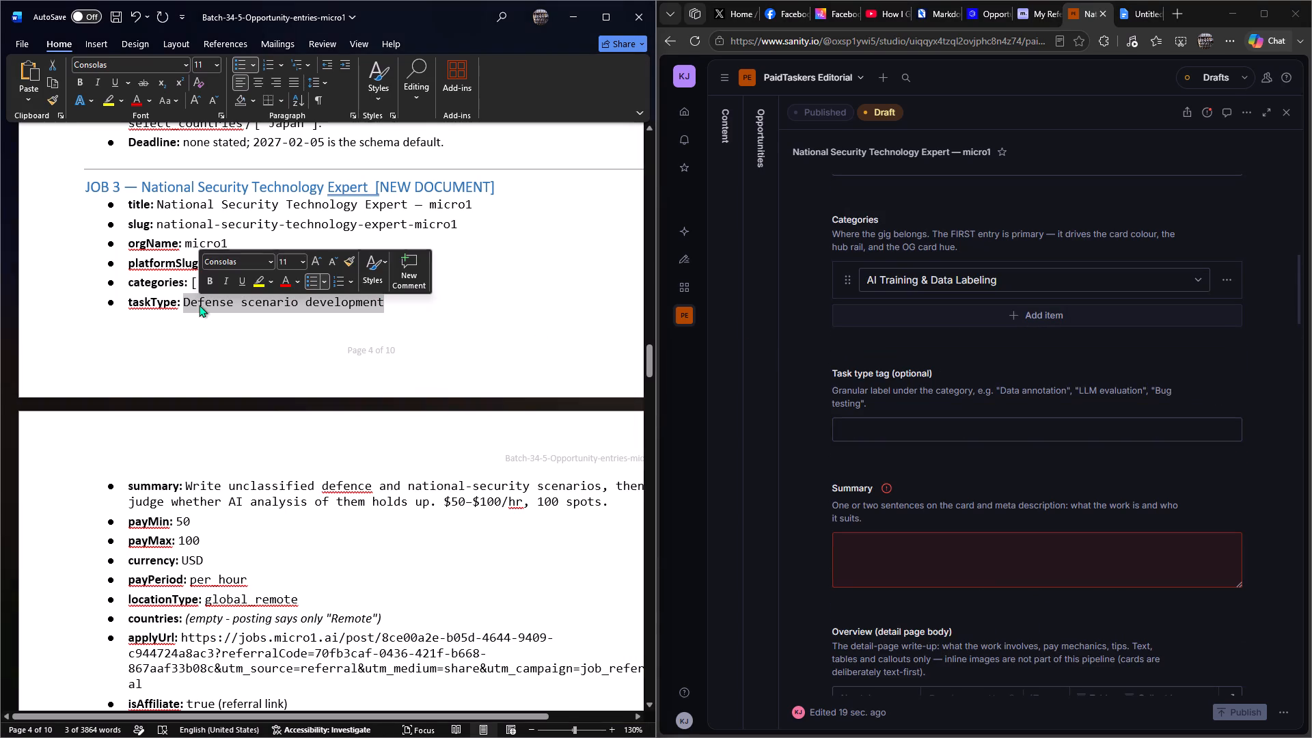
key(ctrl+c)
click(873, 427)
key(ctrl+v)
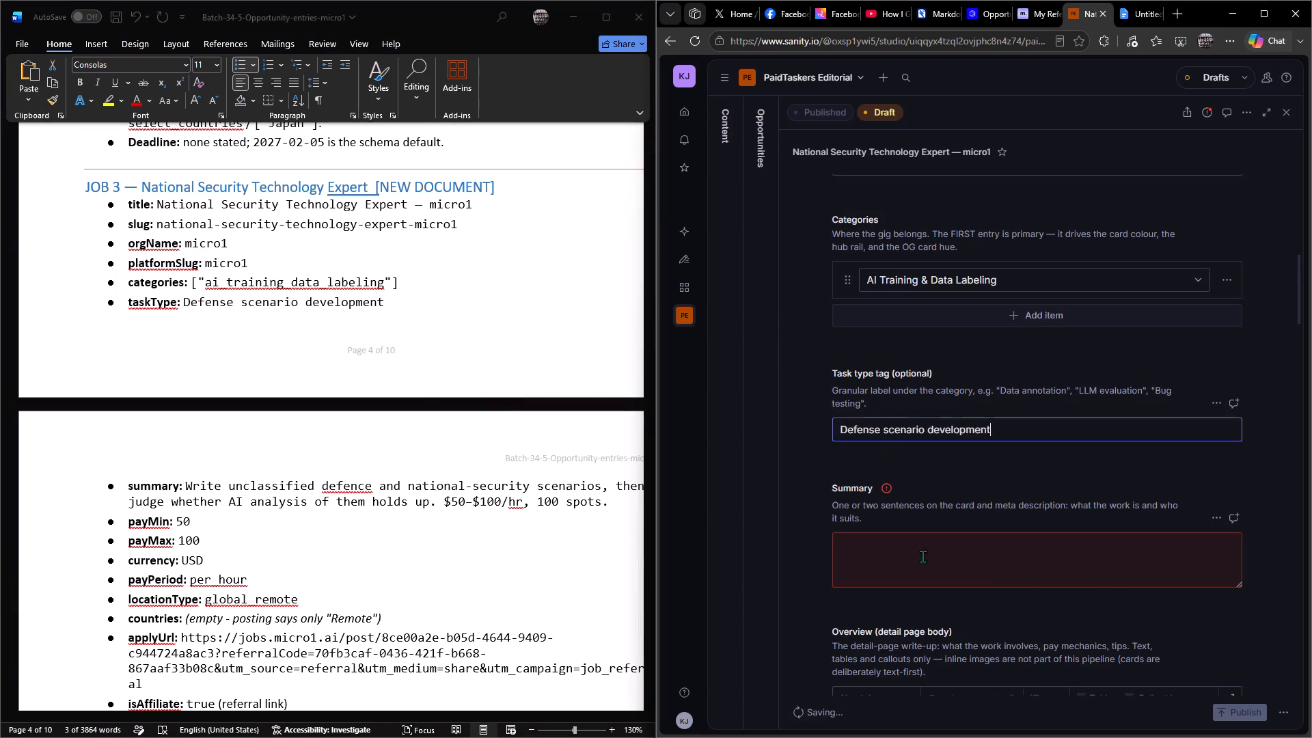
Correct the British spelling in JOB 3's summary in Word to "defense".
click(922, 556)
scroll(418, 382, down, 4)
click(169, 334)
click(325, 325)
click(332, 322)
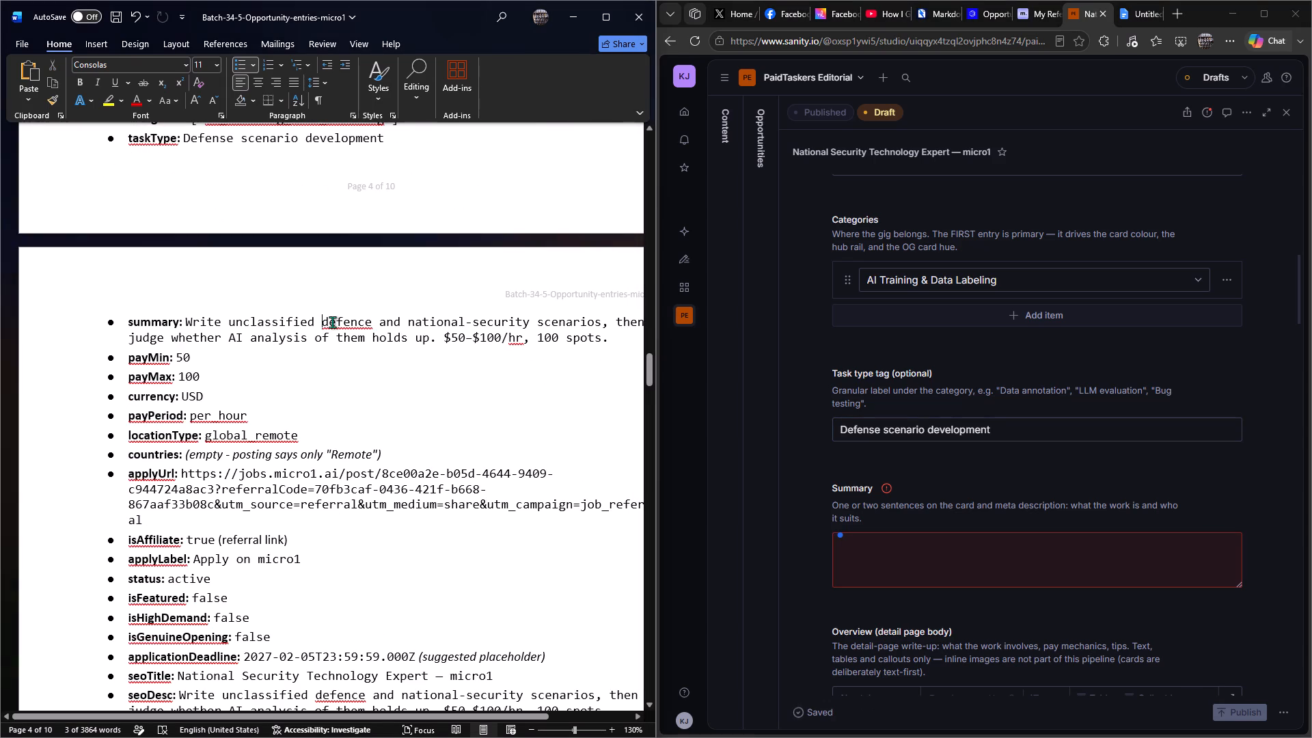
right_click(332, 322)
right_click(348, 320)
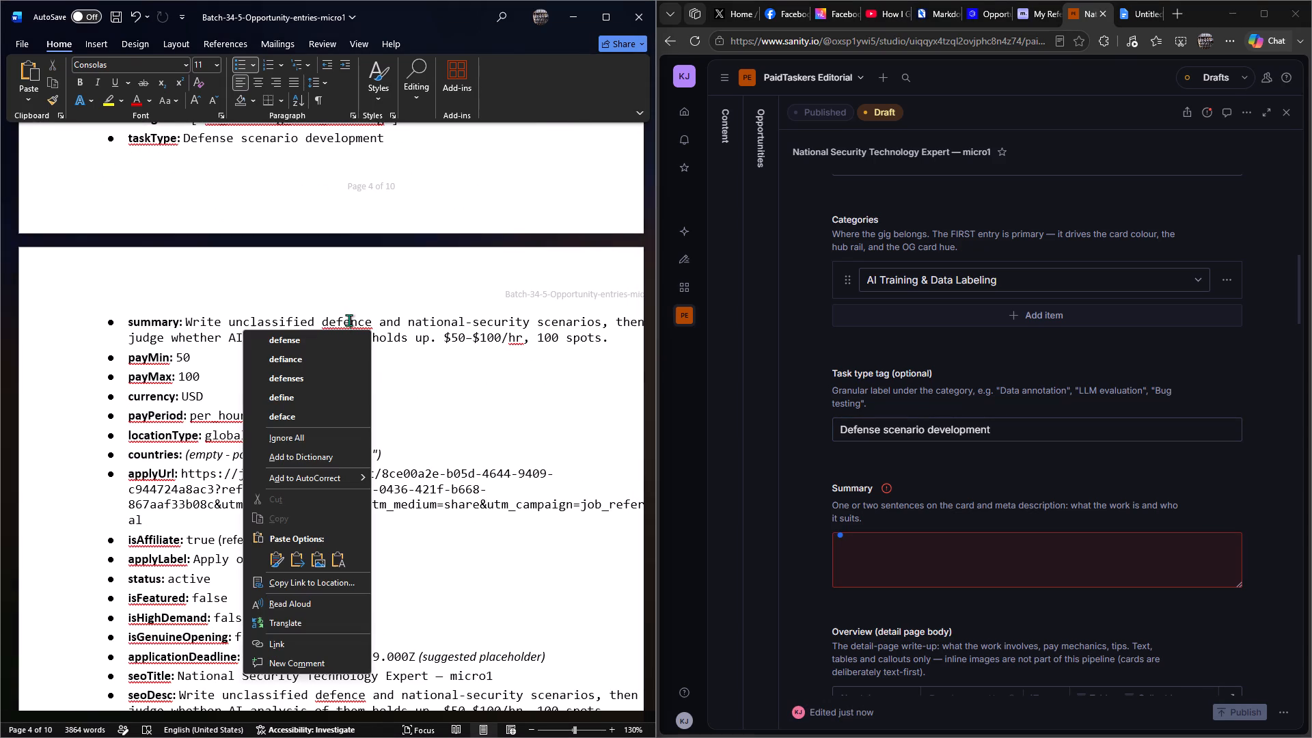
click(328, 337)
Copy JOB 3's full summary about unclassified defense and national-security scenarios from Word into the opportunity's Summary.
drag(618, 340, 392, 333)
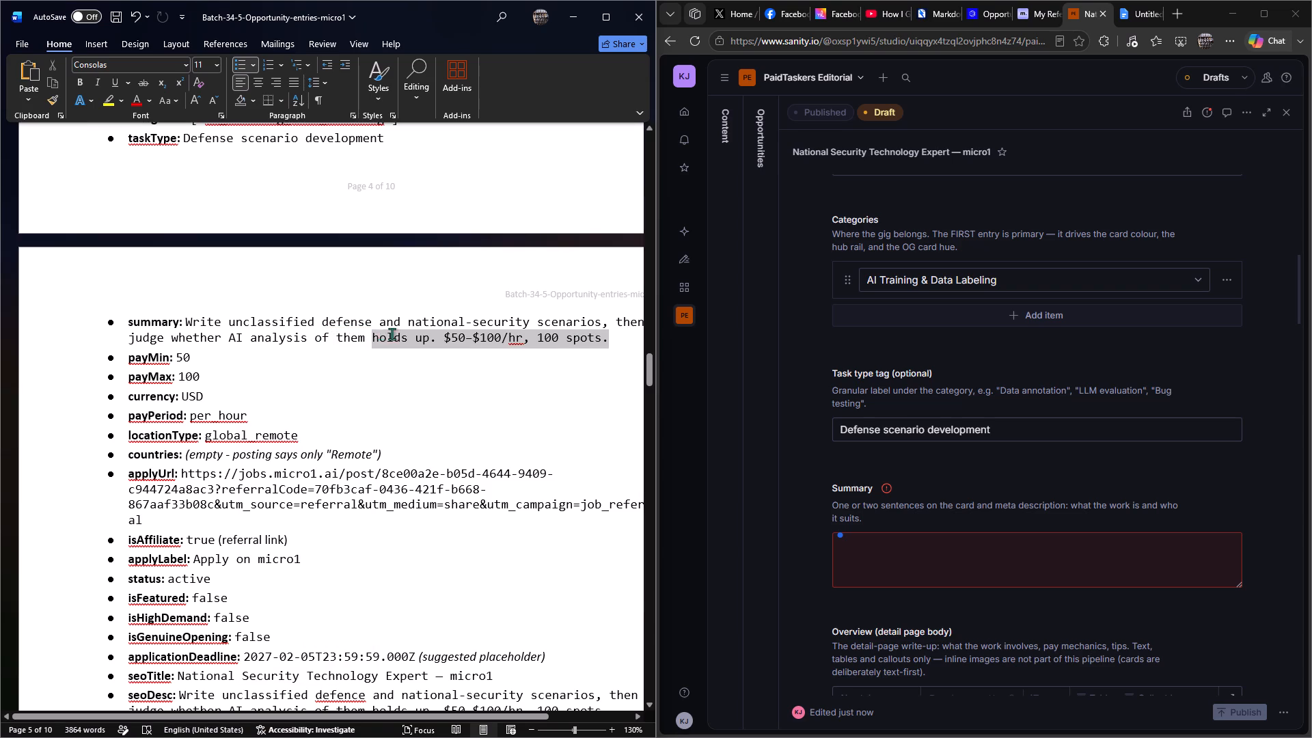
drag(392, 333, 196, 318)
key(ctrl+c)
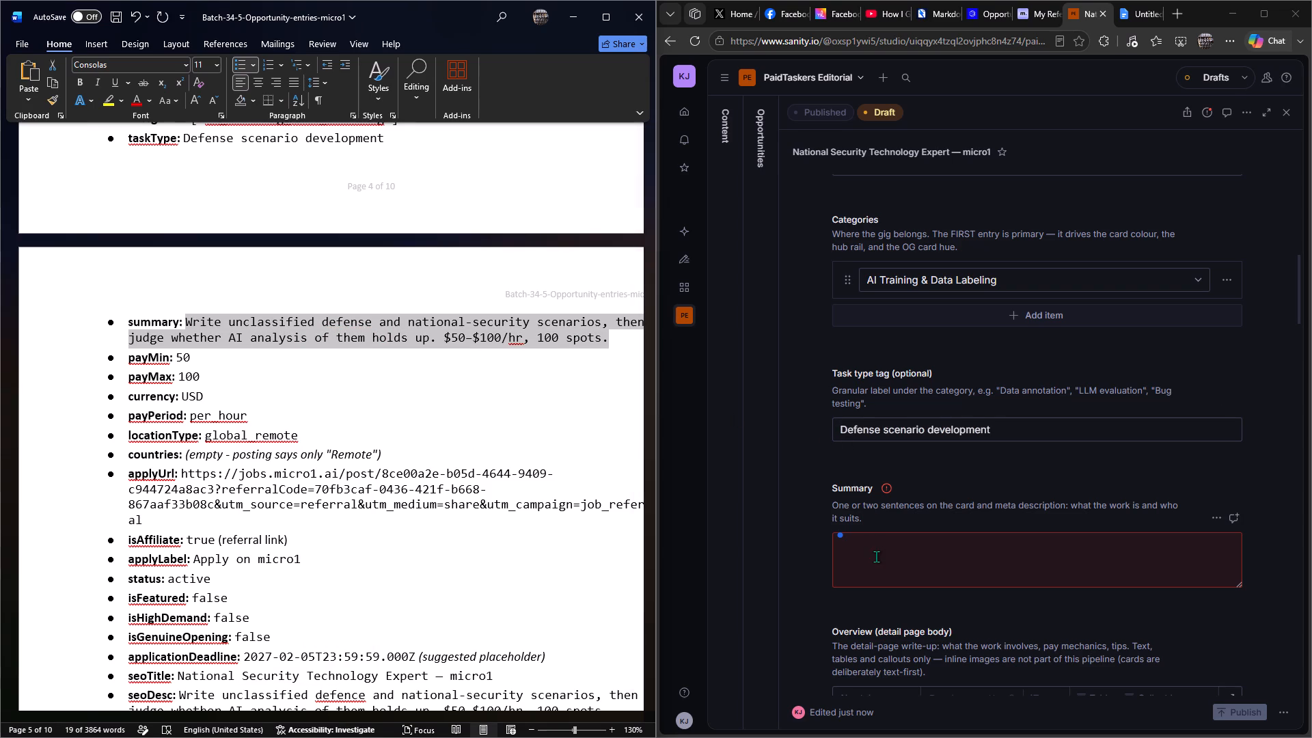
click(876, 556)
key(ctrl+v)
Correct the British spelling in JOB 3's seoDesc in Word to "defense".
scroll(891, 521, down, 3)
click(897, 514)
click(432, 435)
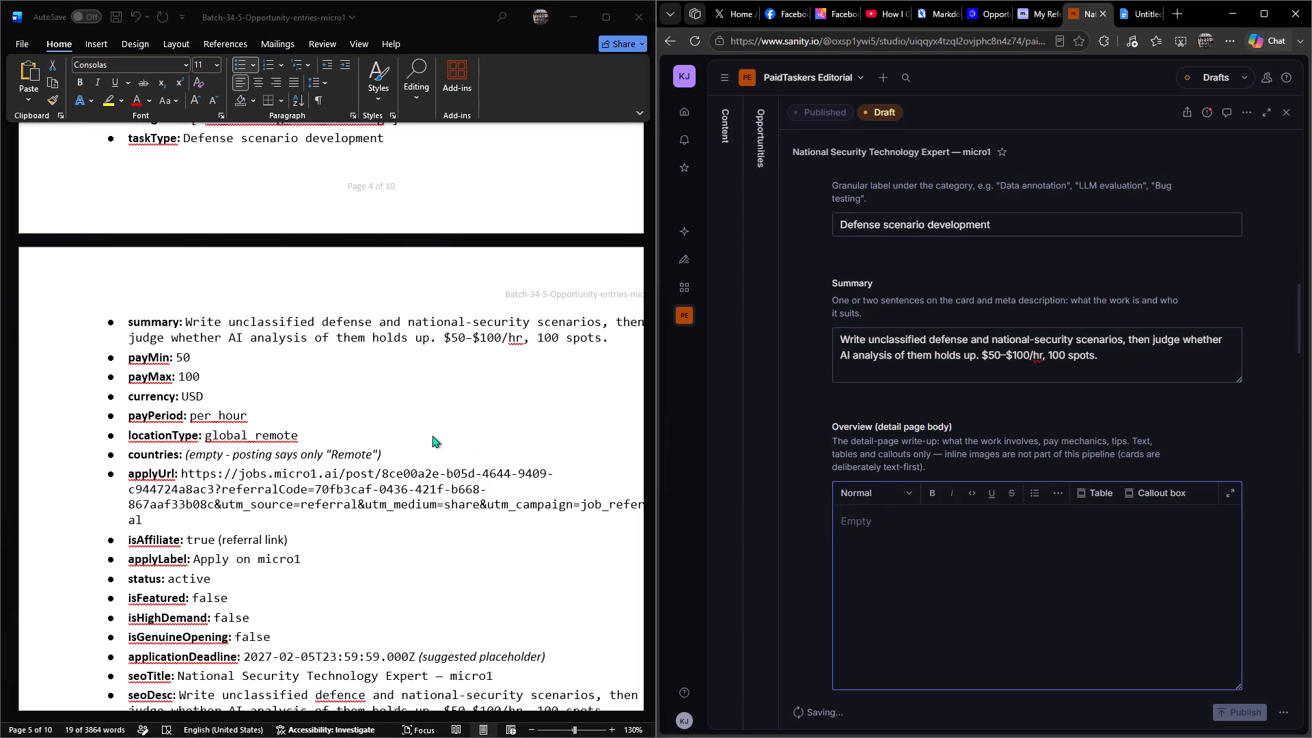
scroll(341, 403, down, 7)
click(342, 409)
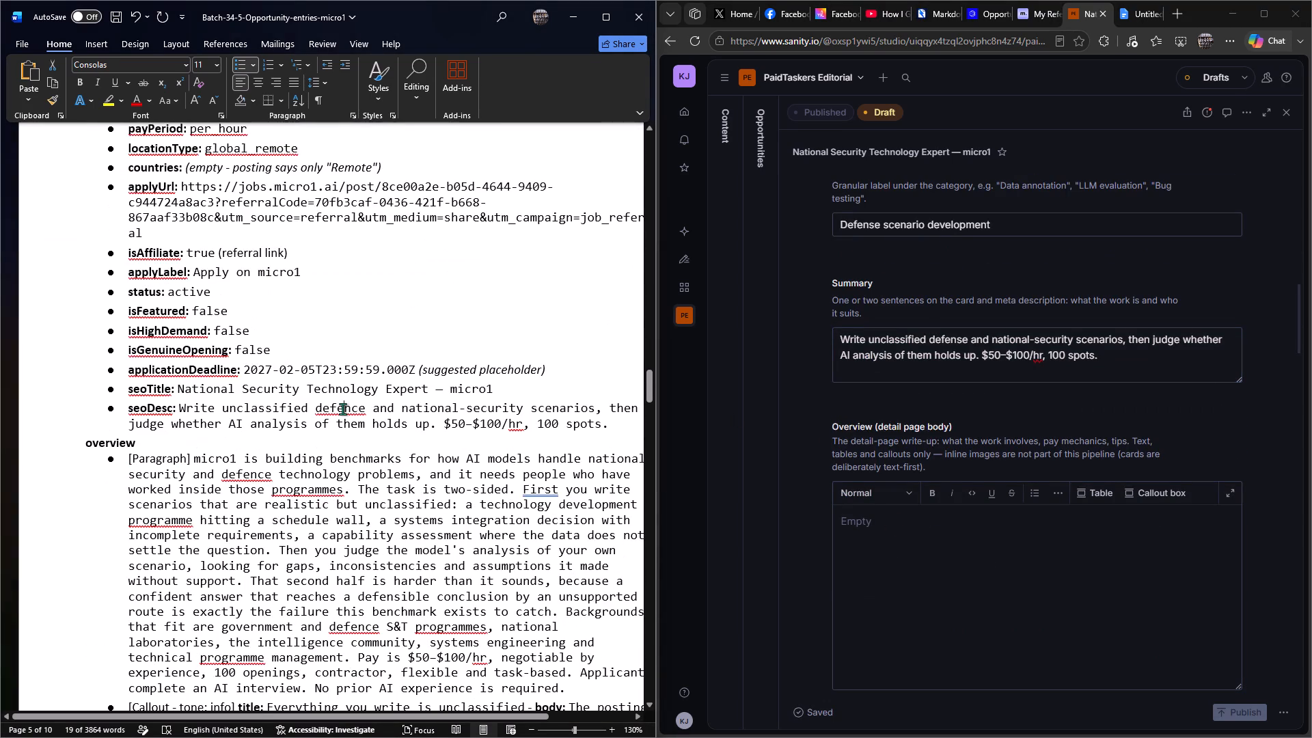
right_click(342, 409)
click(325, 71)
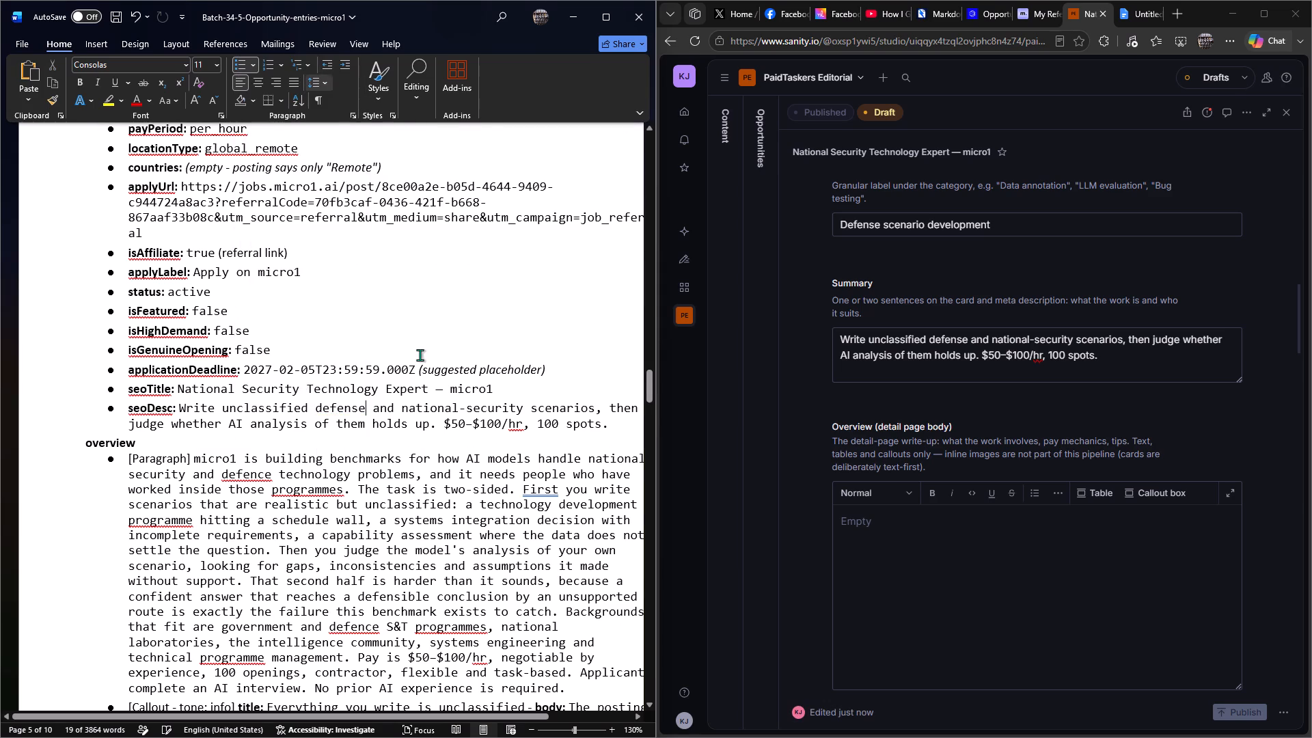
In the opening sentence of JOB 3's overview paragraph, correct the flagged British spellings to "defense" and "programs".
scroll(426, 398, down, 3)
click(237, 347)
right_click(237, 347)
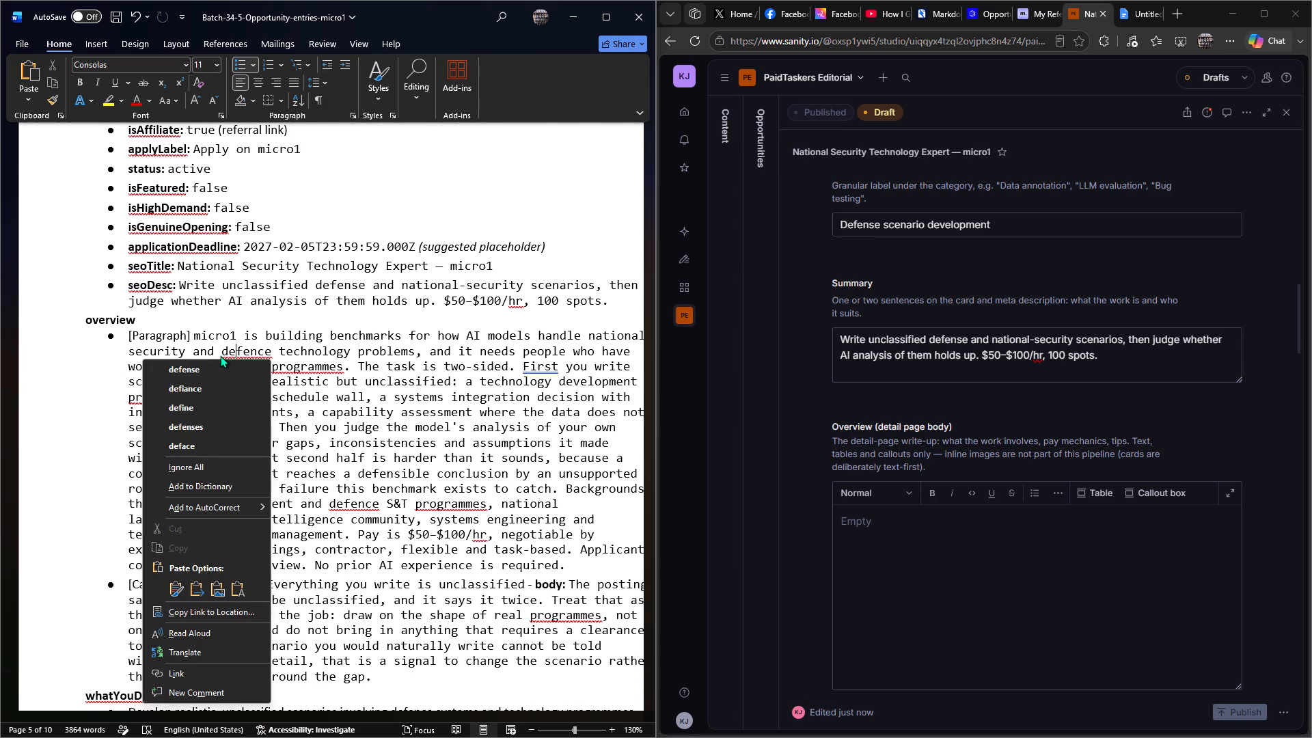
click(215, 374)
click(324, 371)
right_click(324, 371)
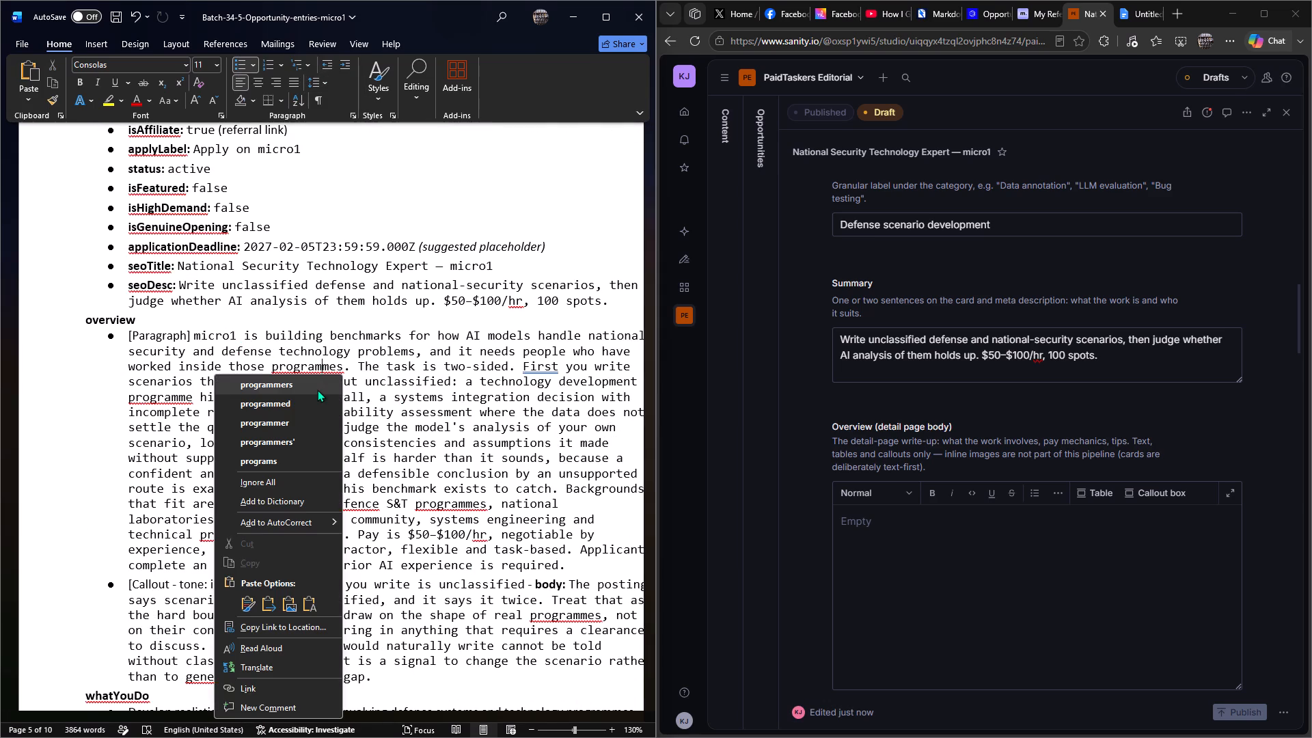
click(289, 459)
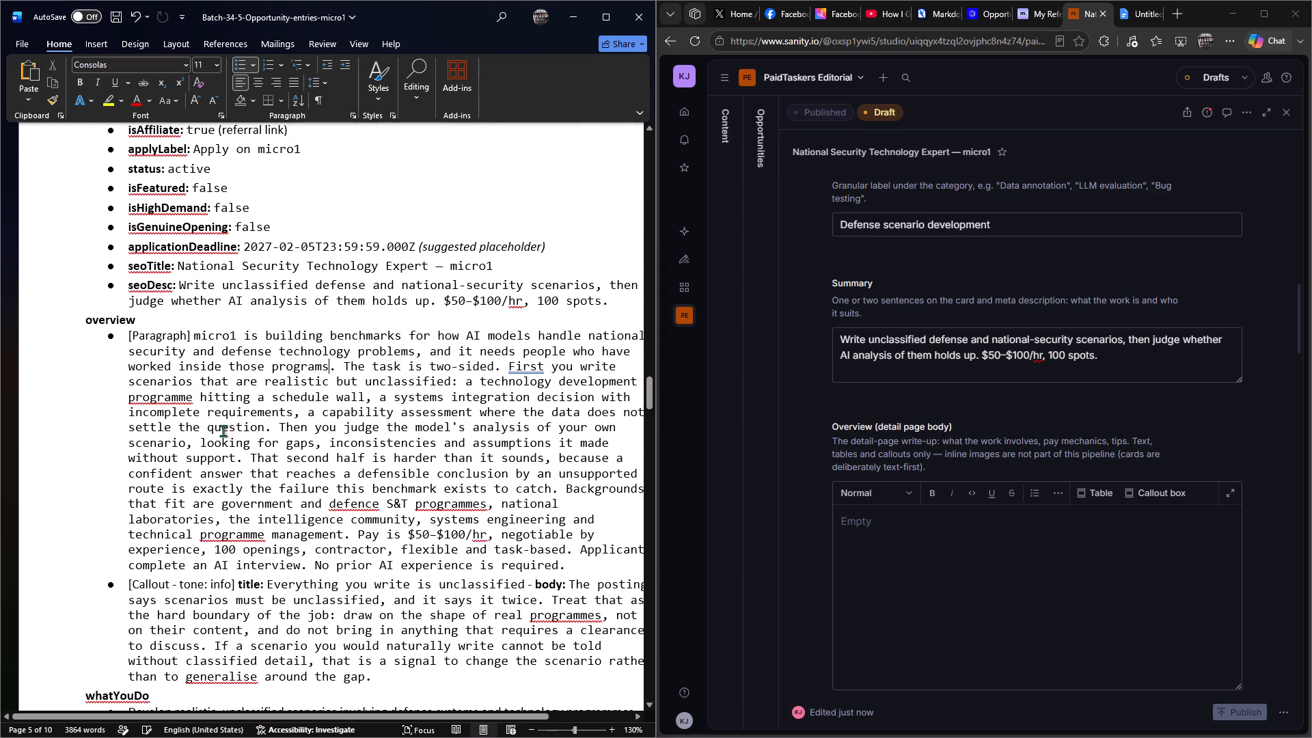
Shorten the British spelling after "a technology development" in the overview paragraph to "program".
click(168, 404)
right_click(168, 404)
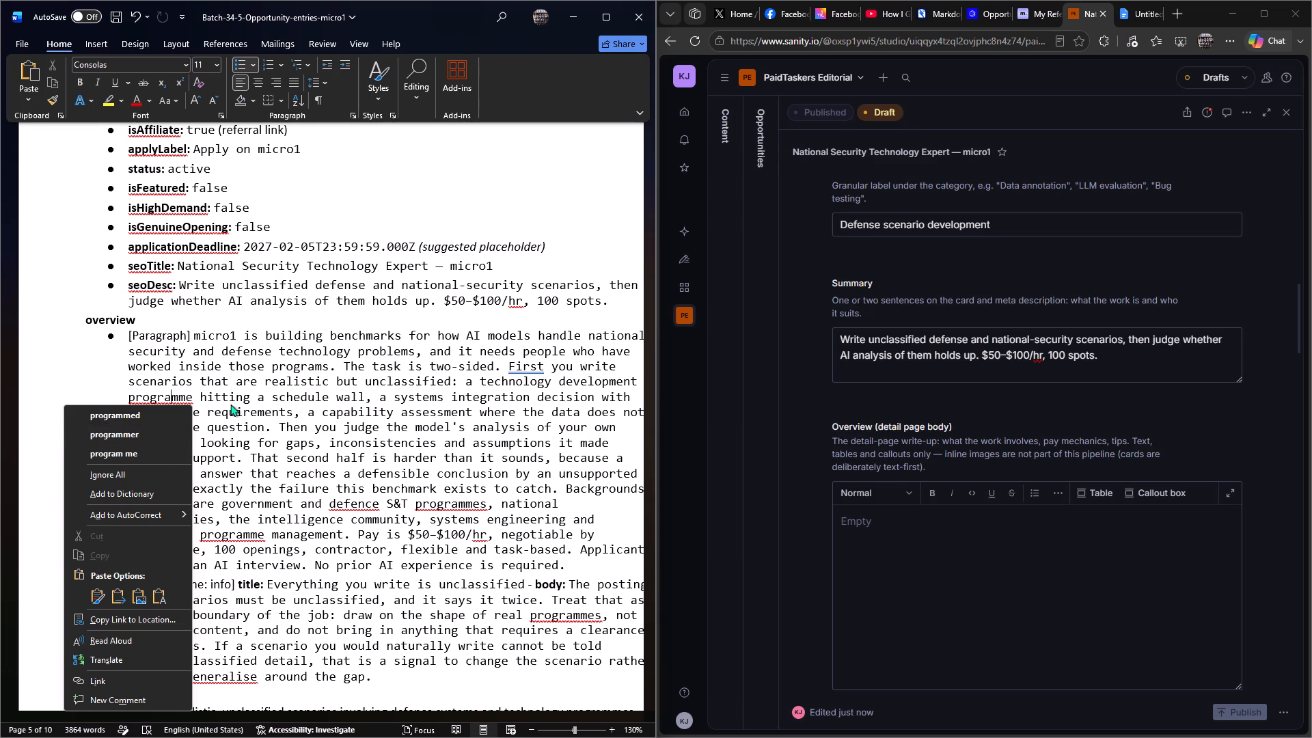
click(277, 395)
key(Right)
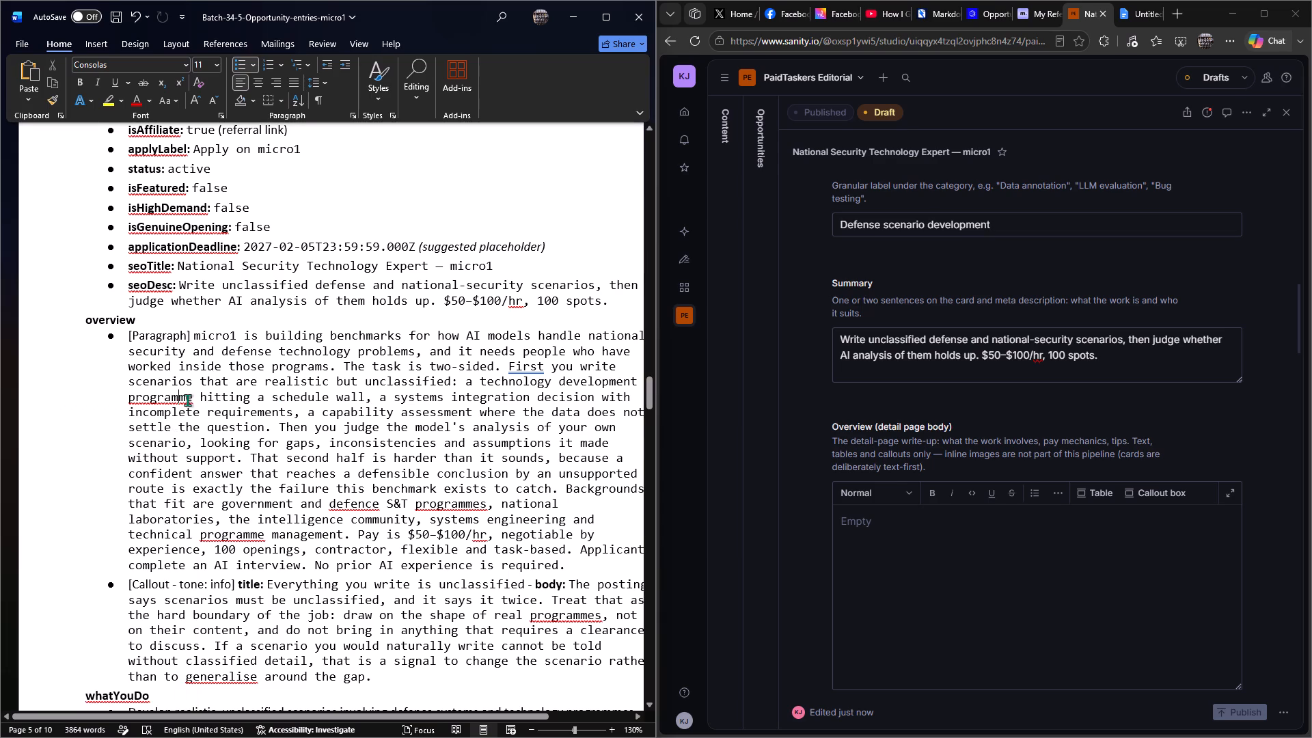
key(Right)
key(BackSpace)
key(BackSpace)
key(Right)
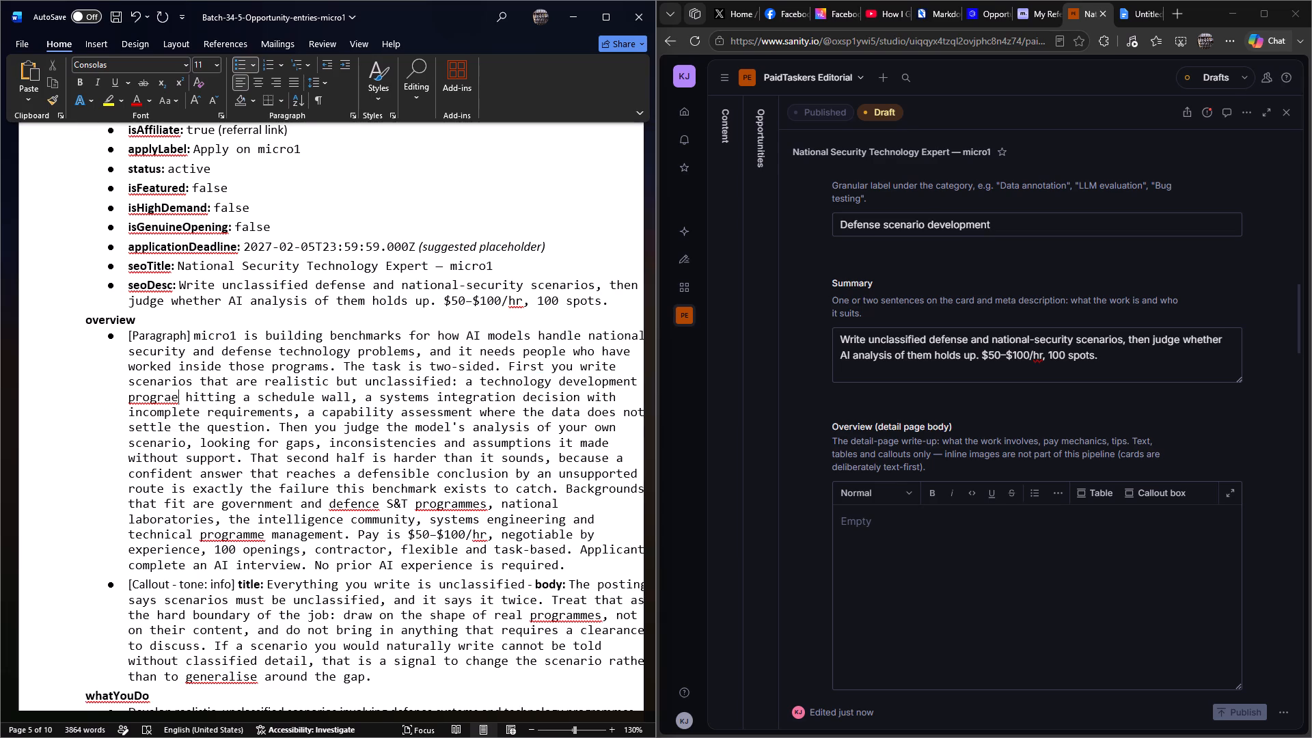
key(BackSpace)
key(m)
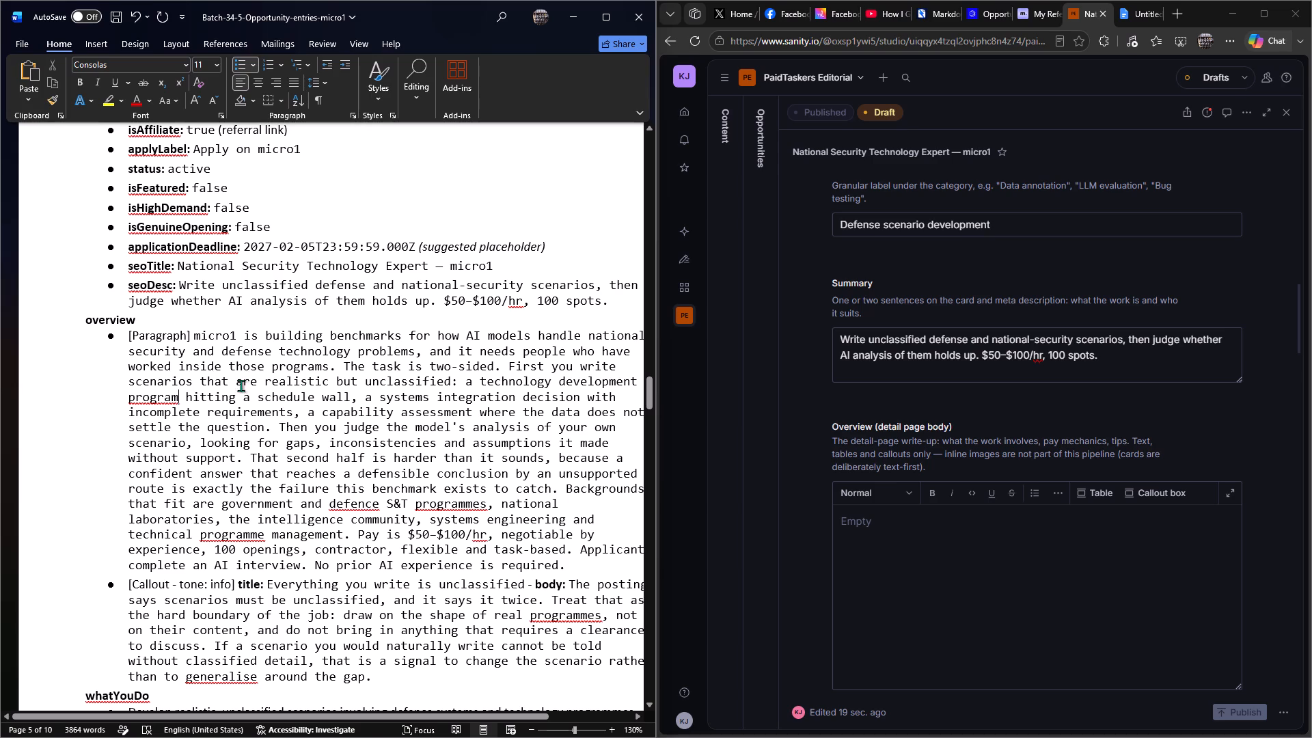
click(311, 393)
click(223, 410)
click(156, 399)
right_click(156, 399)
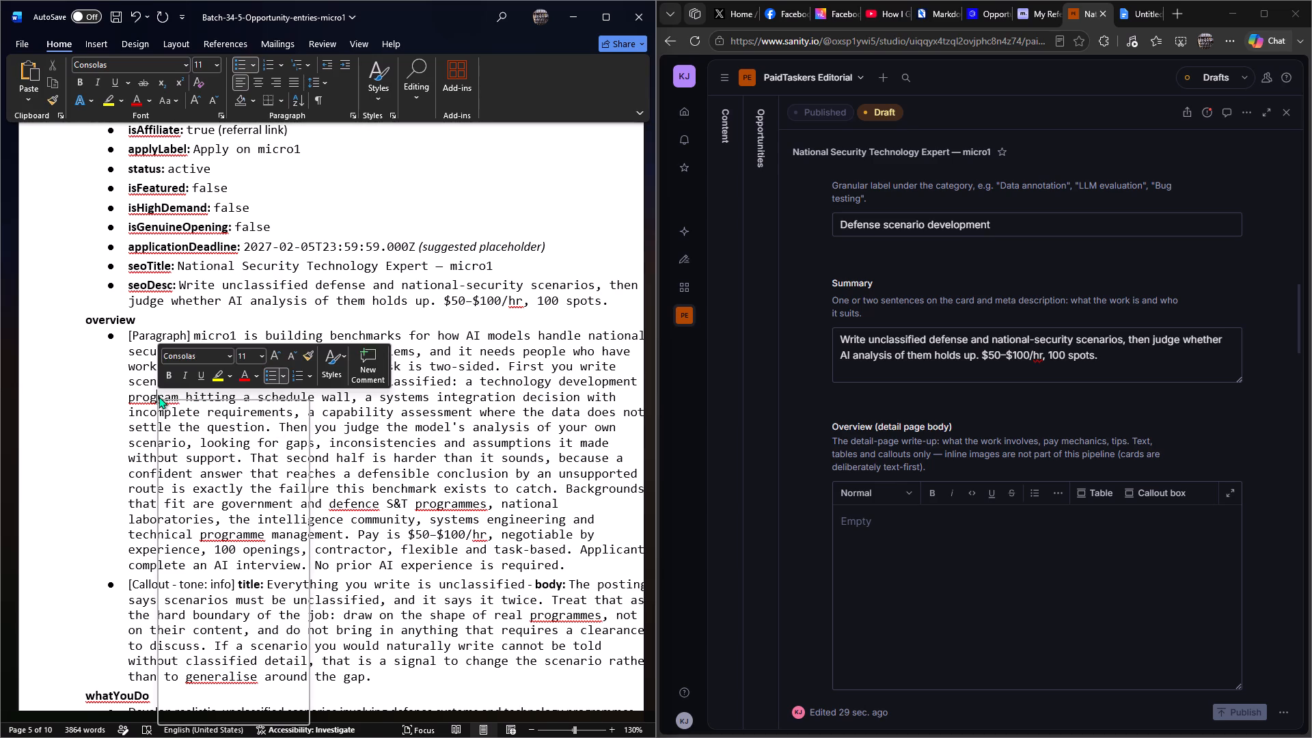
click(411, 428)
Americanize the overview paragraph's Backgrounds sentence so it reads "defense S&T programs" and "technical program management".
click(346, 510)
right_click(350, 506)
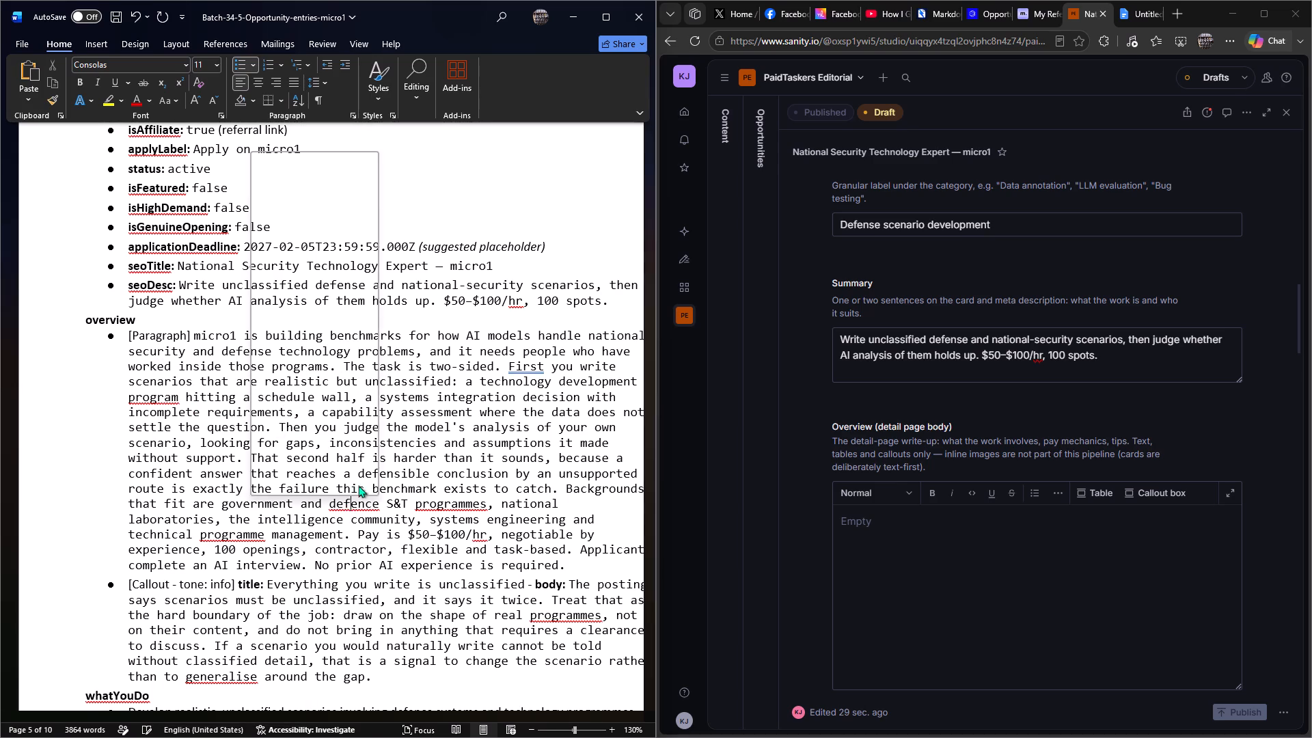
click(354, 159)
click(263, 534)
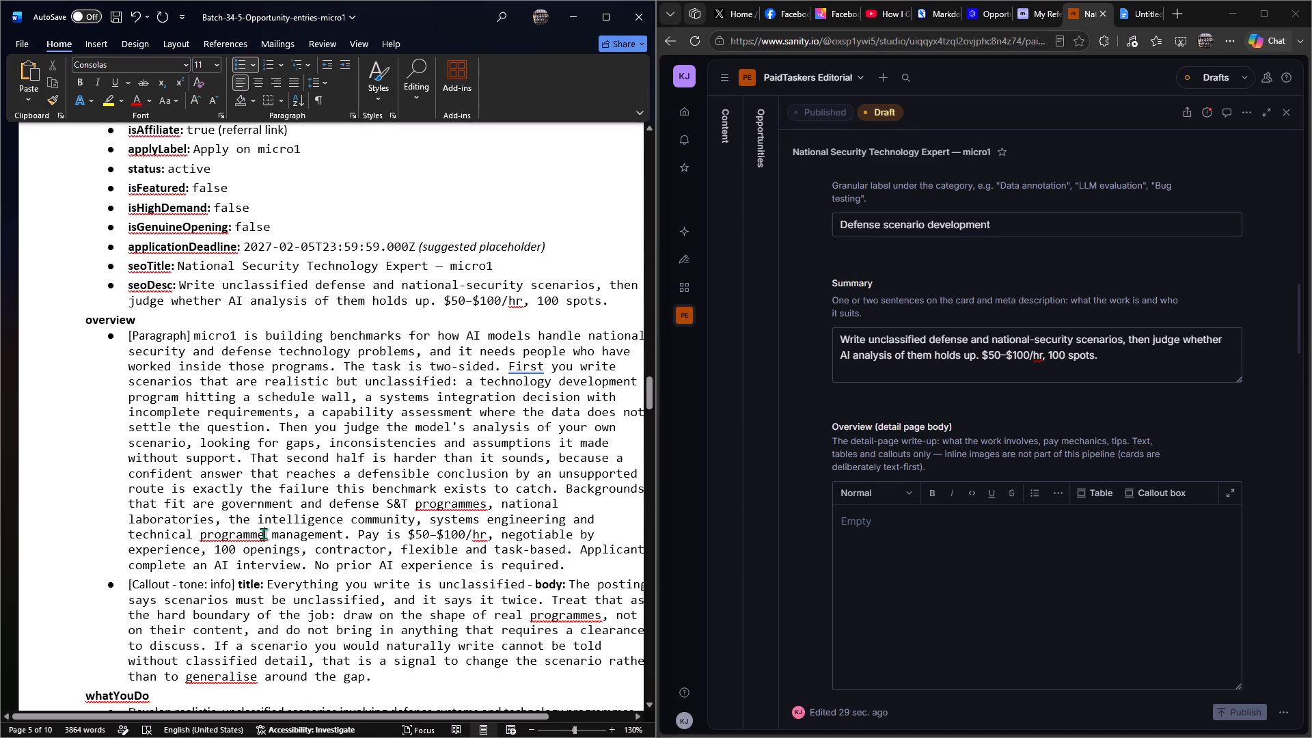
key(BackSpace)
key(BackSpace)
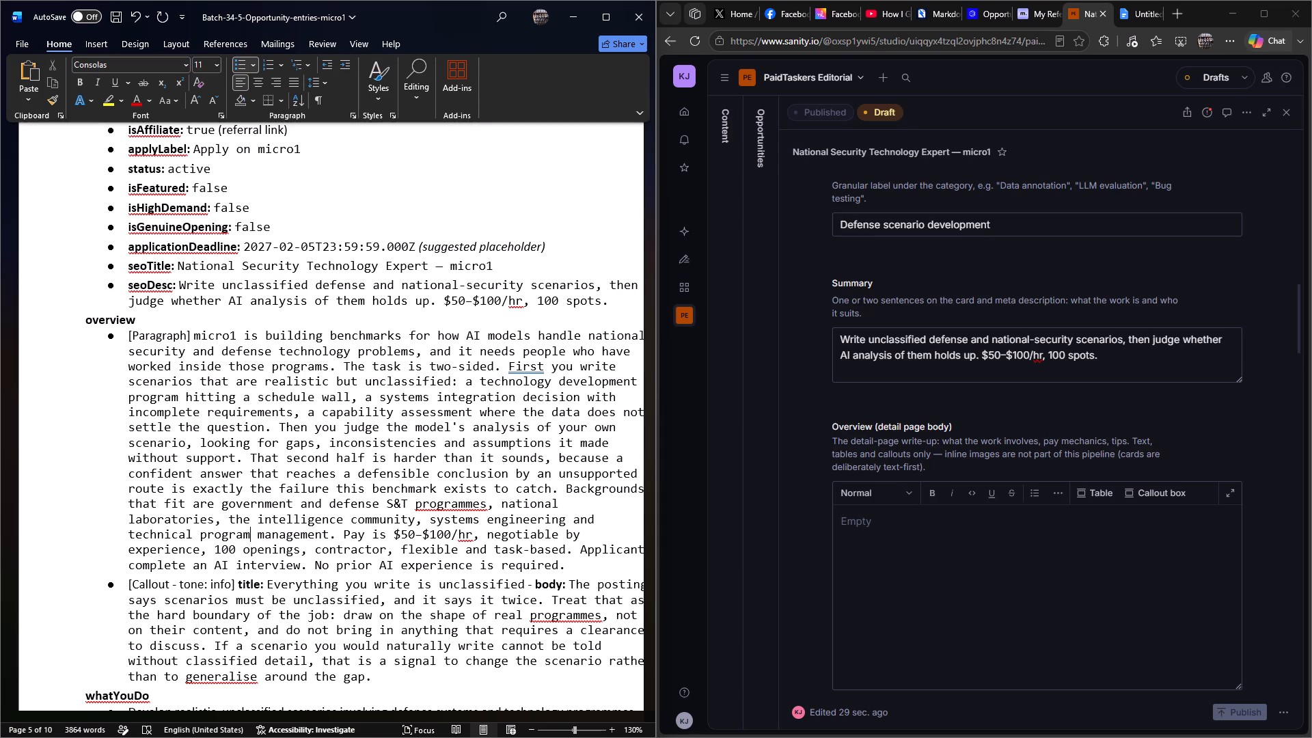
click(483, 502)
key(Left)
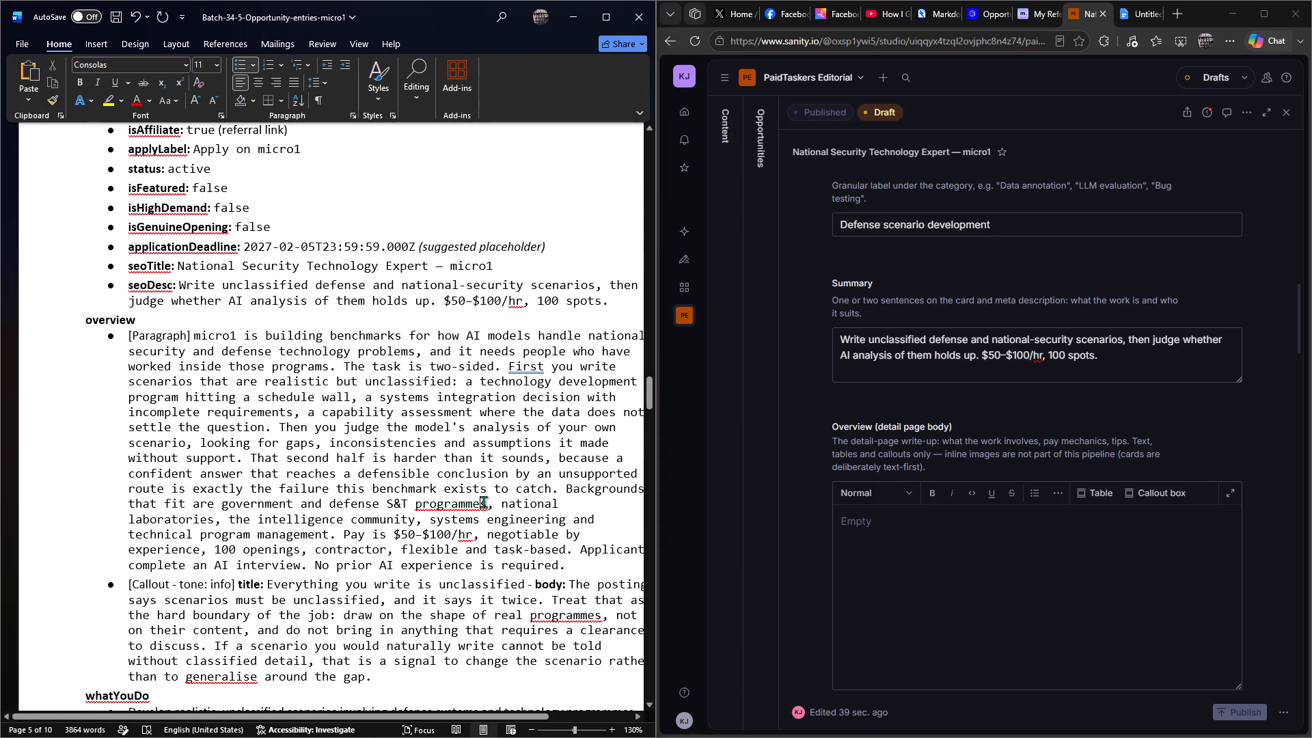
key(BackSpace)
key(BackSpace)
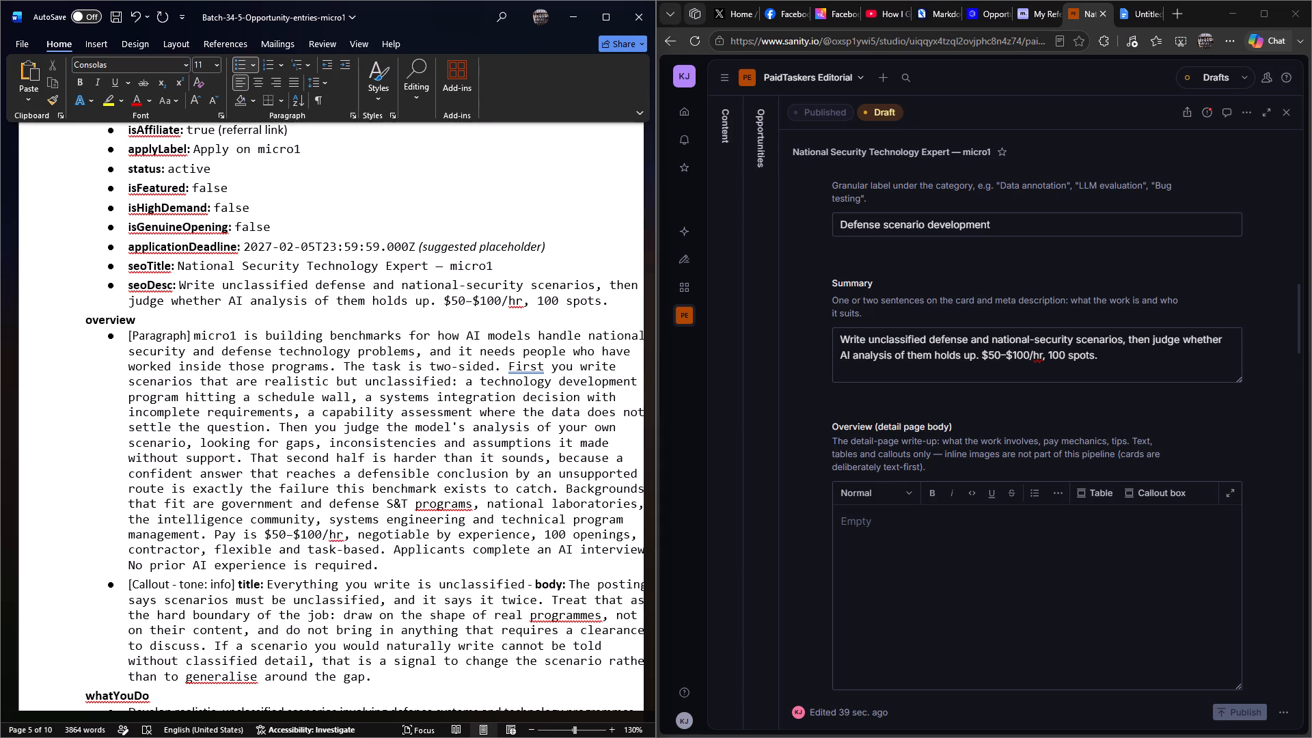
In the overview's info callout body, correct the British spellings to "programs" and "generalize".
click(590, 612)
key(Right)
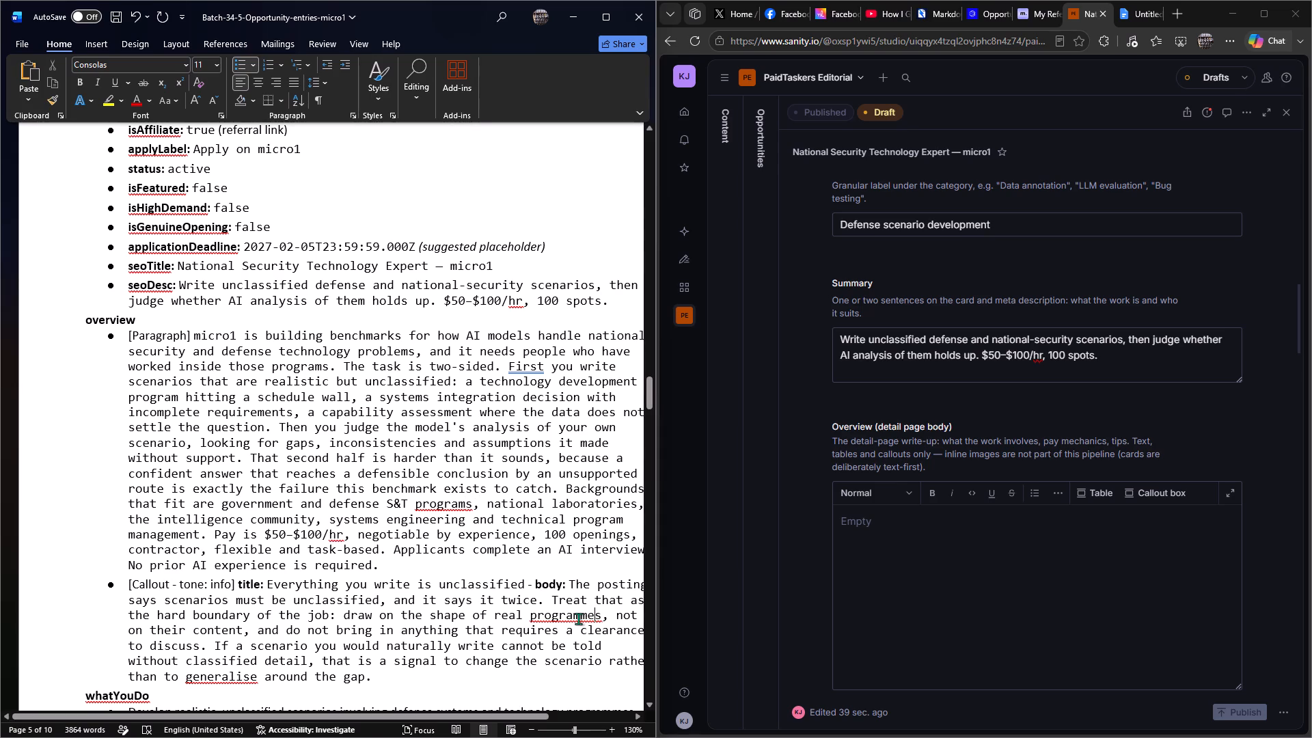
key(BackSpace)
key(BackSpace)
scroll(480, 485, down, 3)
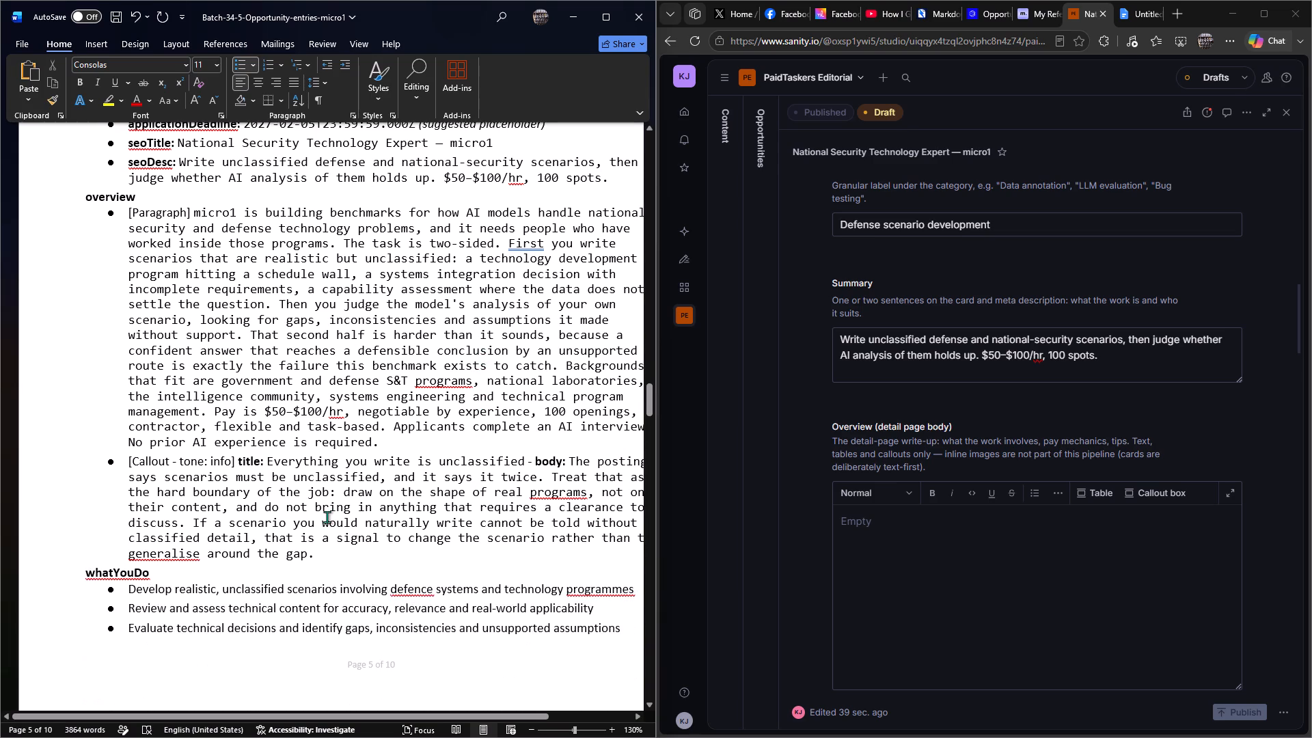
click(166, 556)
right_click(166, 556)
click(124, 286)
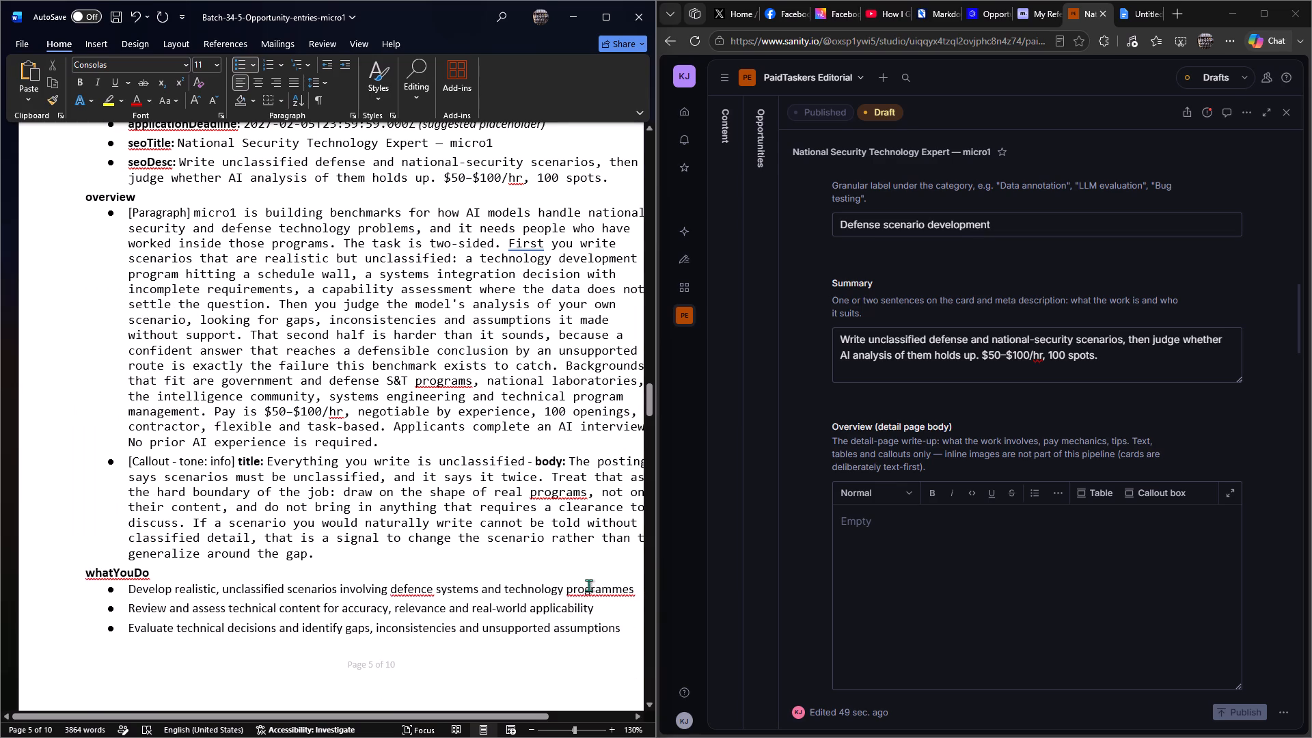
Correct the last word of the first whatYouDo bullet to "programs".
click(588, 585)
click(631, 589)
key(BackSpace)
key(BackSpace)
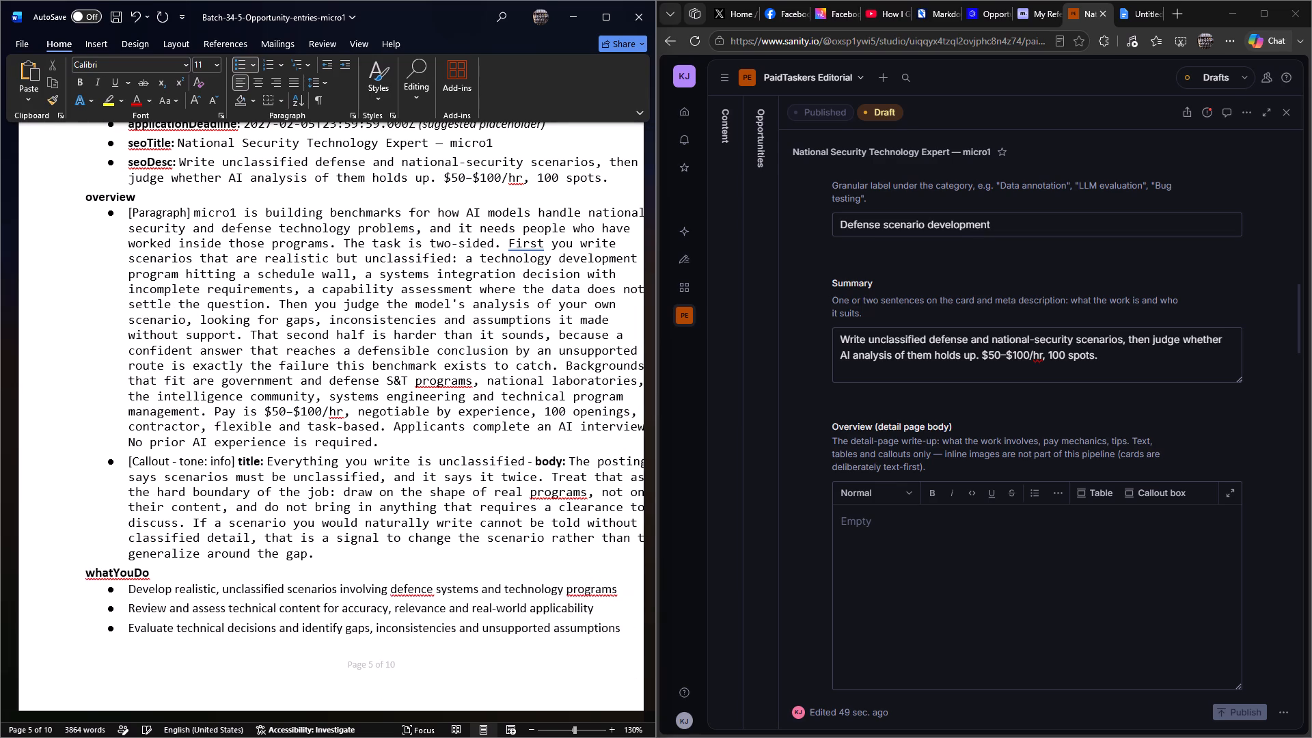
Correct the British spelling before "systems" in the first whatYouDo bullet to "defense".
click(422, 590)
right_click(422, 590)
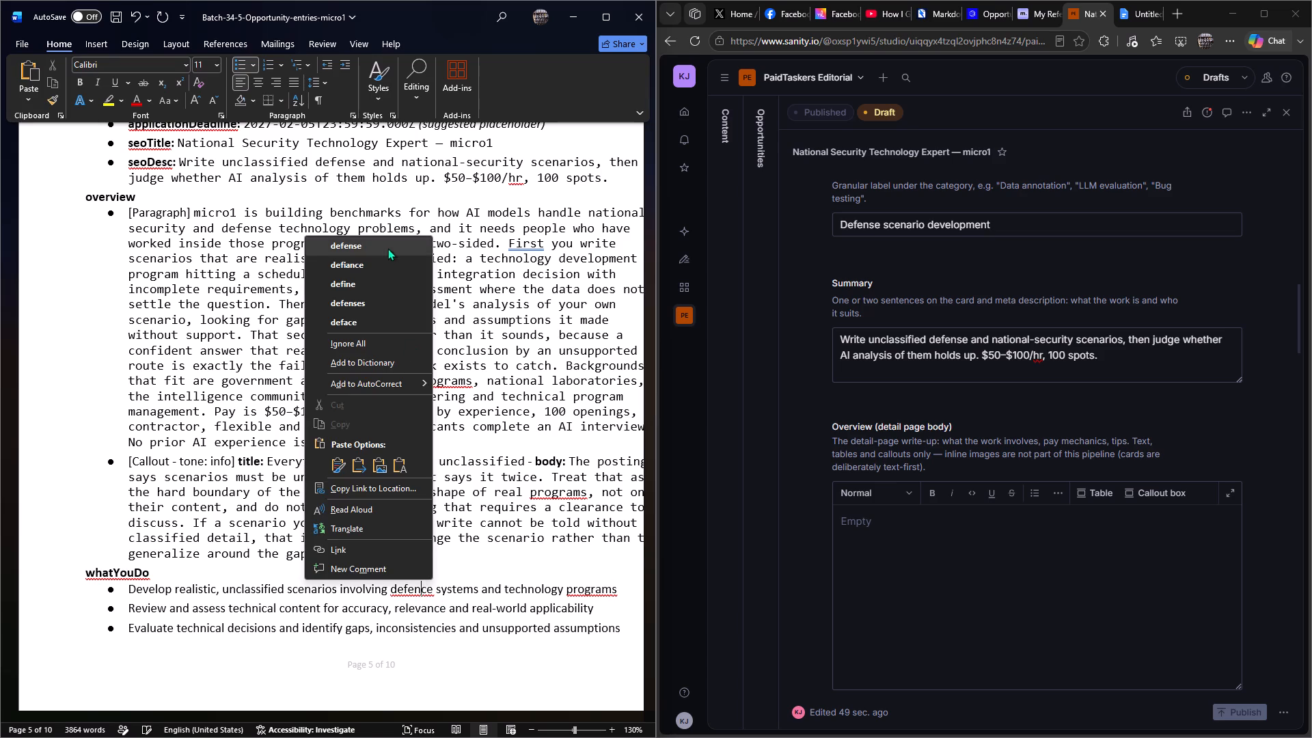
click(387, 245)
Correct the British spelling to "defense" in the first and second requirements bullets.
scroll(387, 245, down, 14)
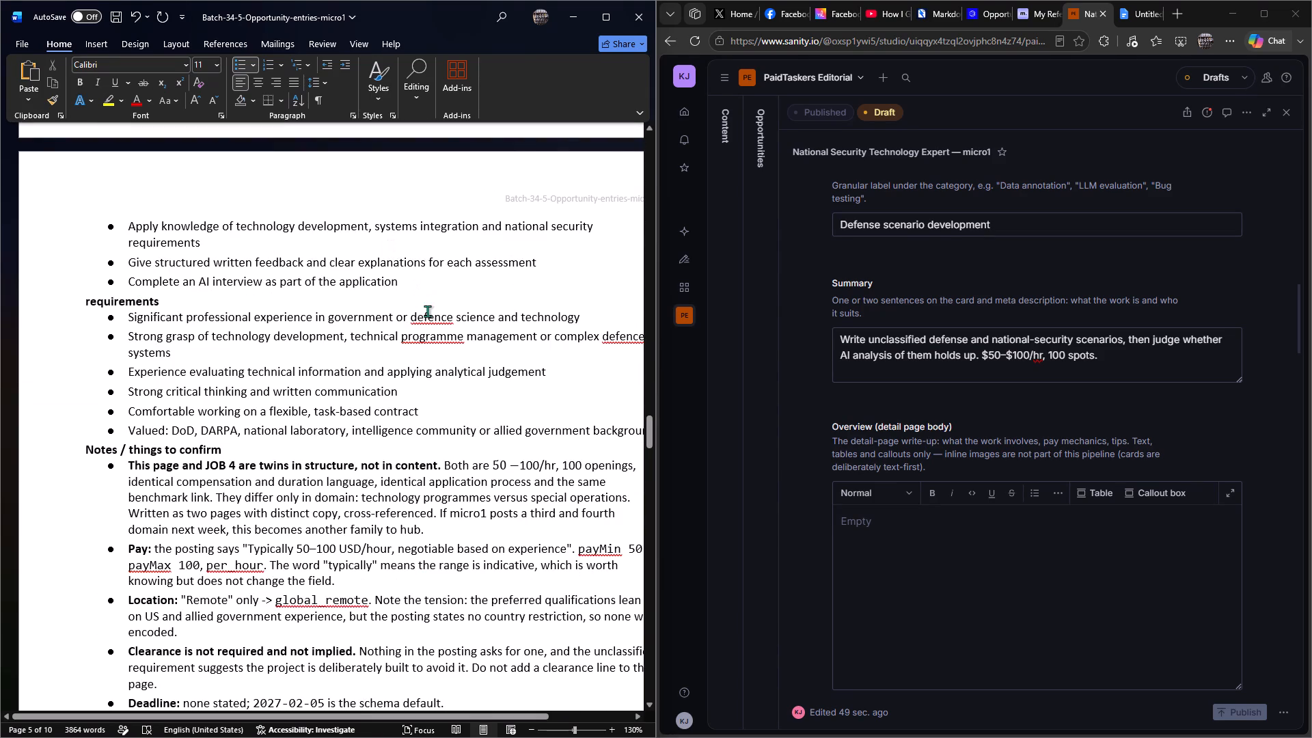
click(429, 318)
right_click(429, 318)
click(418, 336)
click(624, 341)
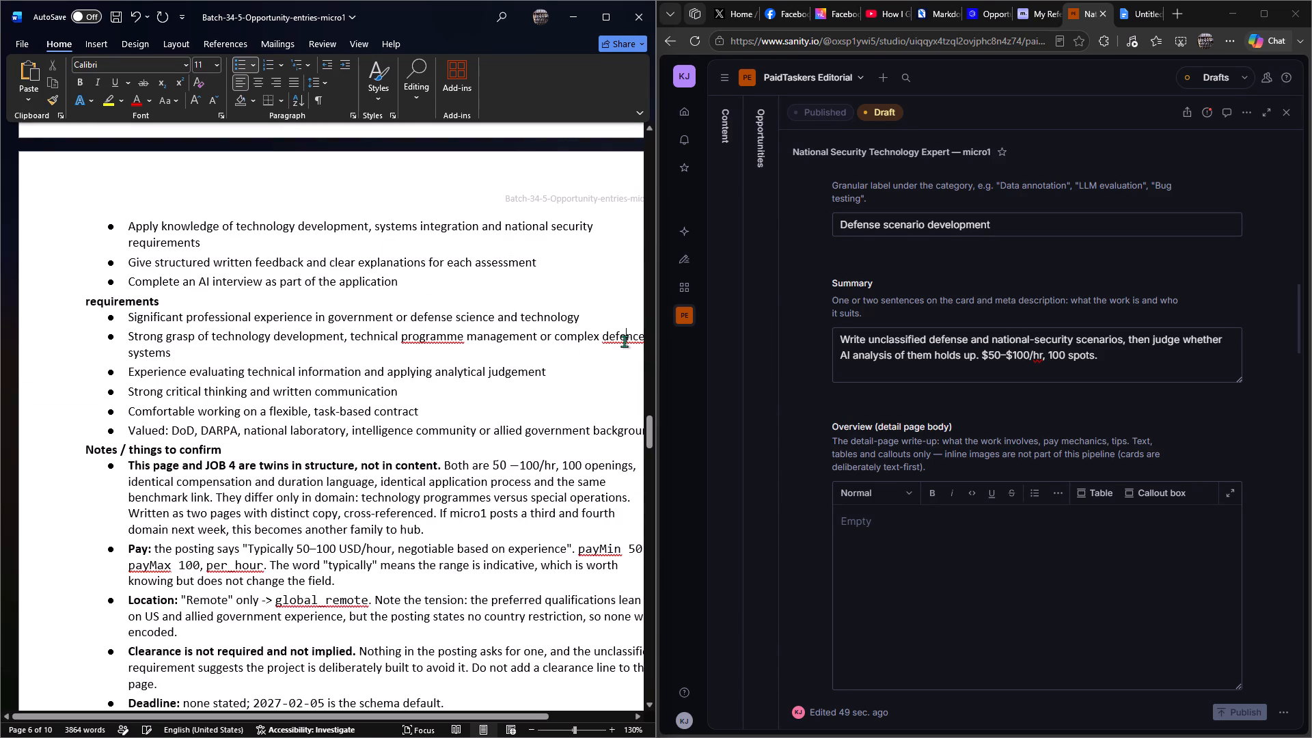
right_click(624, 341)
click(590, 355)
Americanize the second requirements bullet so it reads "technical program management".
click(463, 339)
key(Left)
key(BackSpace)
key(BackSpace)
key(Right)
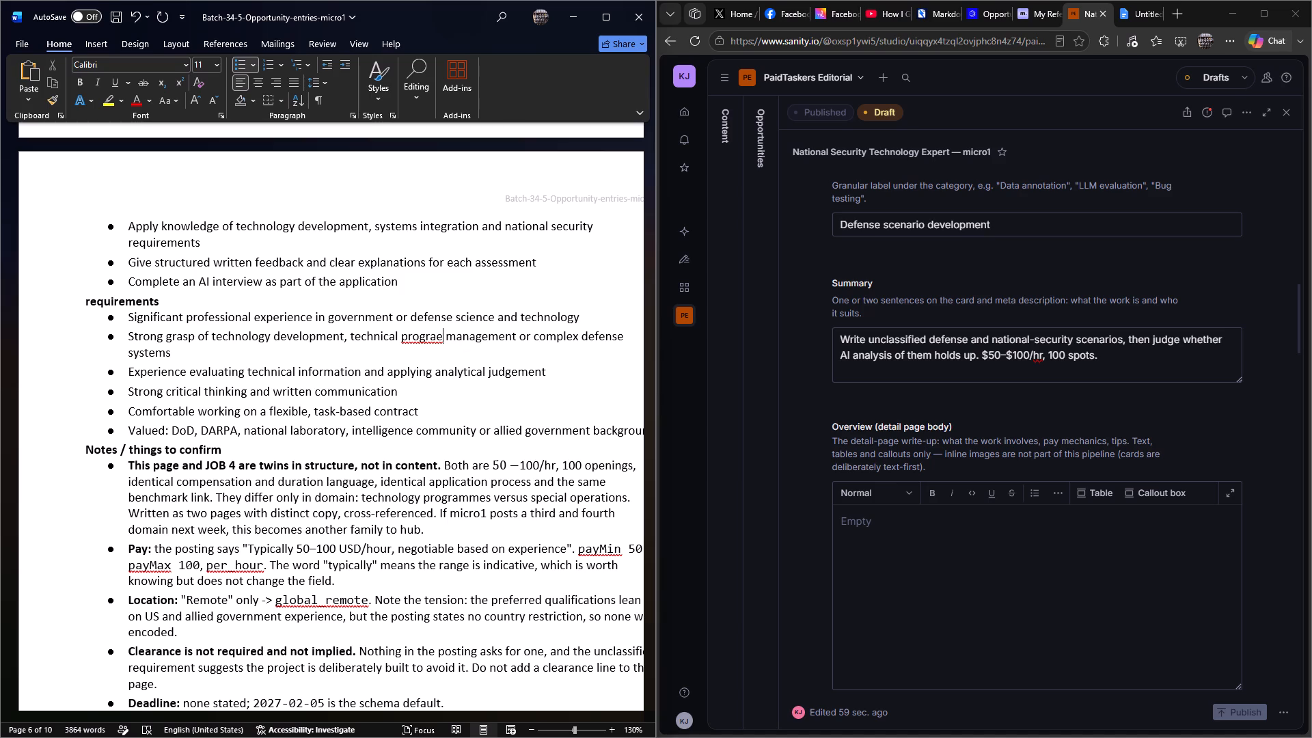
key(BackSpace)
key(m)
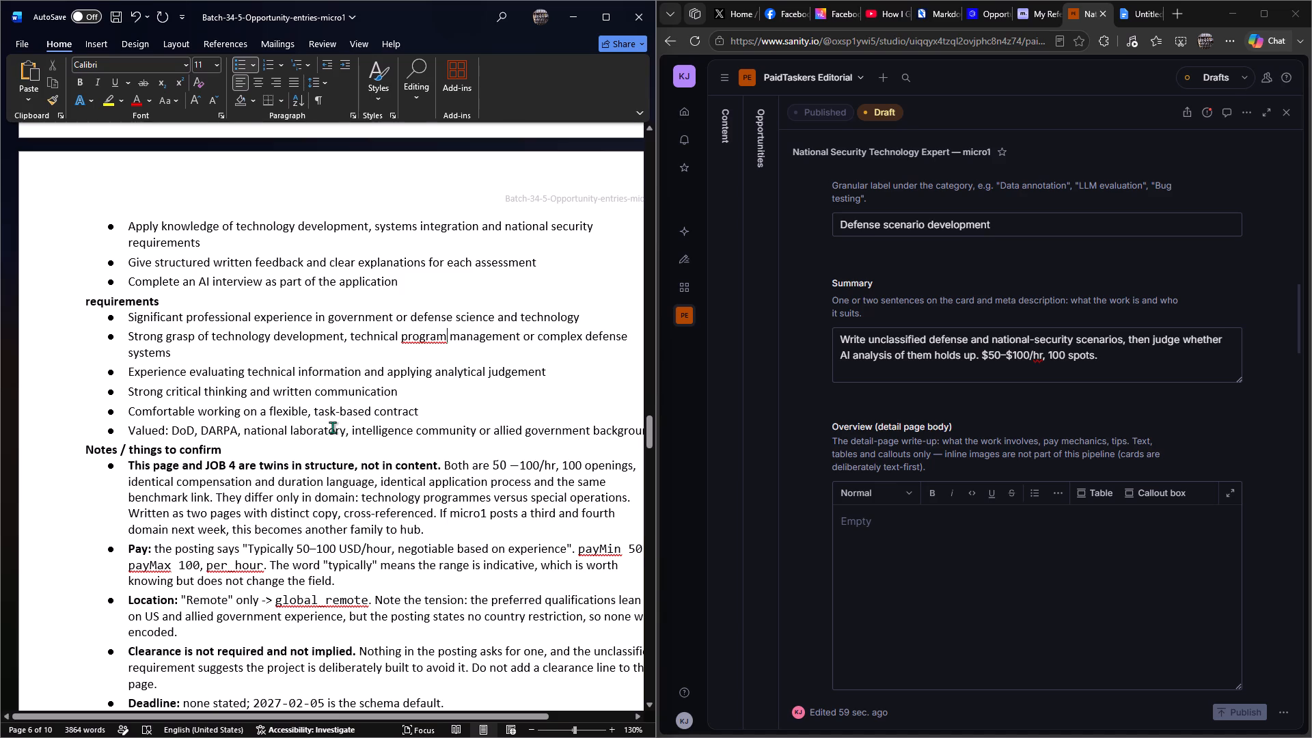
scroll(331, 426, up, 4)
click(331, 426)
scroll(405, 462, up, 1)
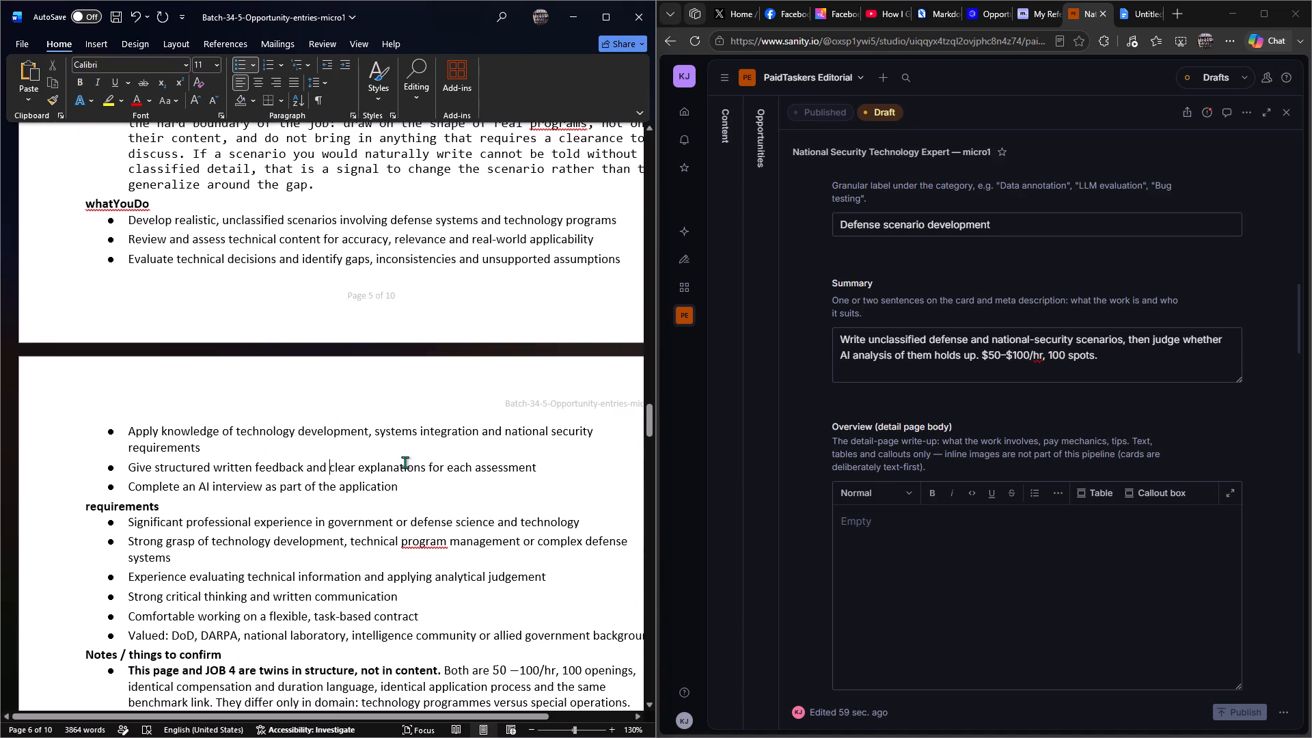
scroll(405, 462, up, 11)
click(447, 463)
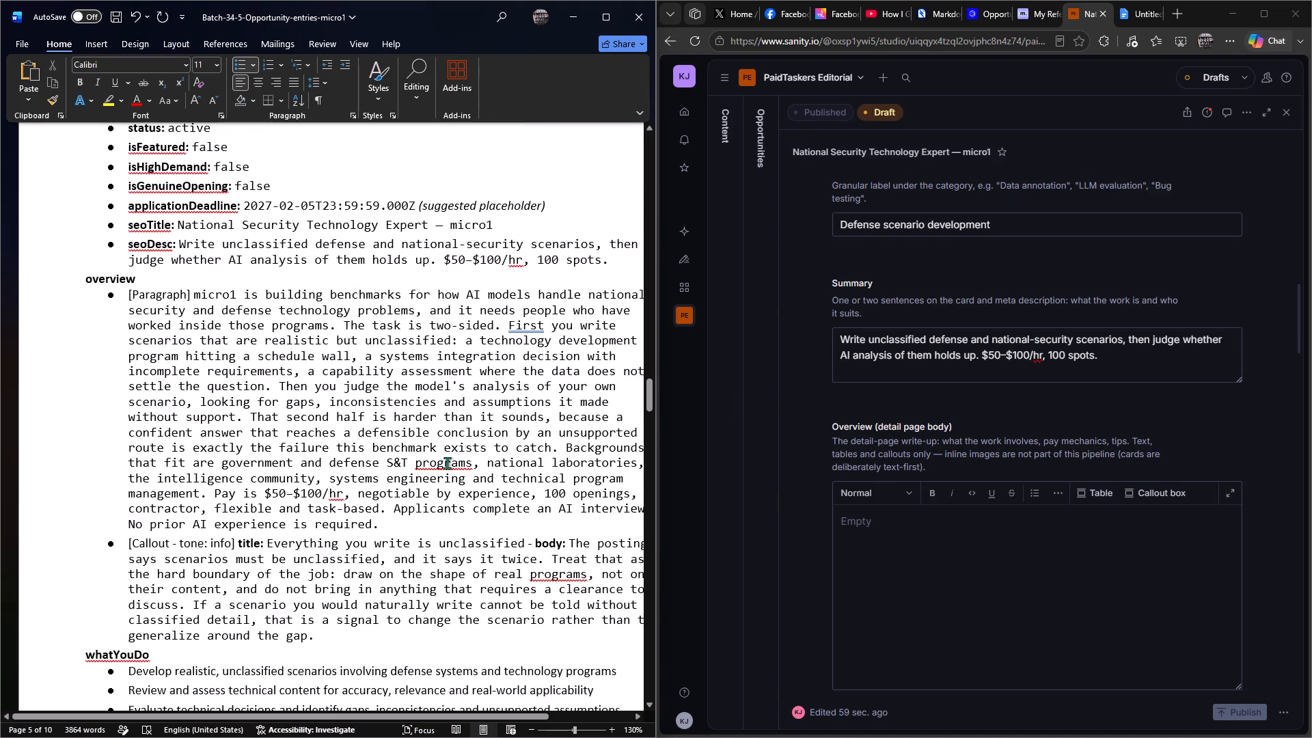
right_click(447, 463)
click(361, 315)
Copy the overview paragraph from the Word document into the Sanity Overview body as plain text without its bullet.
scroll(361, 315, up, 3)
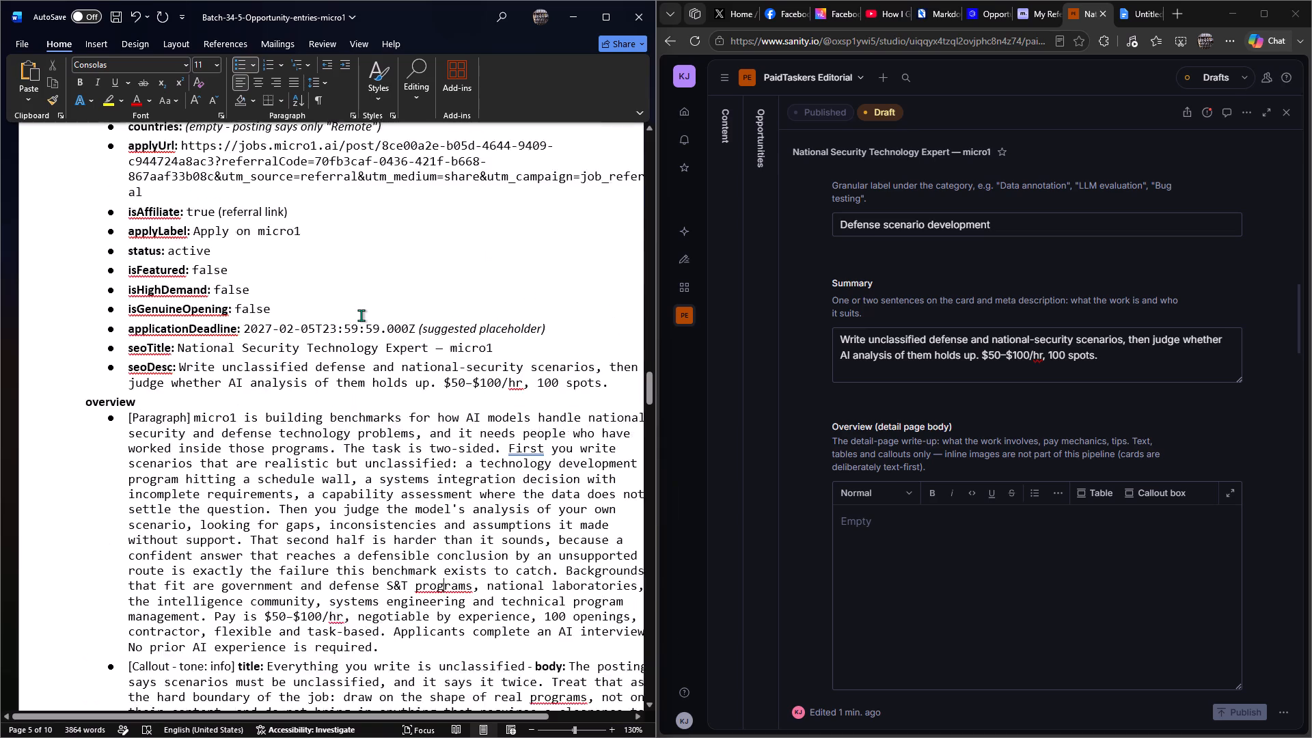
scroll(361, 315, up, 1)
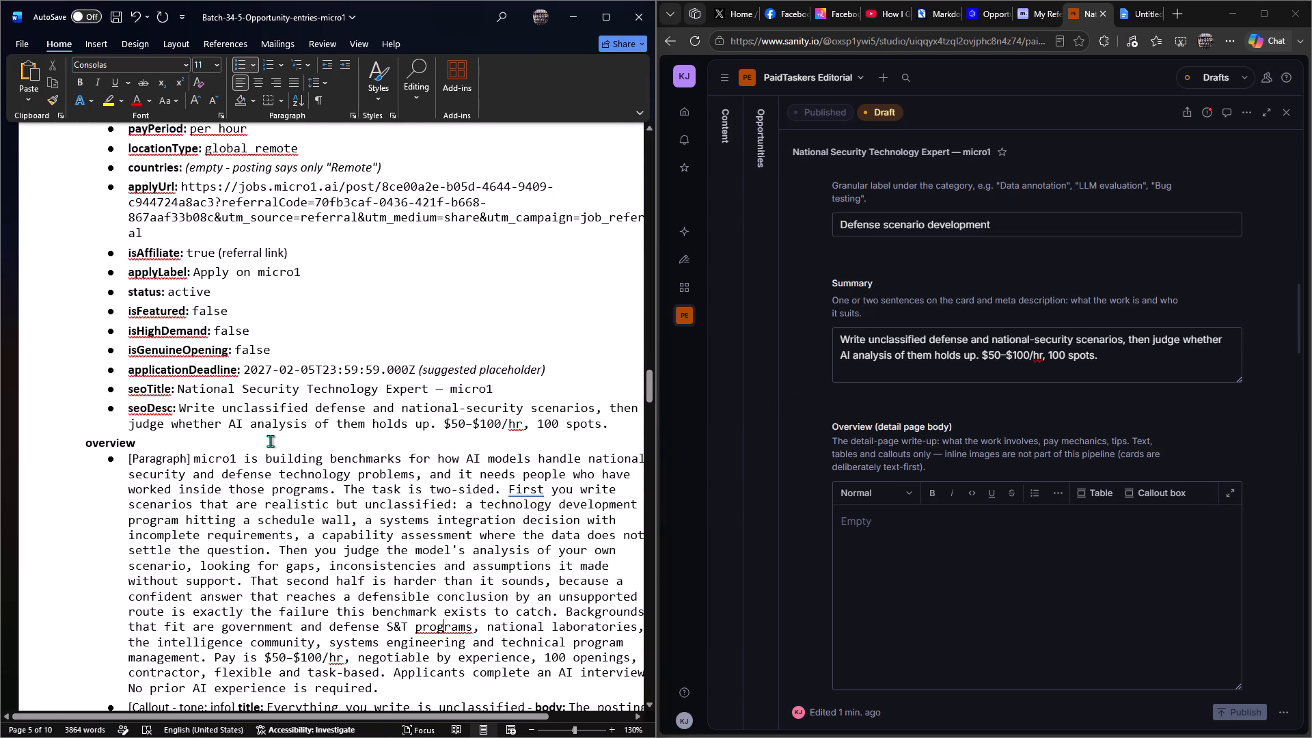
scroll(270, 441, down, 3)
click(217, 446)
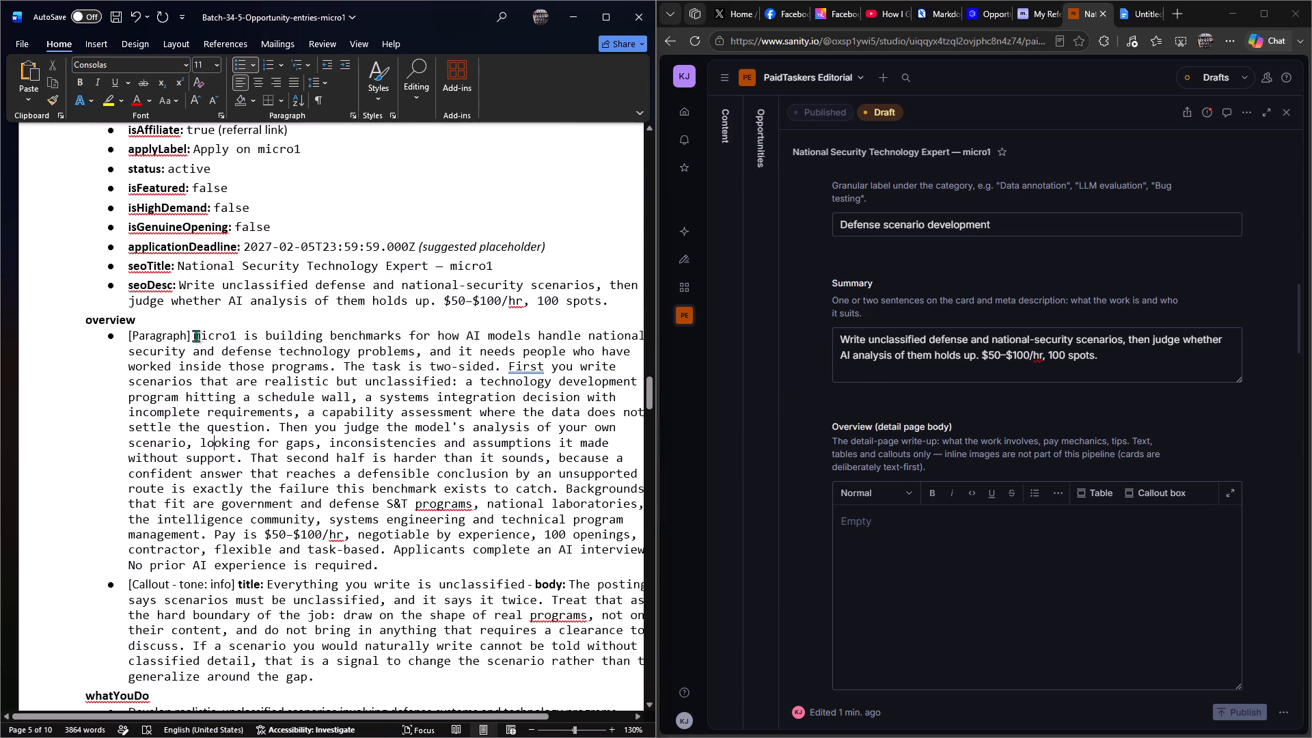
drag(195, 336, 426, 564)
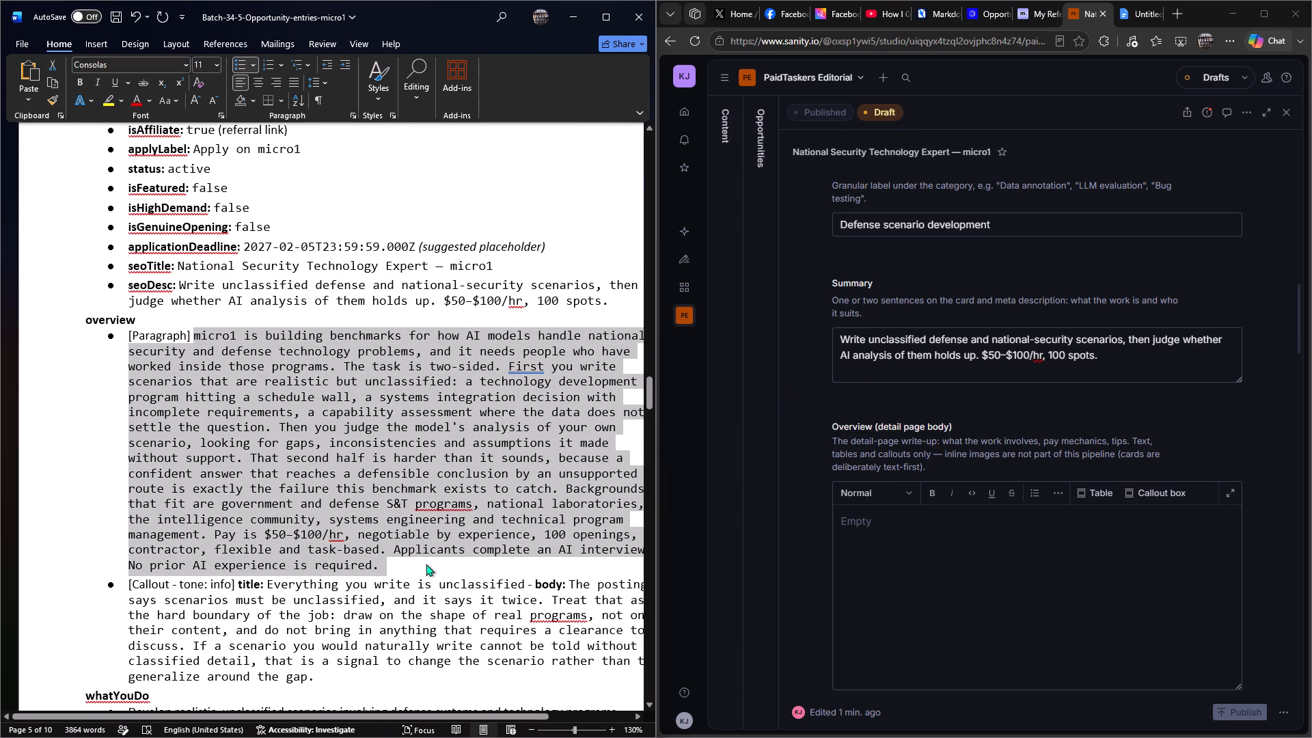
key(ctrl+c)
click(886, 591)
key(ctrl+v)
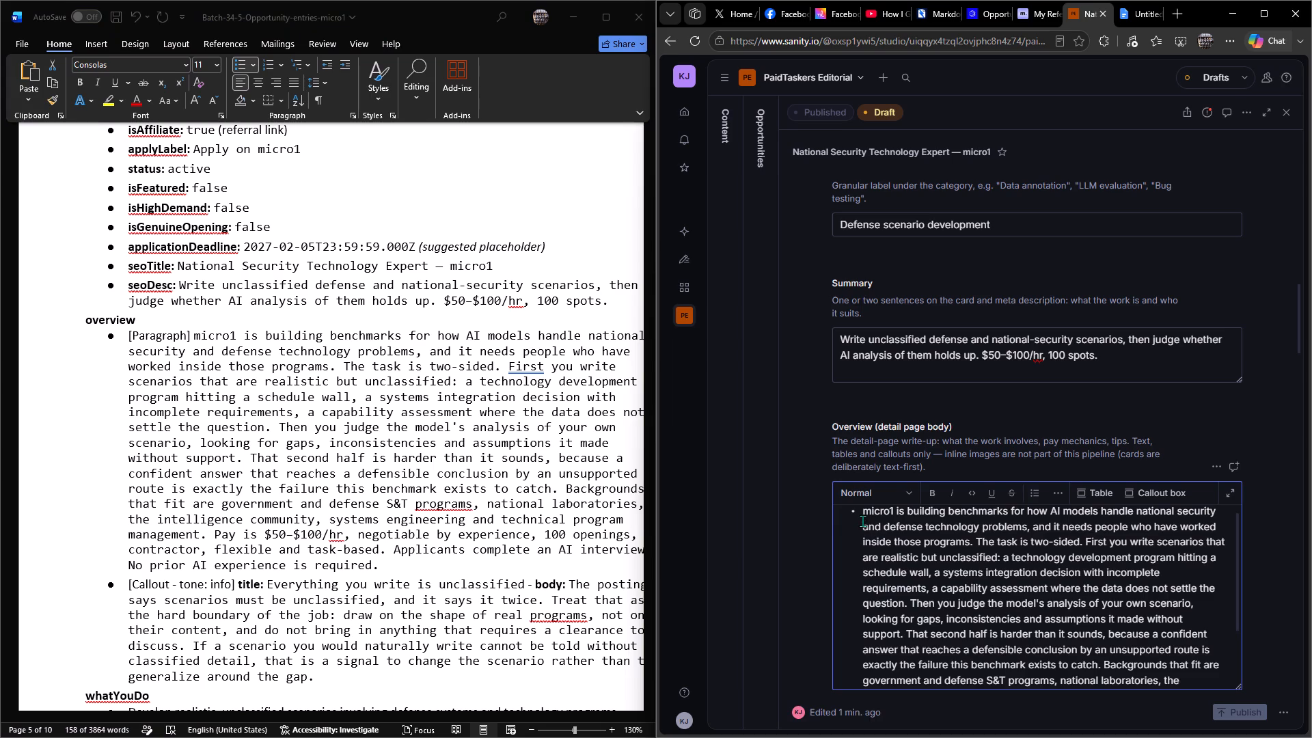
click(864, 512)
key(BackSpace)
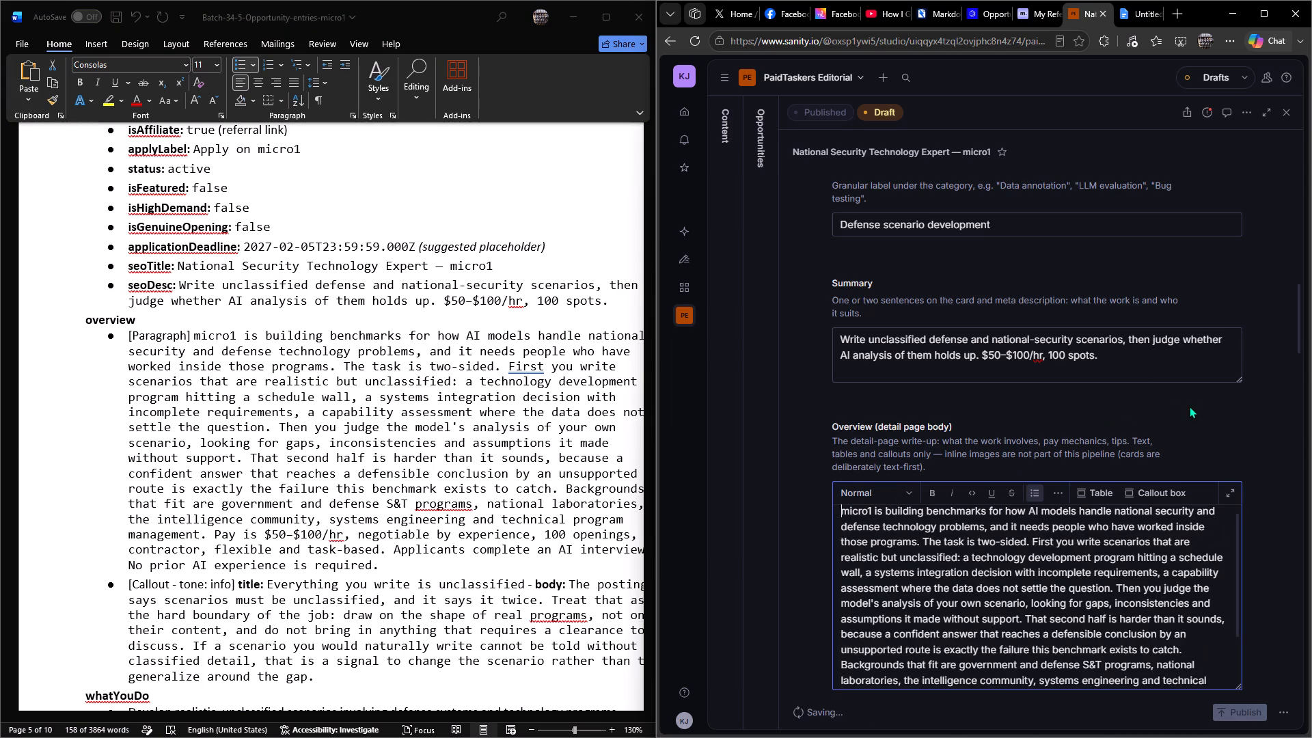
Split the Overview text so the sentence starting "Pay is $50–$100/hr" begins a new paragraph.
scroll(1195, 406, down, 4)
scroll(1091, 381, down, 3)
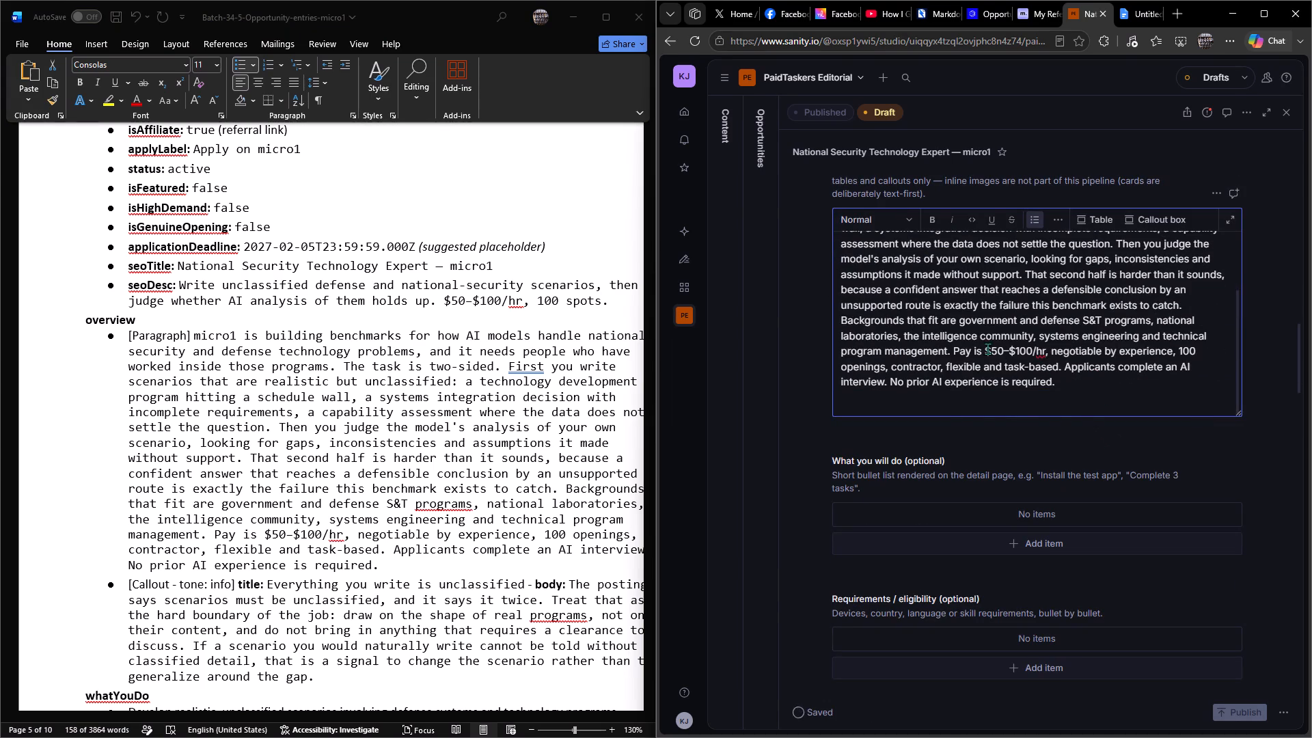
click(956, 351)
key(Return)
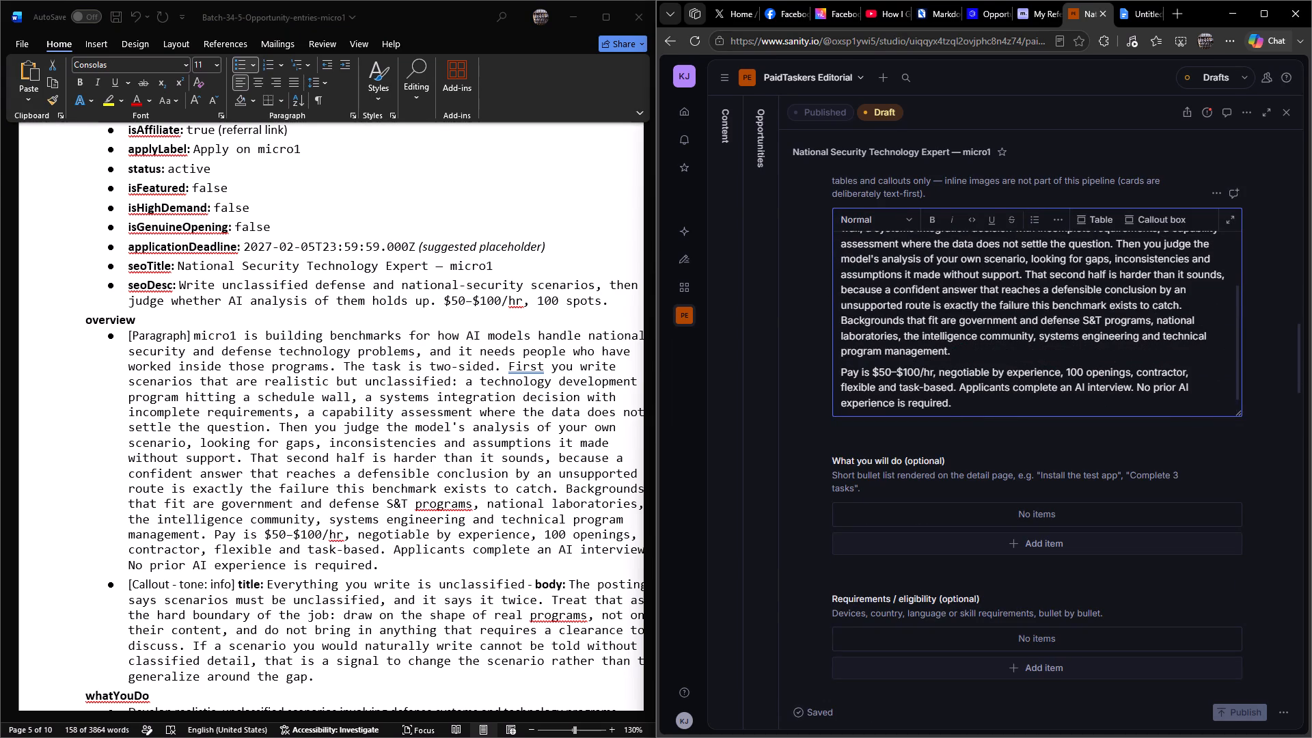
Insert a callout box on a new line after the Overview text, with the title "Everything you write is unclassified".
click(981, 397)
key(Return)
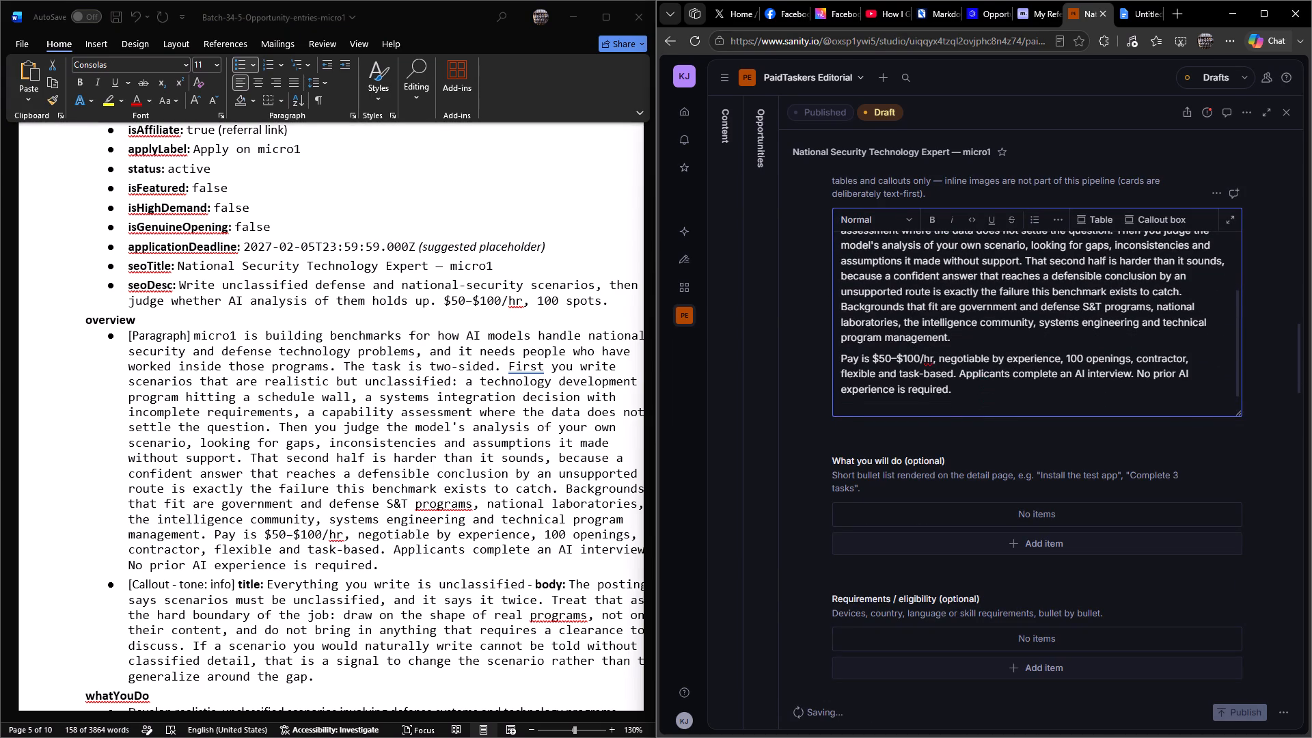
click(1156, 220)
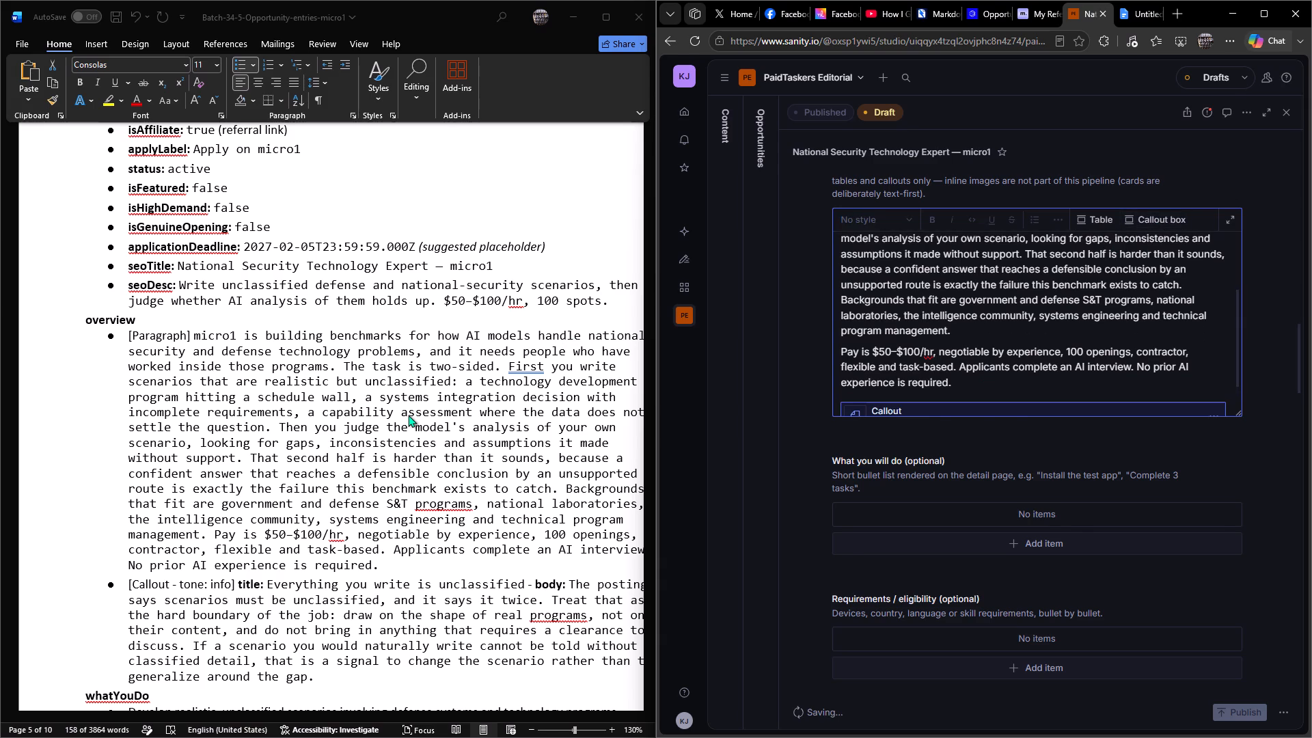
click(408, 415)
scroll(408, 415, down, 5)
click(408, 415)
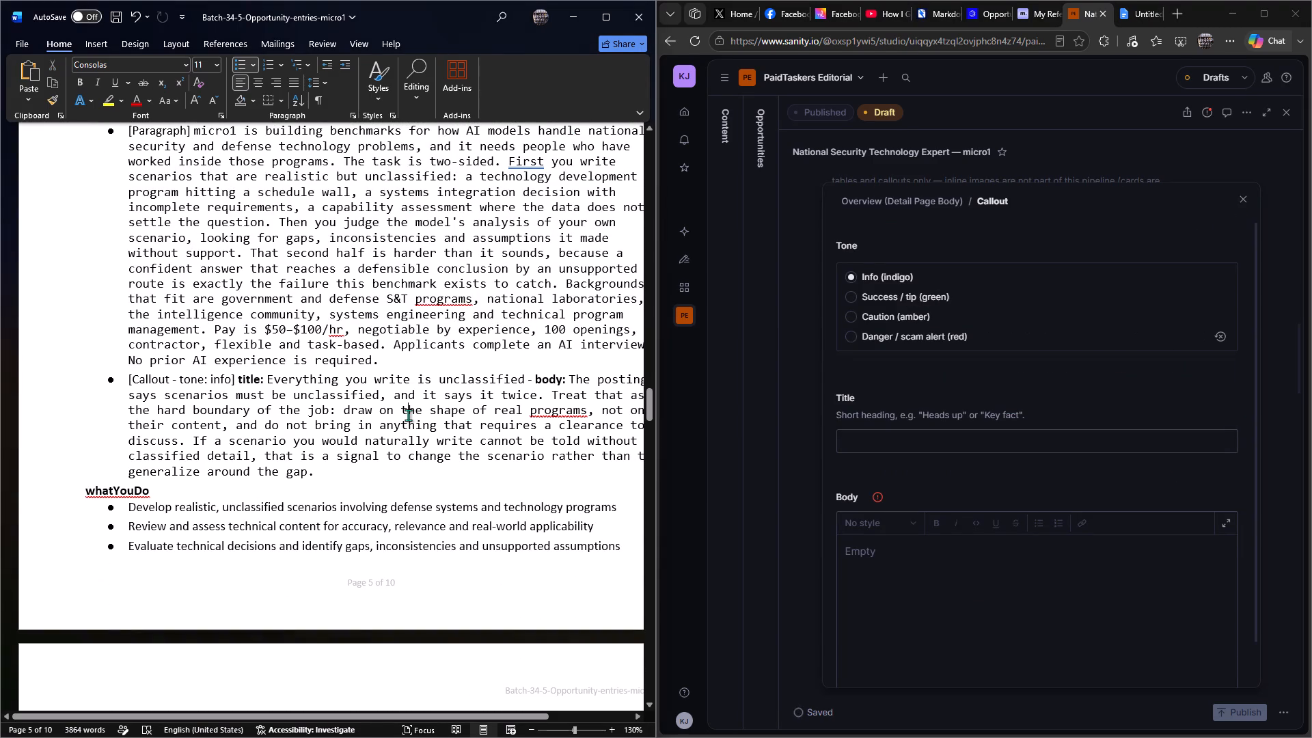
click(305, 411)
drag(270, 380, 369, 380)
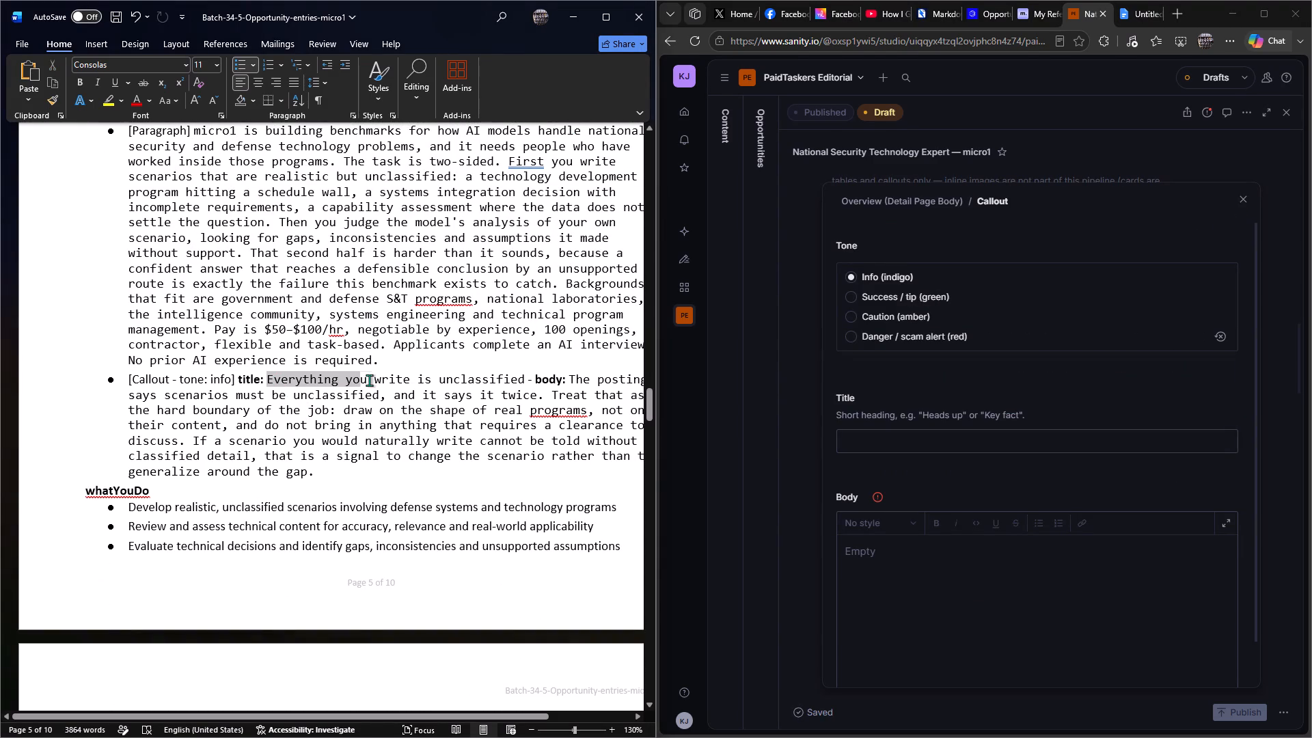
drag(369, 380, 489, 380)
key(ctrl+c)
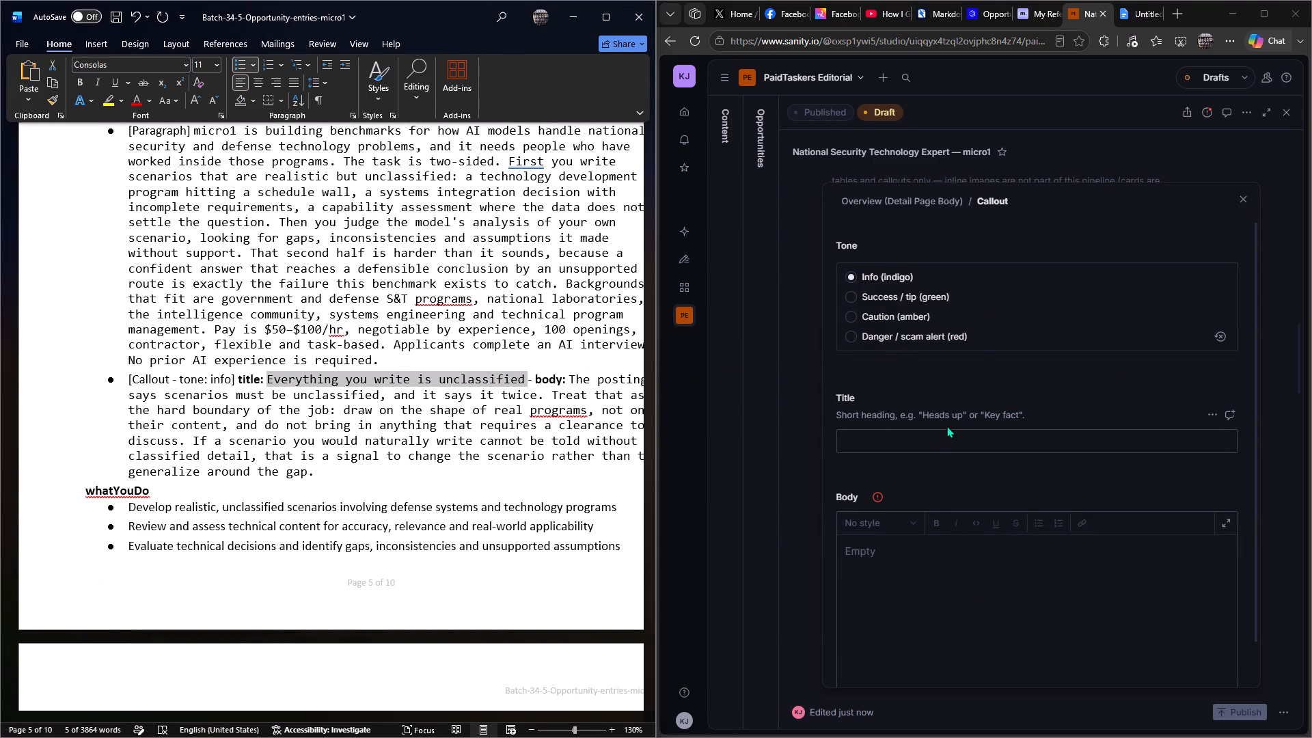
click(938, 443)
key(ctrl+v)
Fill the callout's body with the Word callout text from "The posting says" through "generalize around the gap." and close the callout.
click(597, 434)
click(419, 448)
drag(393, 463, 573, 382)
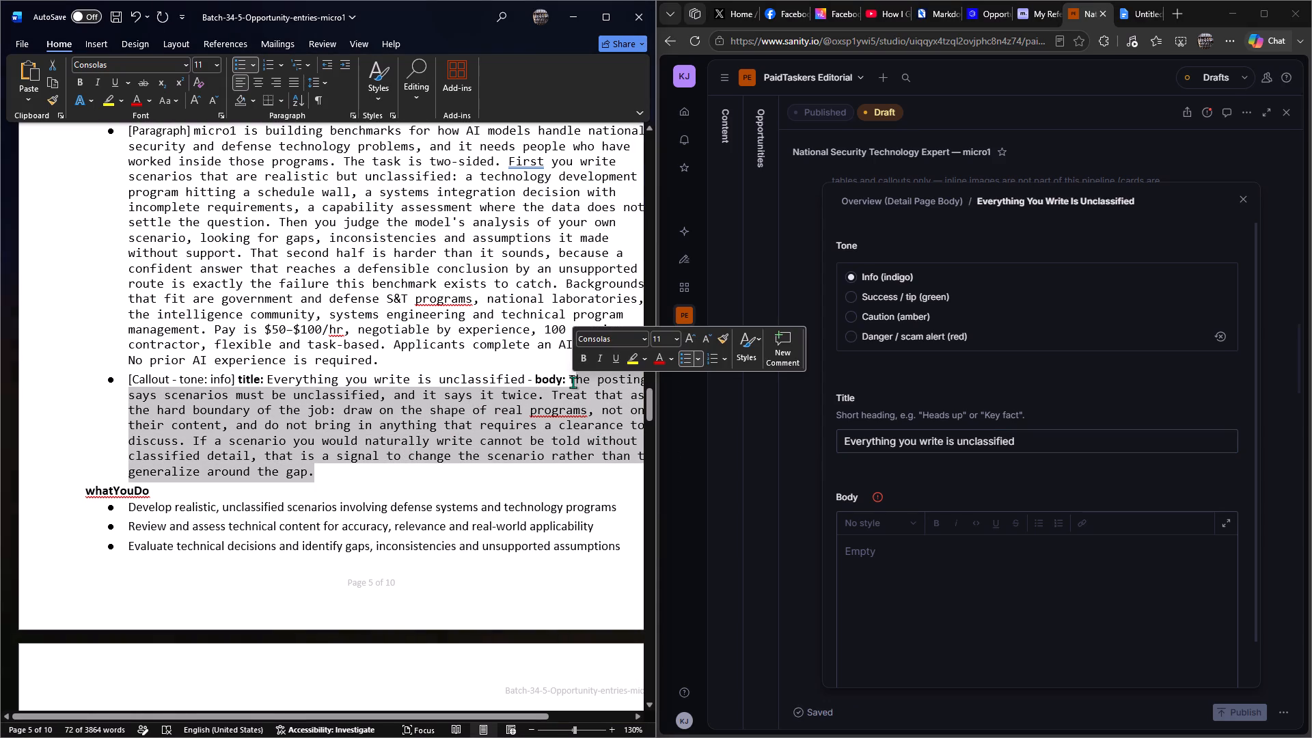
key(shift+Left)
key(ctrl+c)
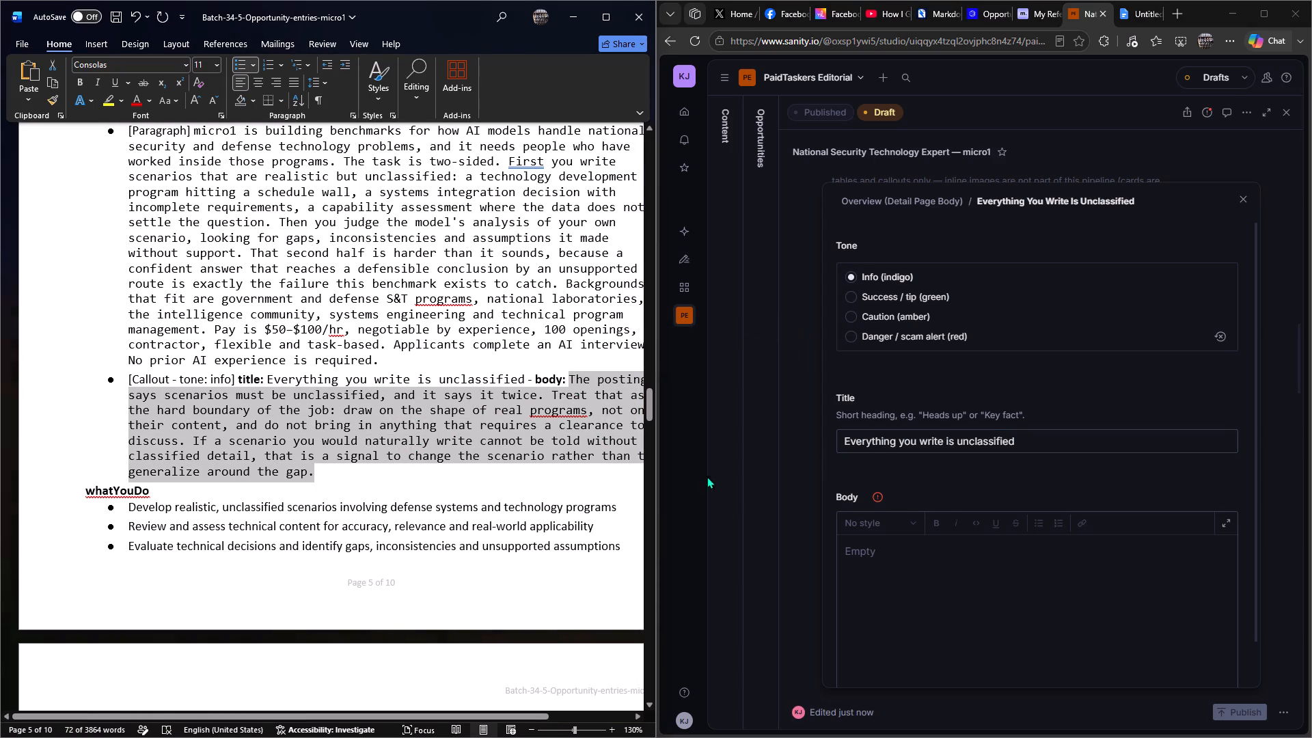
click(935, 614)
key(ctrl+v)
scroll(948, 582, down, 3)
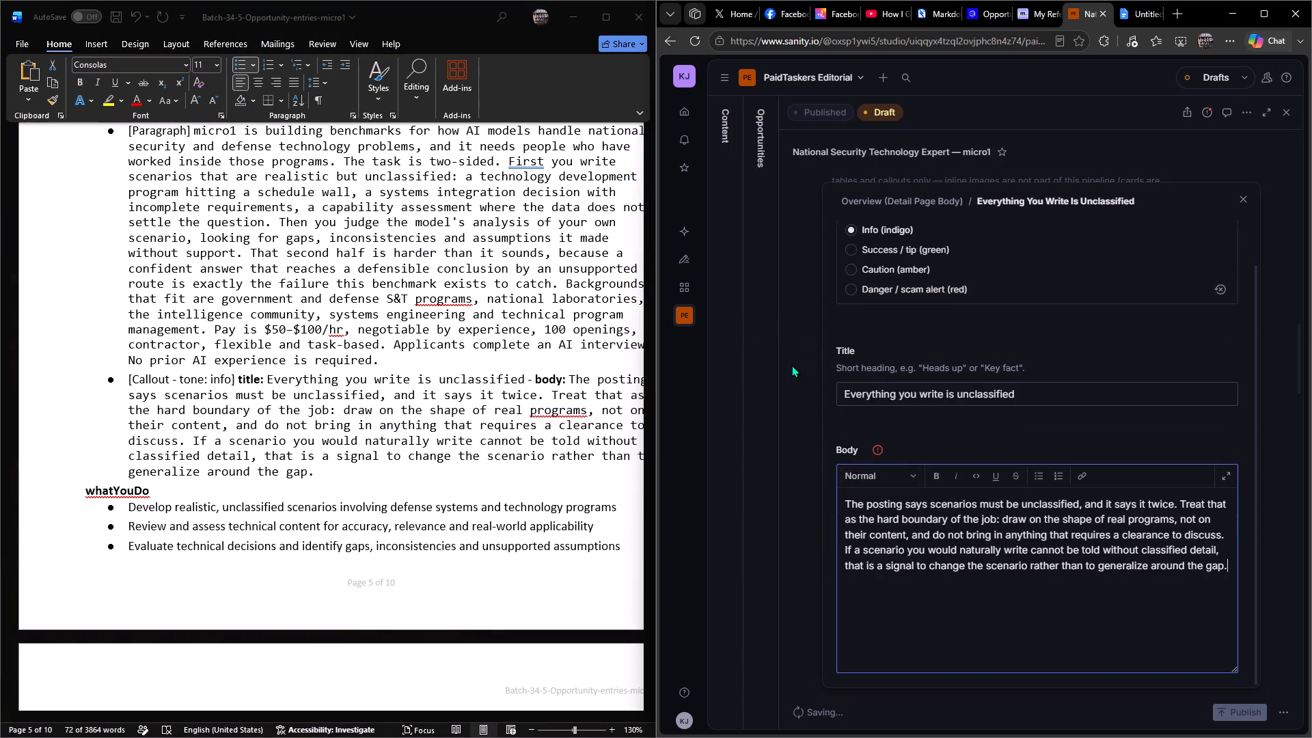
click(791, 364)
Add an empty first item to the "What you will do" list.
scroll(791, 364, down, 4)
click(955, 286)
click(964, 270)
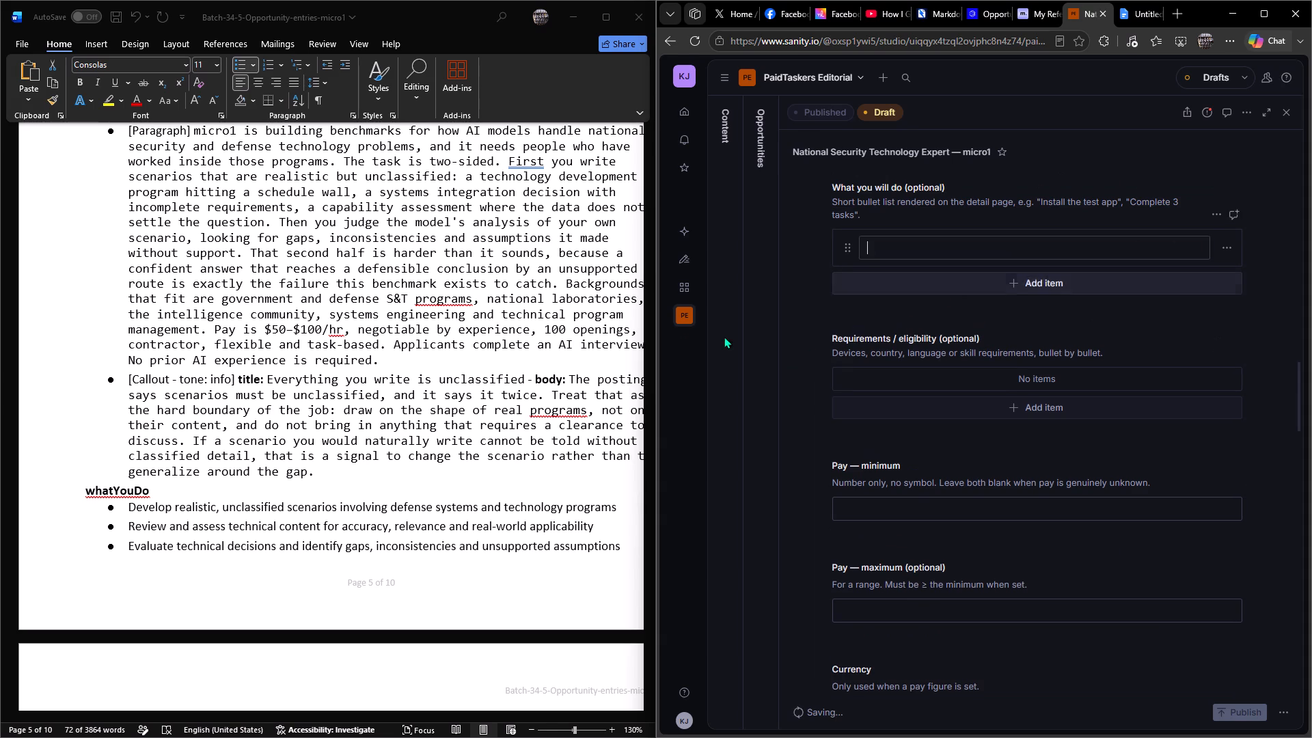
Remove the bullet formatting from all whatYouDo lines in the Word document.
click(439, 336)
scroll(439, 336, down, 8)
click(307, 359)
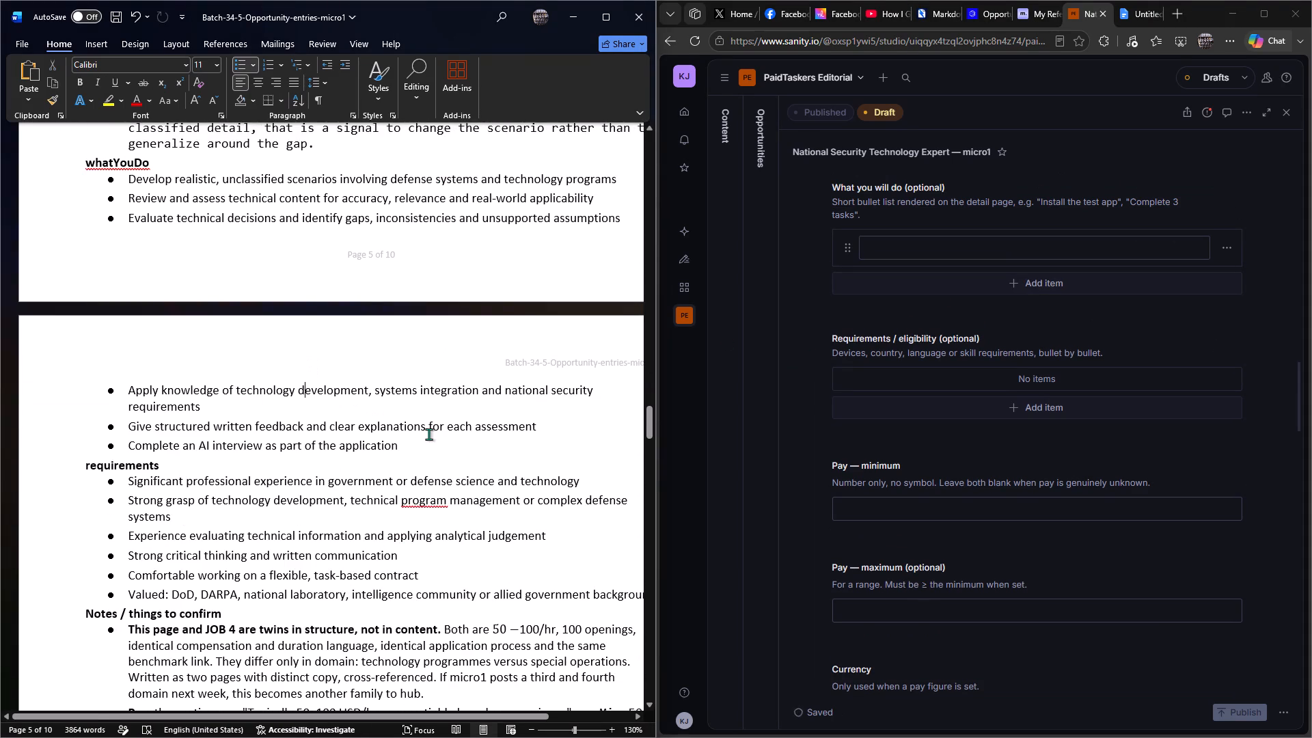
scroll(430, 435, up, 1)
drag(445, 493, 141, 249)
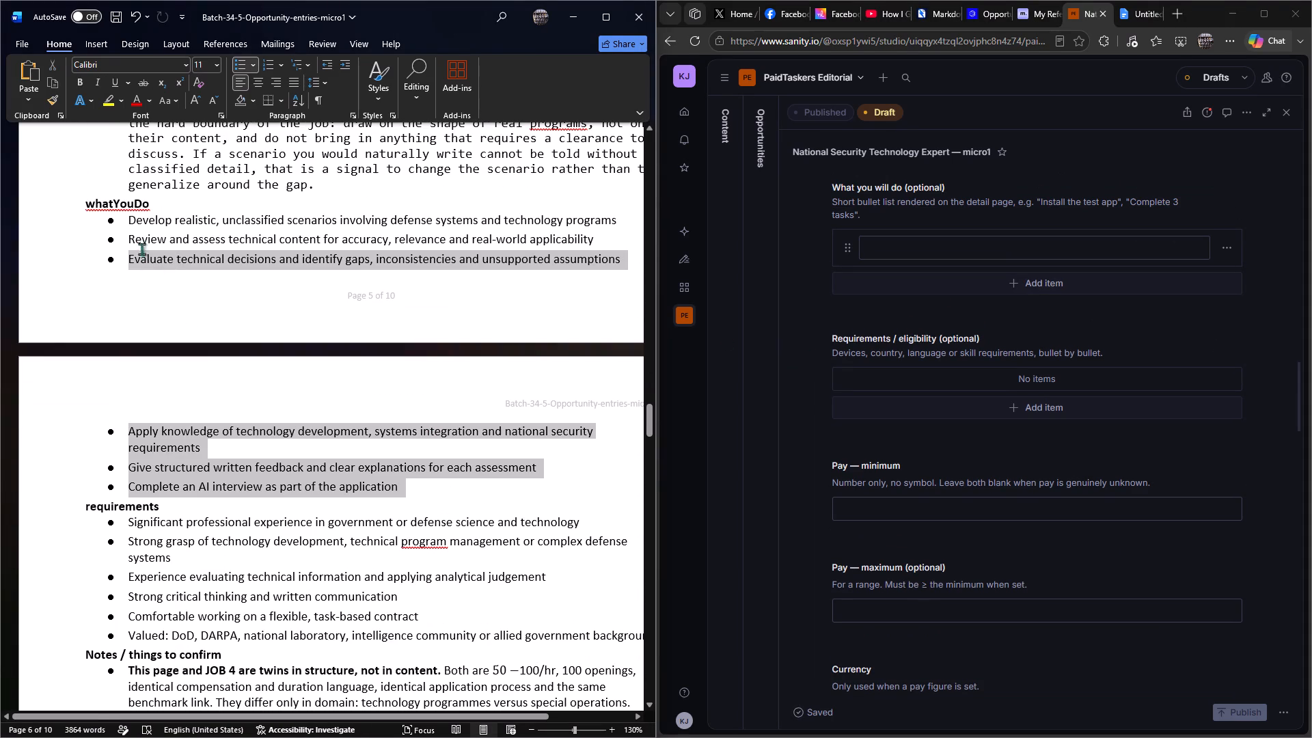
drag(141, 249, 133, 230)
click(240, 61)
click(222, 217)
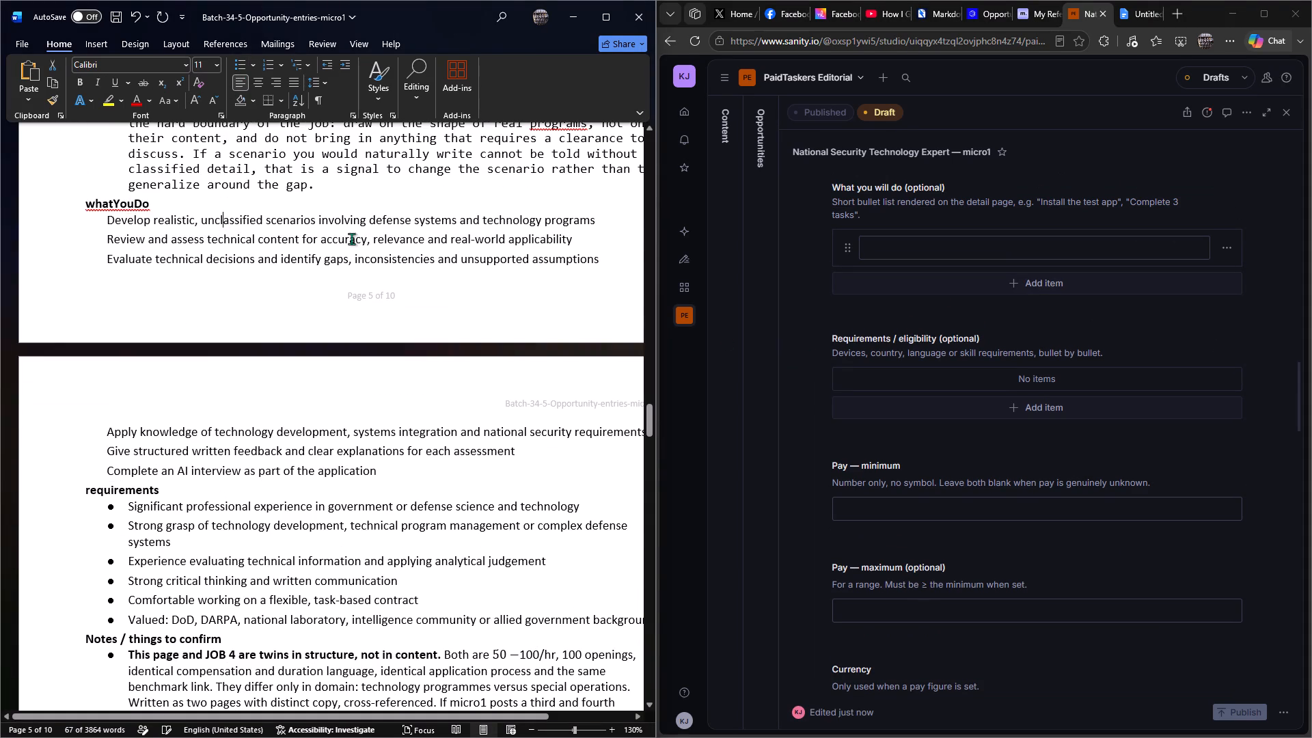
Fill the first "What you will do" item with "Develop realistic, unclassified scenarios involving defense systems and technology programs" from Word.
drag(623, 221, 129, 213)
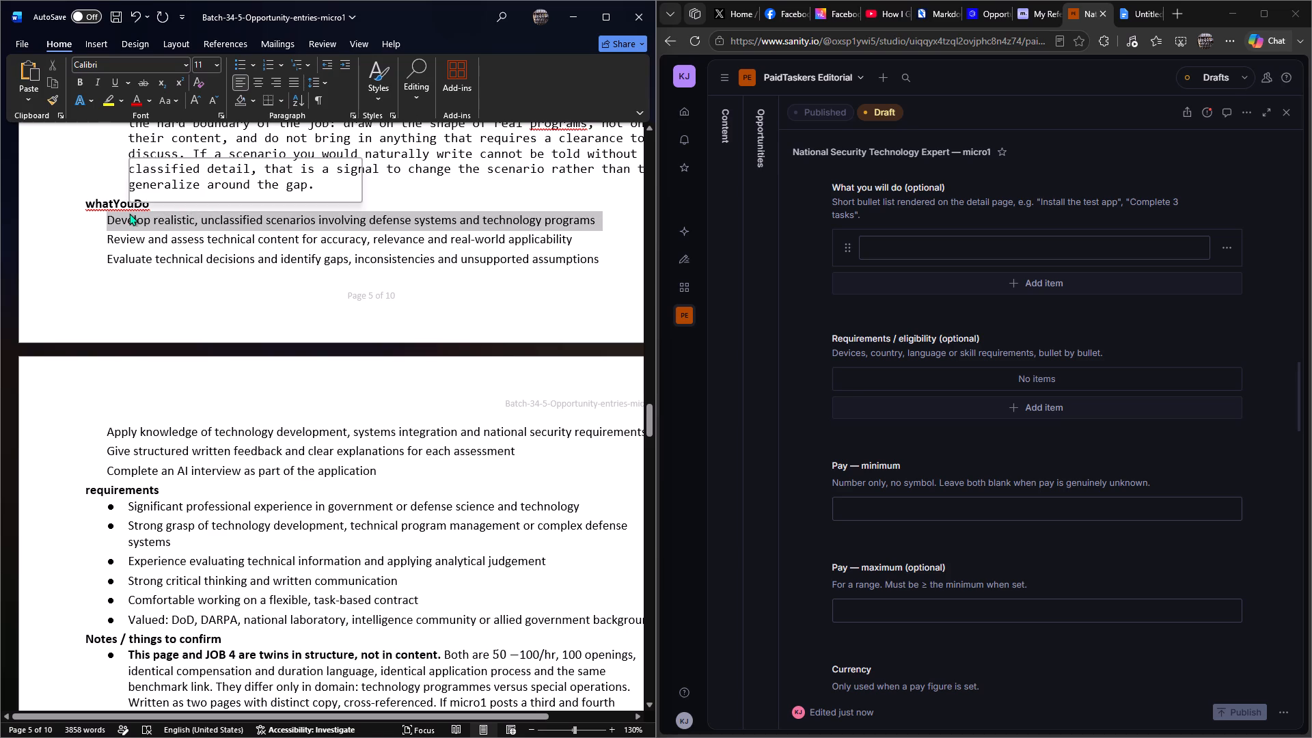
key(ctrl+c)
click(976, 253)
key(ctrl+v)
Add a second "What you will do" item reading "Review and assess technical content for accuracy, relevance and real-world applicability" from Word.
click(966, 289)
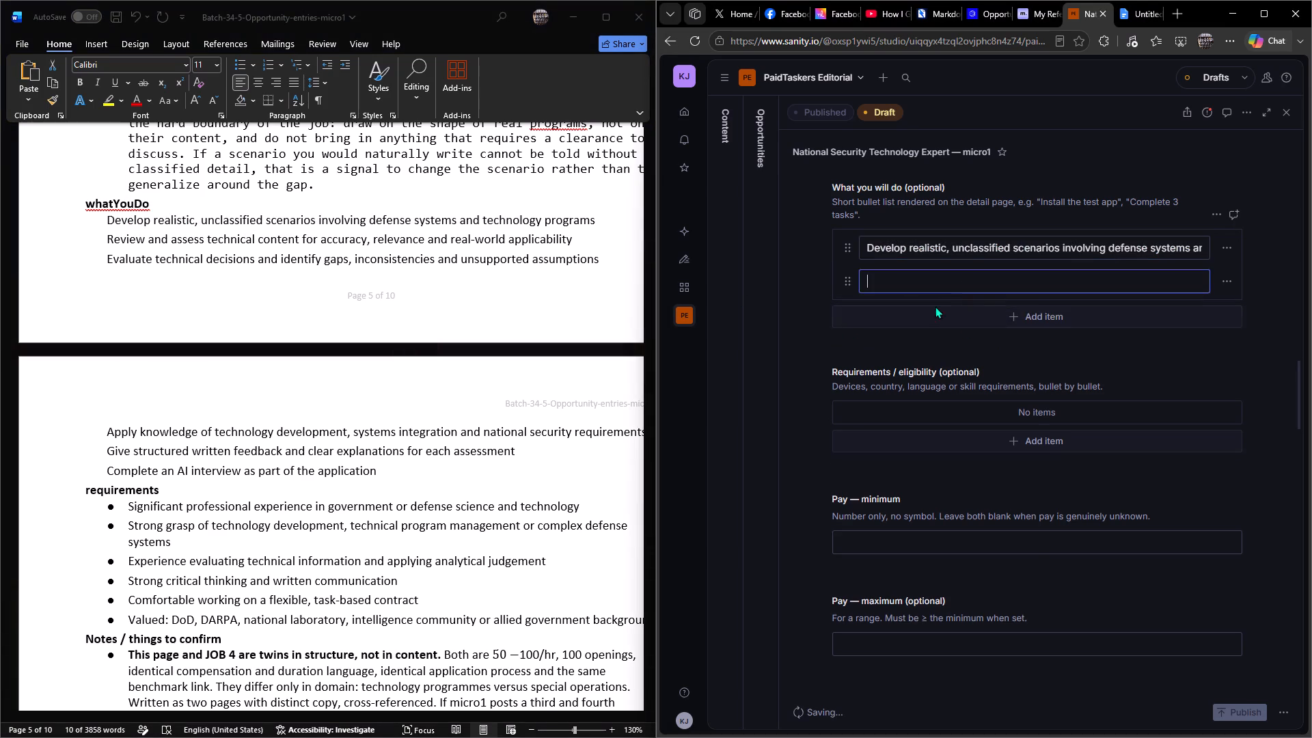
click(355, 324)
drag(594, 235, 79, 241)
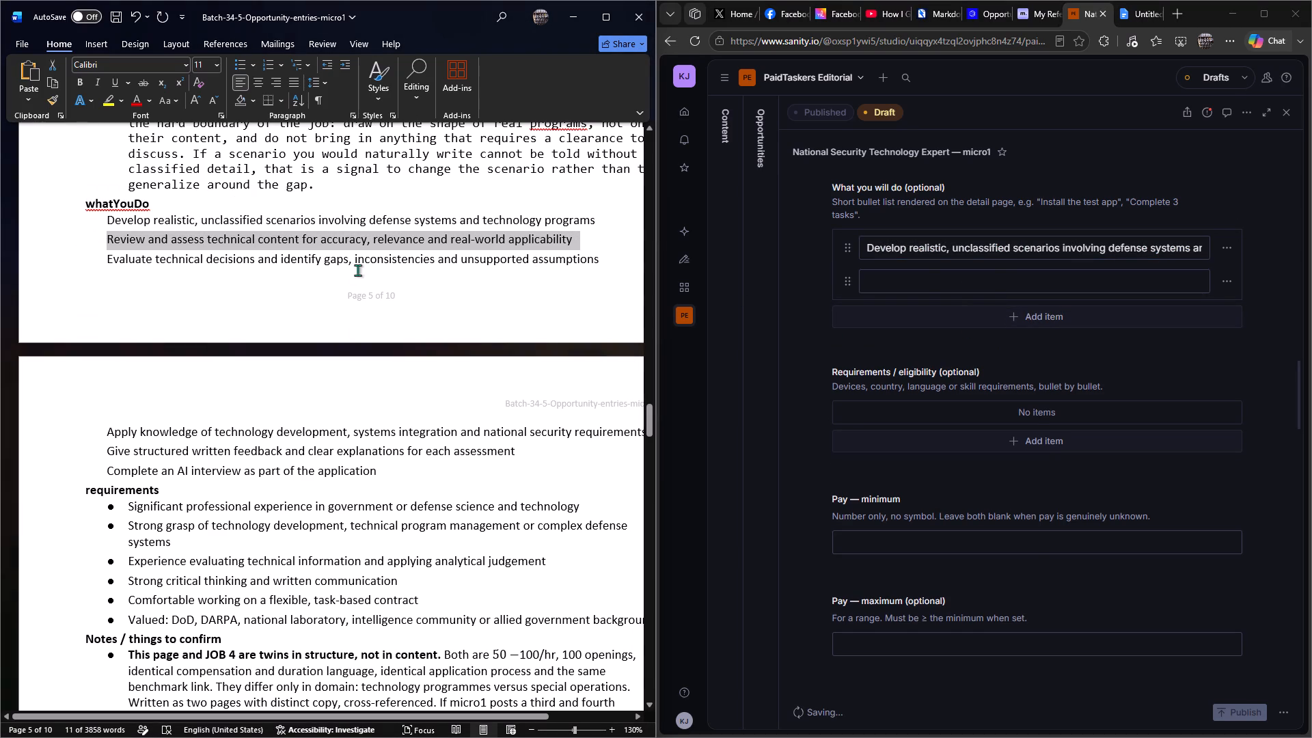
key(ctrl+c)
click(1002, 273)
key(ctrl+v)
Add a third "What you will do" item reading "Evaluate technical decisions and identify gaps, inconsistencies and unsupported assumptions" from Word.
click(987, 314)
click(486, 291)
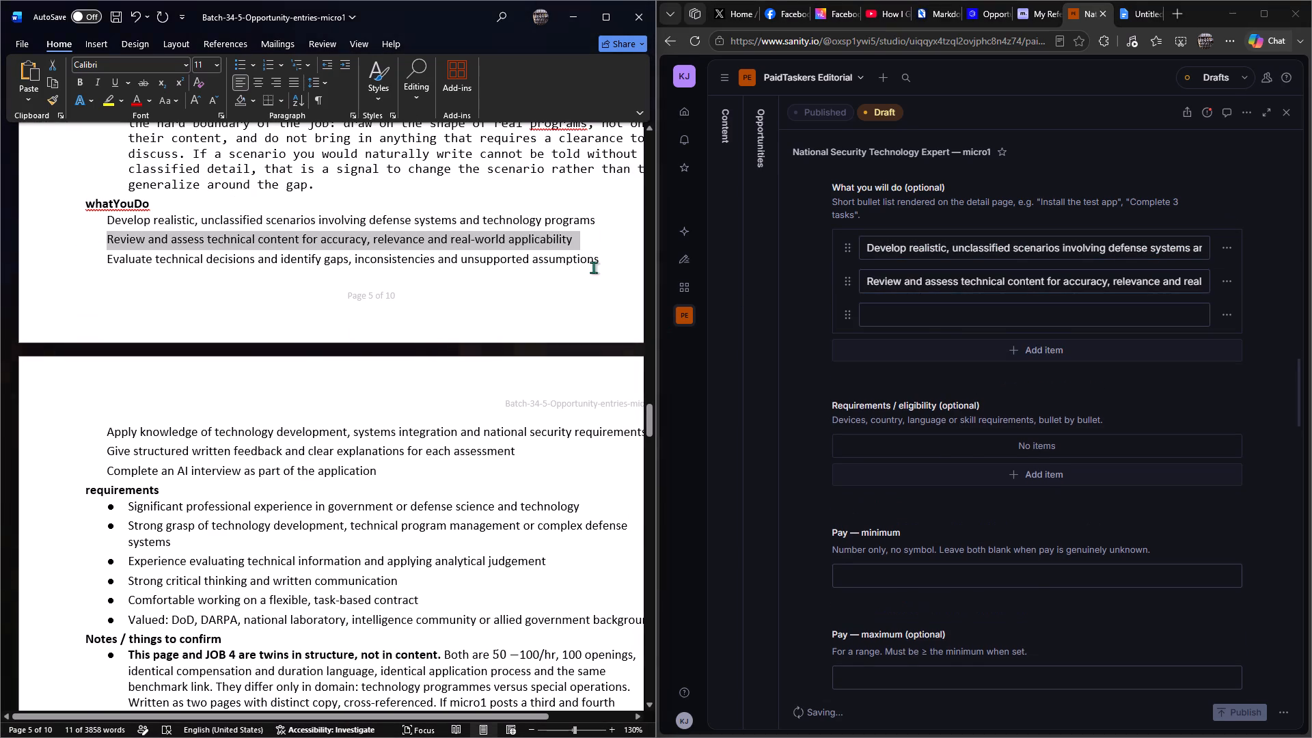
drag(610, 261, 103, 262)
key(ctrl+c)
click(961, 316)
key(ctrl+v)
Add a fourth "What you will do" item reading "Apply knowledge of technology development, systems integration and national security requirements" from Word.
click(948, 353)
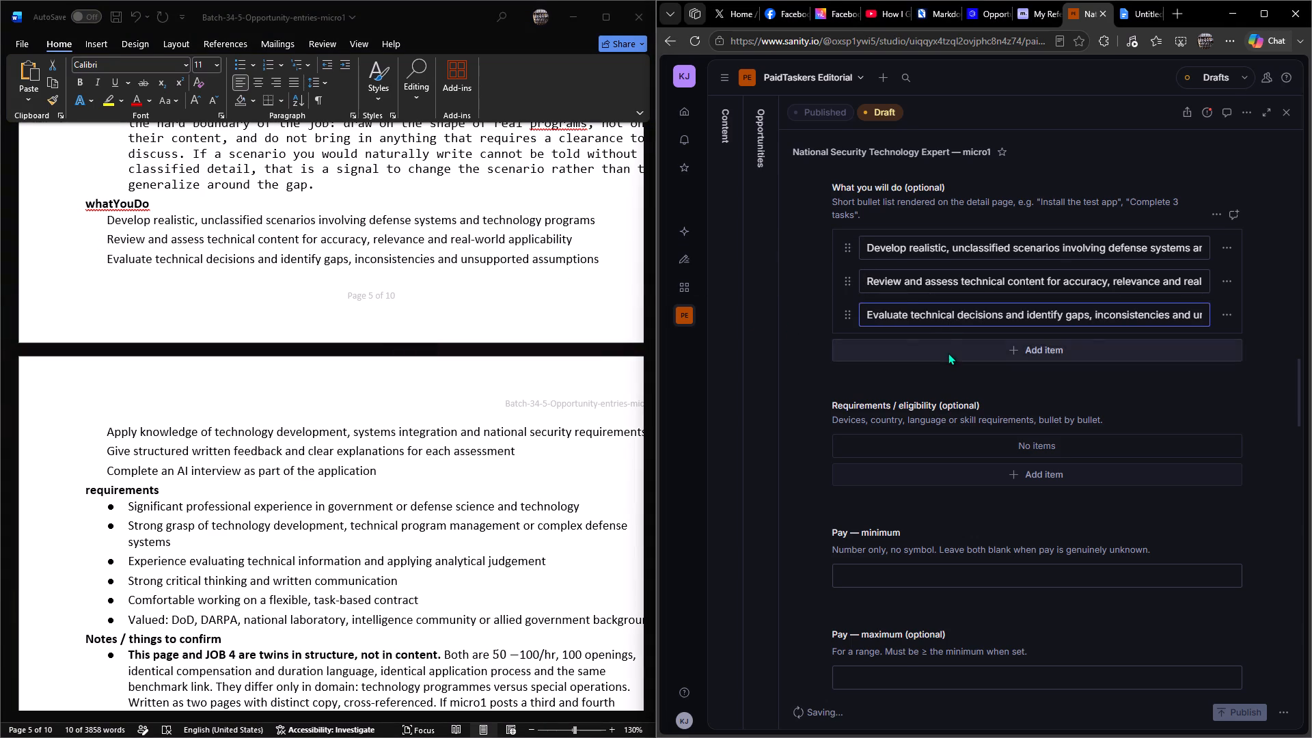
click(250, 307)
drag(102, 434, 348, 432)
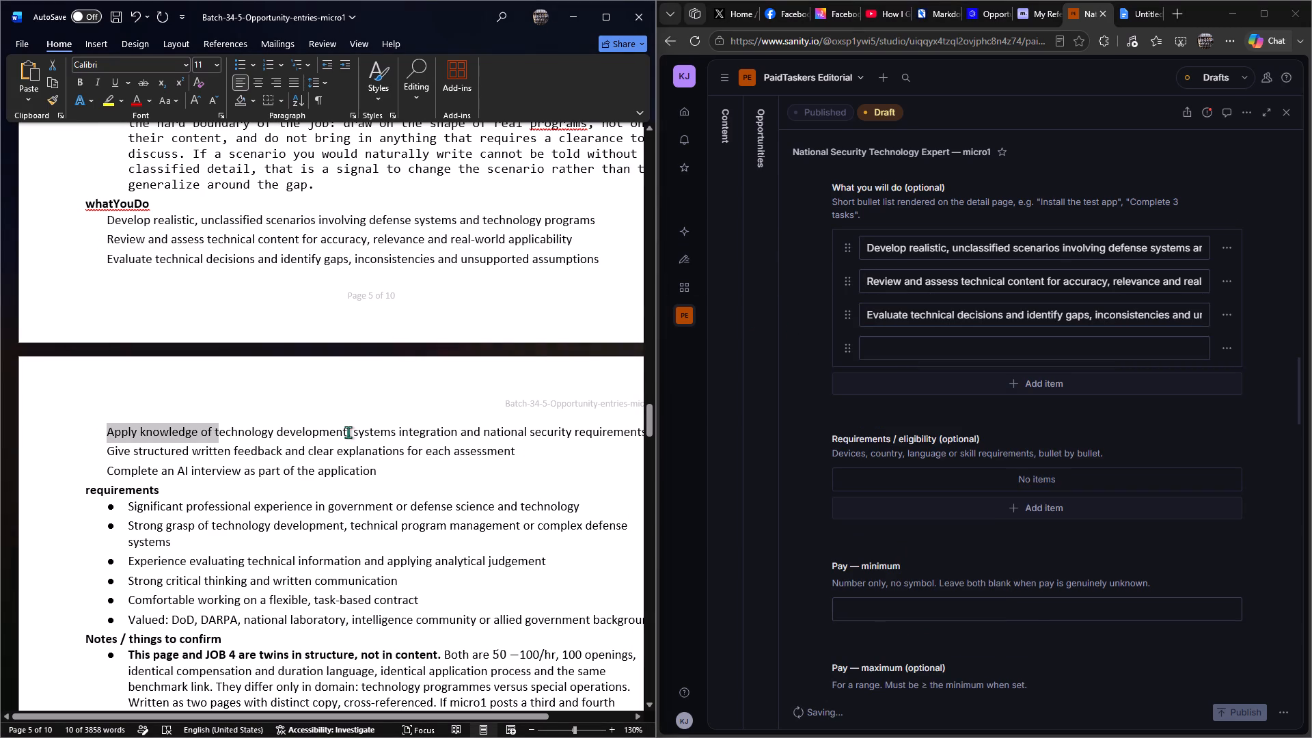
drag(348, 432, 630, 435)
key(ctrl+c)
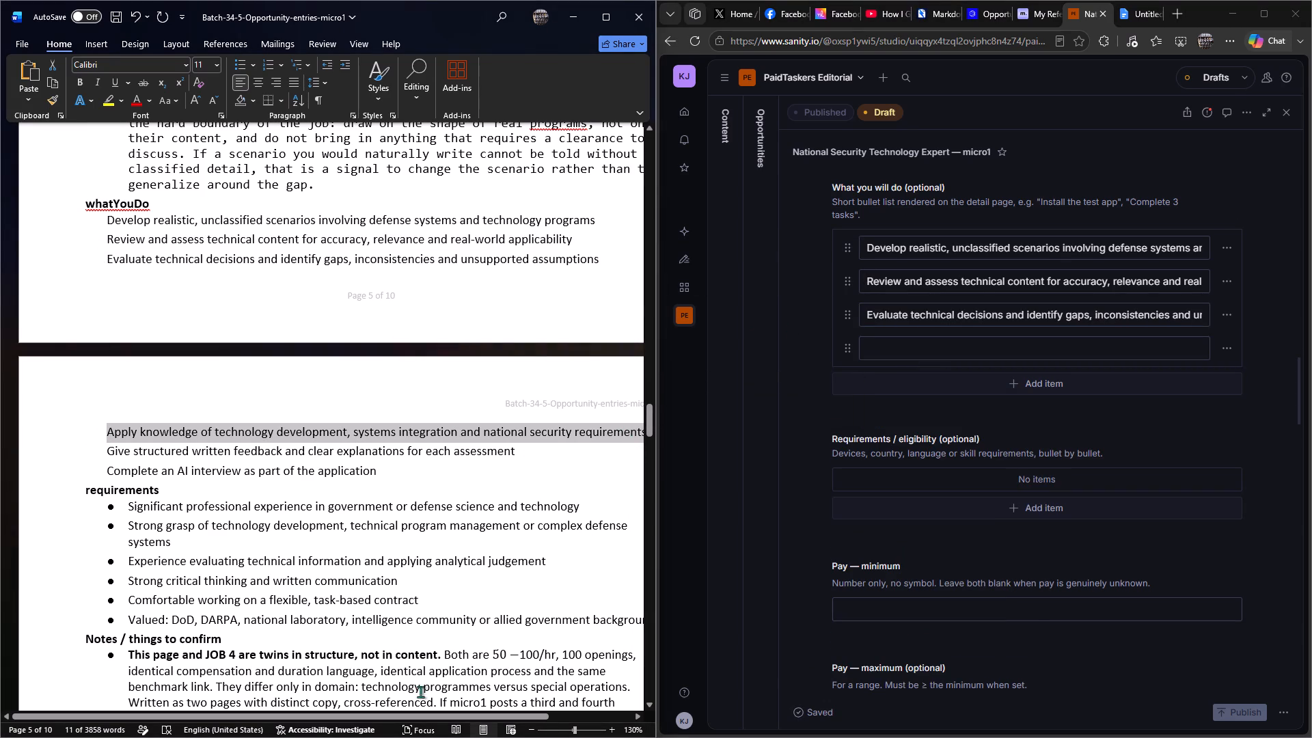
drag(421, 716, 479, 711)
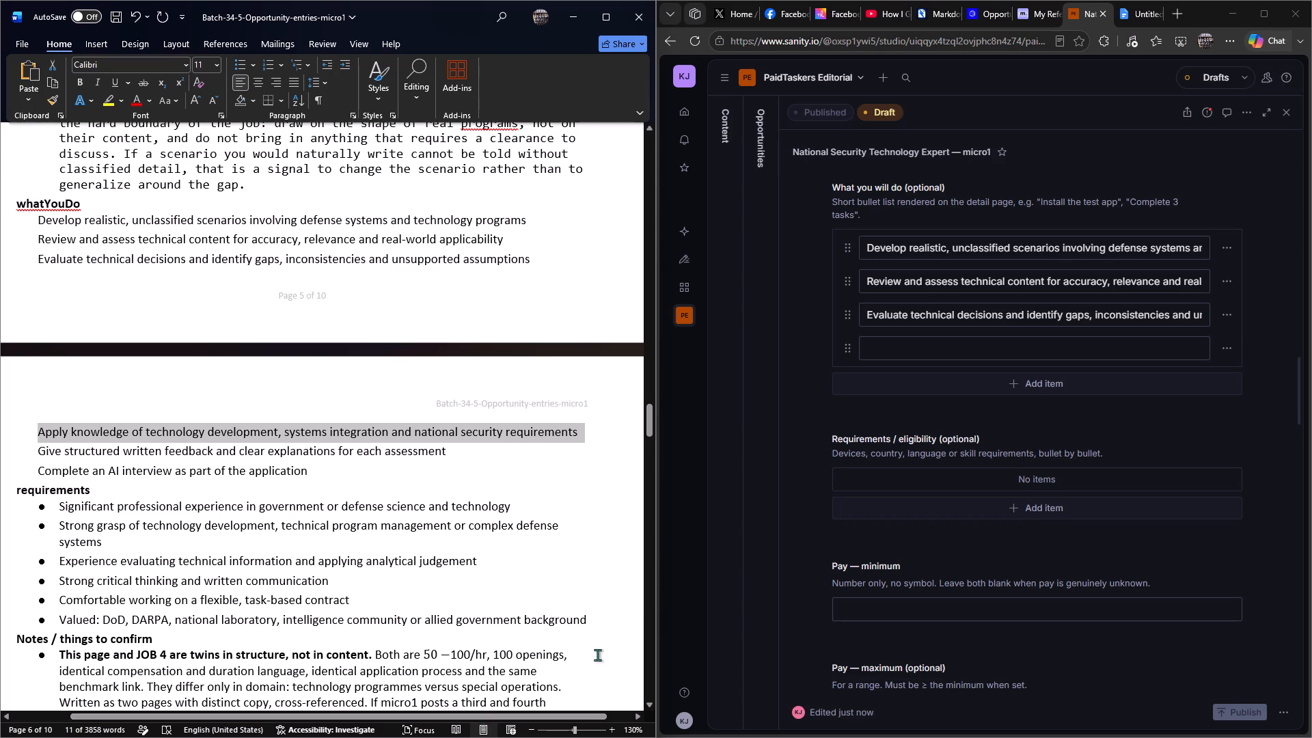
key(ctrl+c)
click(968, 351)
key(ctrl+v)
Add a fifth "What you will do" item reading "Give structured written feedback and clear explanations for each assessment" from Word.
click(950, 386)
click(317, 419)
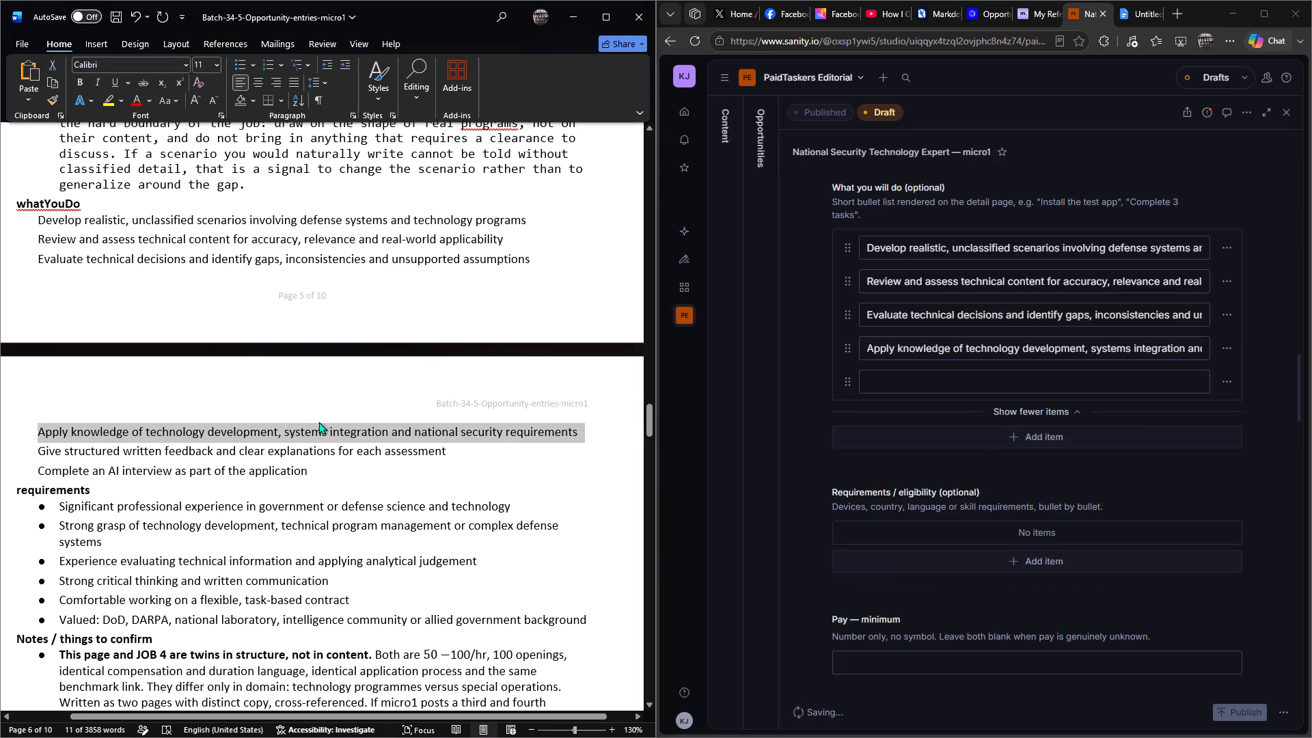
drag(474, 451, 16, 451)
key(ctrl+c)
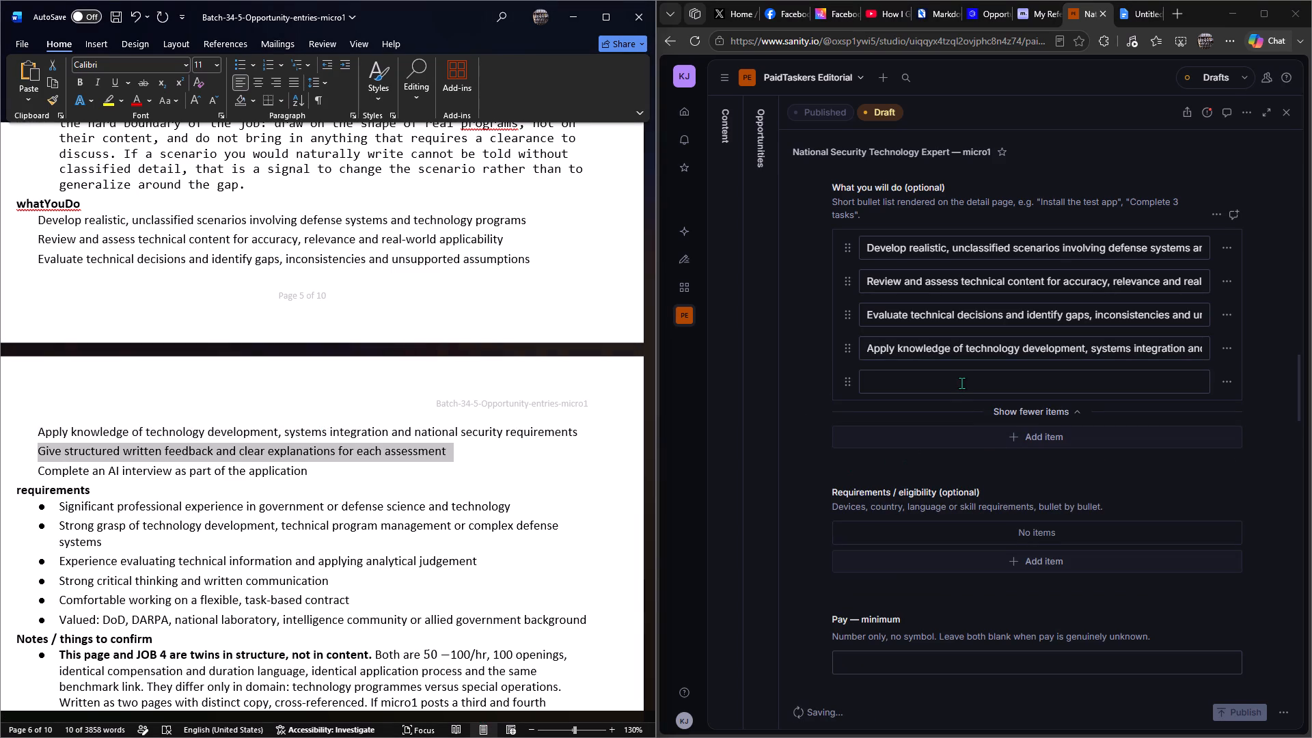
click(961, 383)
key(ctrl+v)
Add a sixth "What you will do" item reading "Complete an AI interview as part of the application" from Word.
click(928, 437)
click(418, 445)
drag(321, 467, 97, 476)
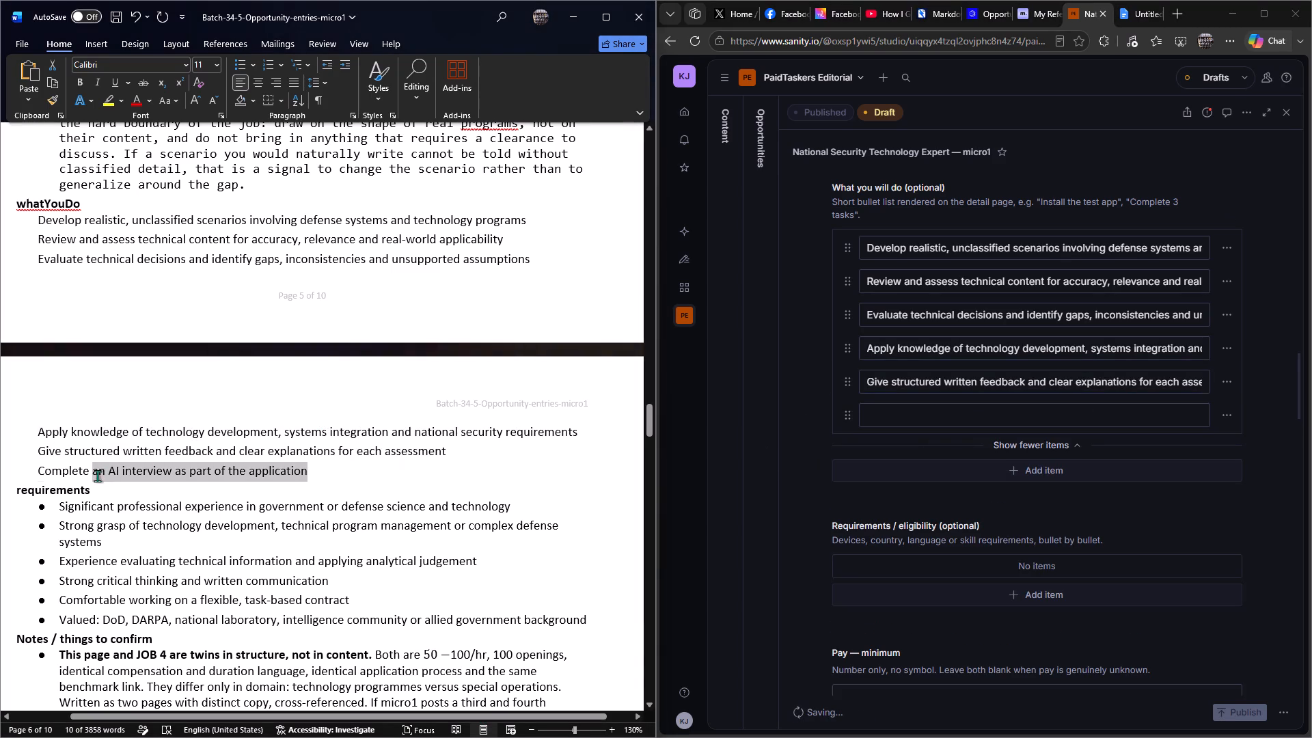
drag(97, 476, 55, 476)
key(ctrl+c)
click(877, 422)
key(ctrl+v)
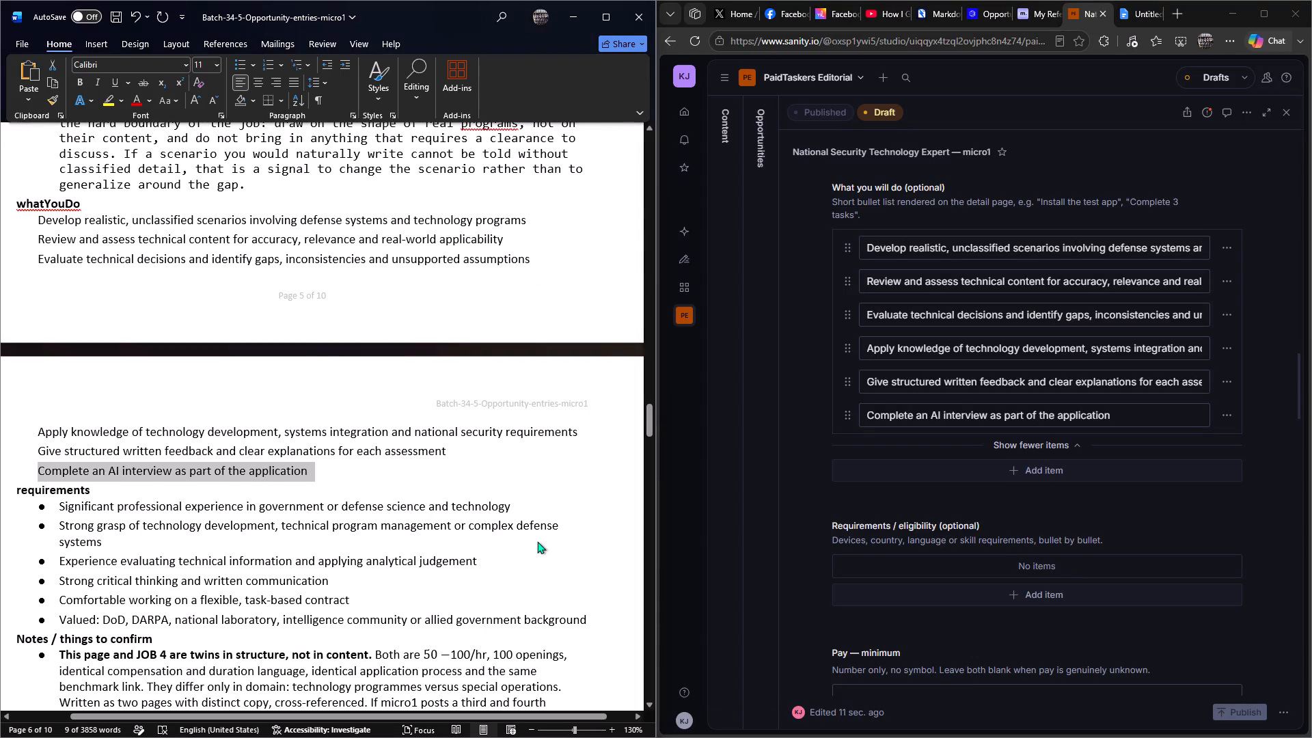
scroll(537, 541, down, 4)
click(372, 452)
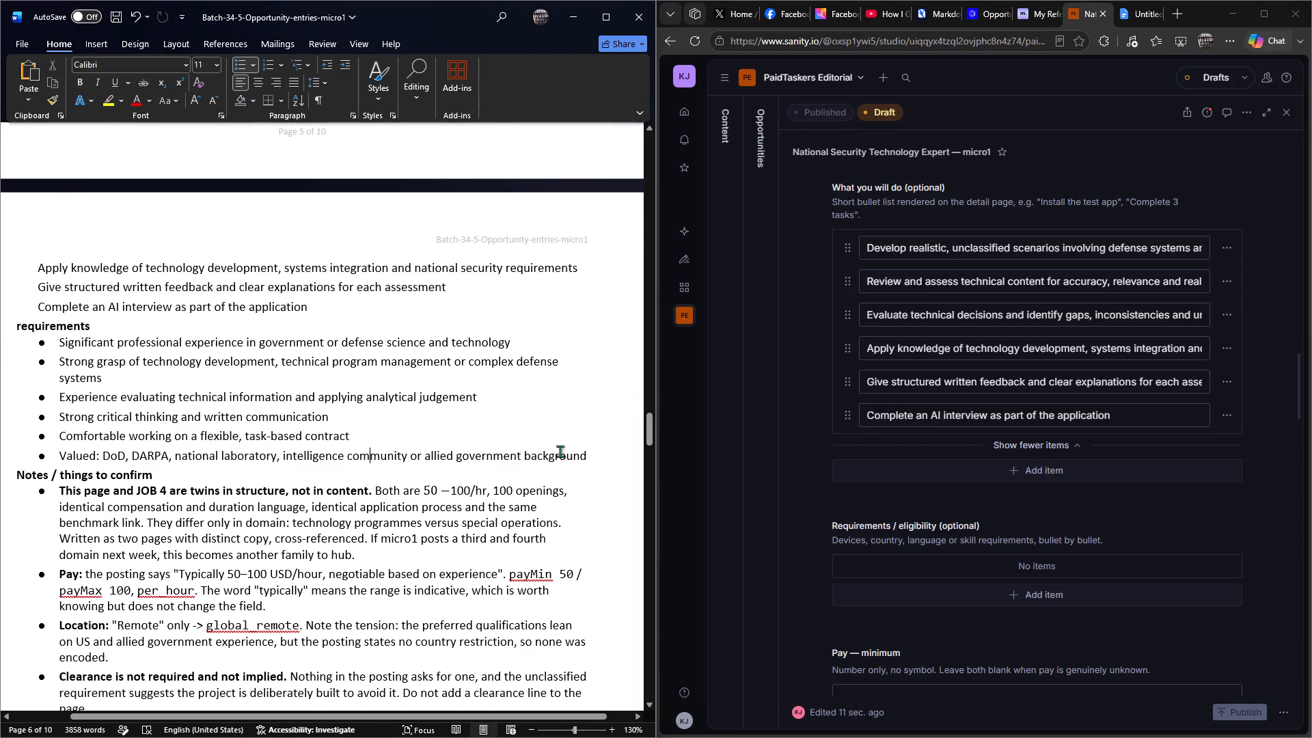
drag(611, 457, 102, 344)
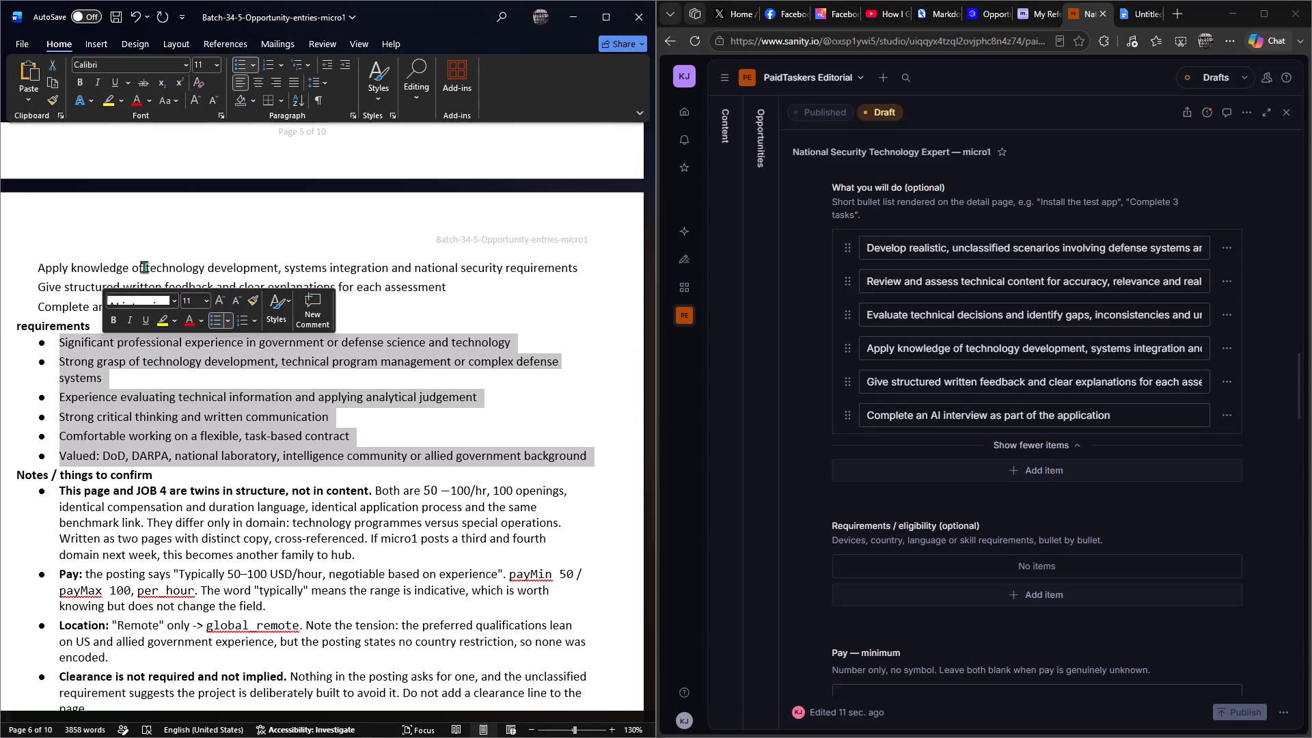
click(237, 59)
click(222, 358)
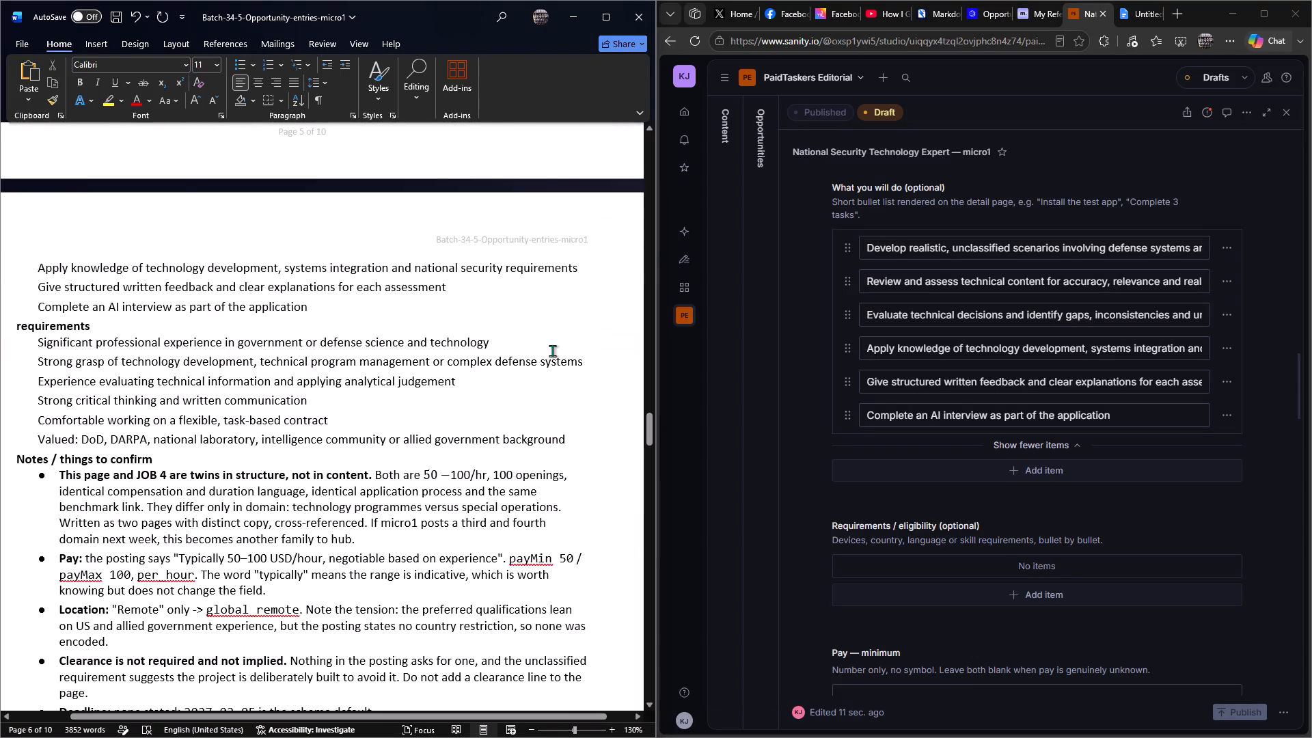
Add a first Requirements / eligibility item reading "Significant professional experience in government or defense science and technology" from Word.
drag(557, 344, 38, 349)
key(ctrl+c)
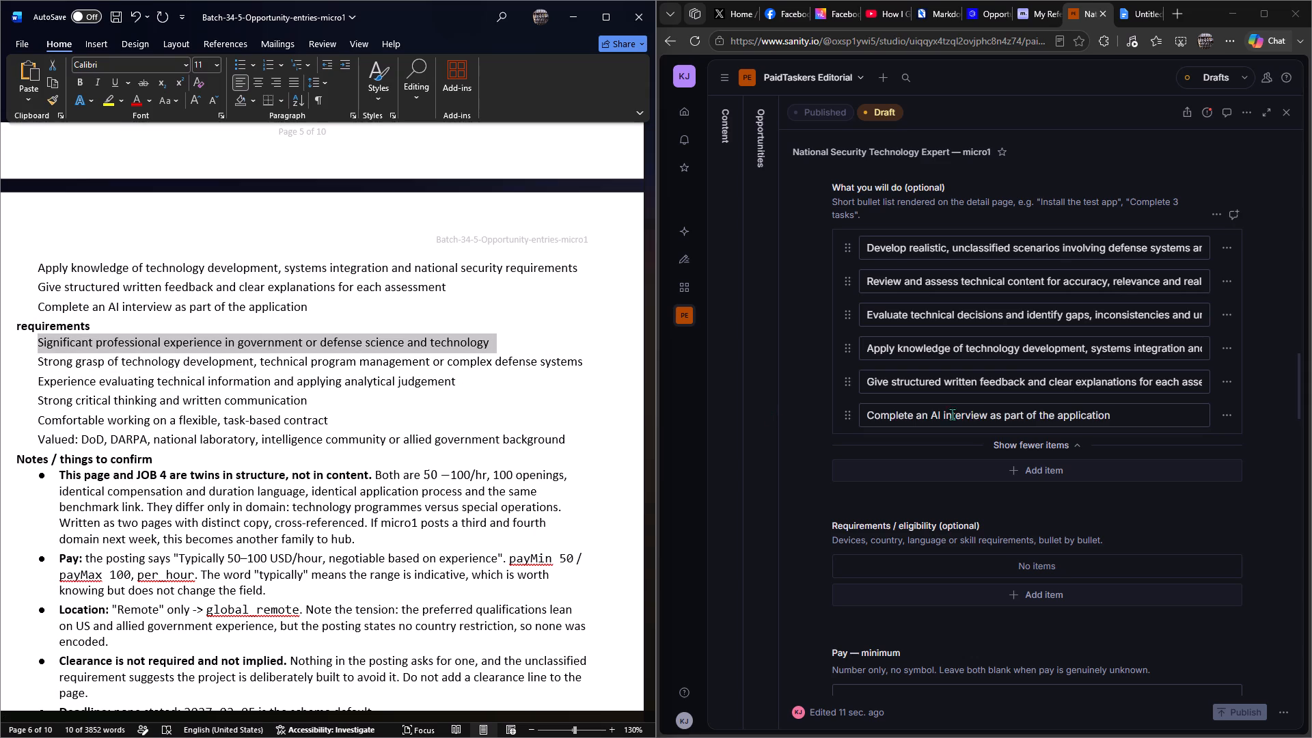
click(992, 592)
key(ctrl+v)
Add a second Requirements item reading "Strong grasp of technology development, technical program management or complex defense systems" from Word.
scroll(1000, 564, down, 2)
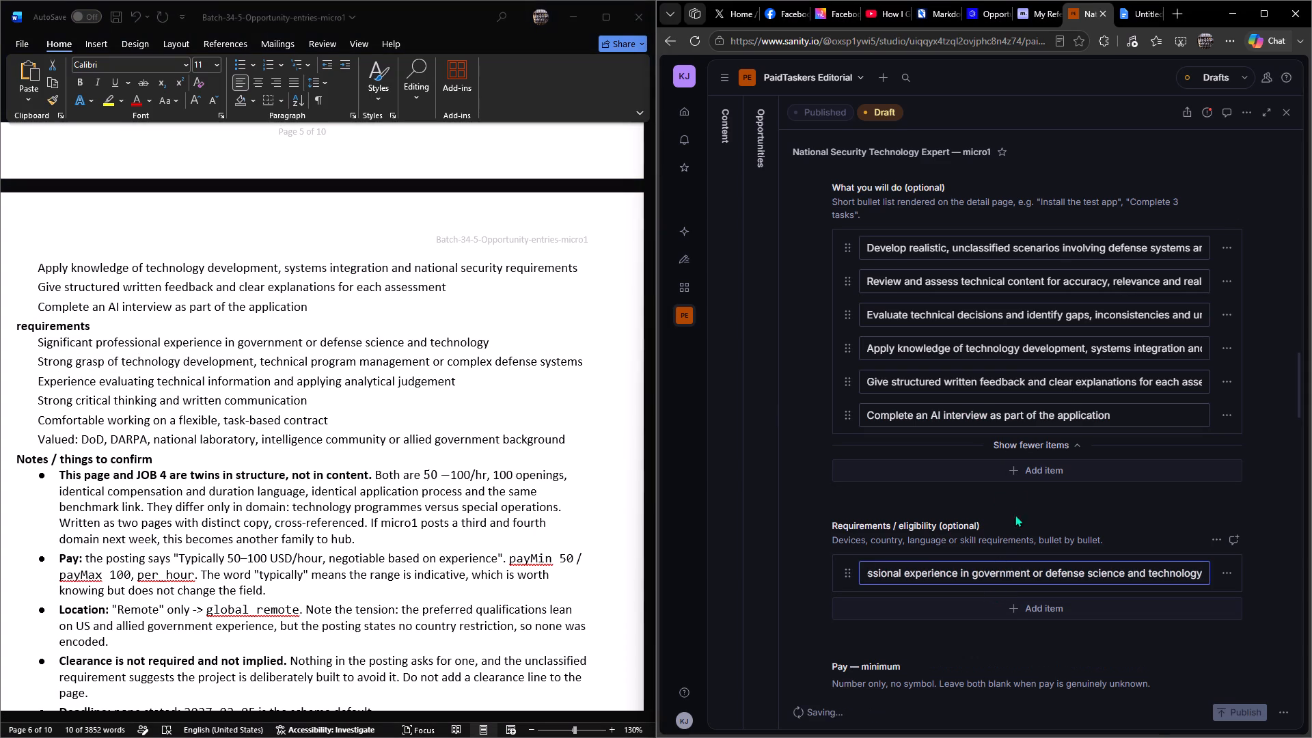
click(1008, 612)
click(237, 351)
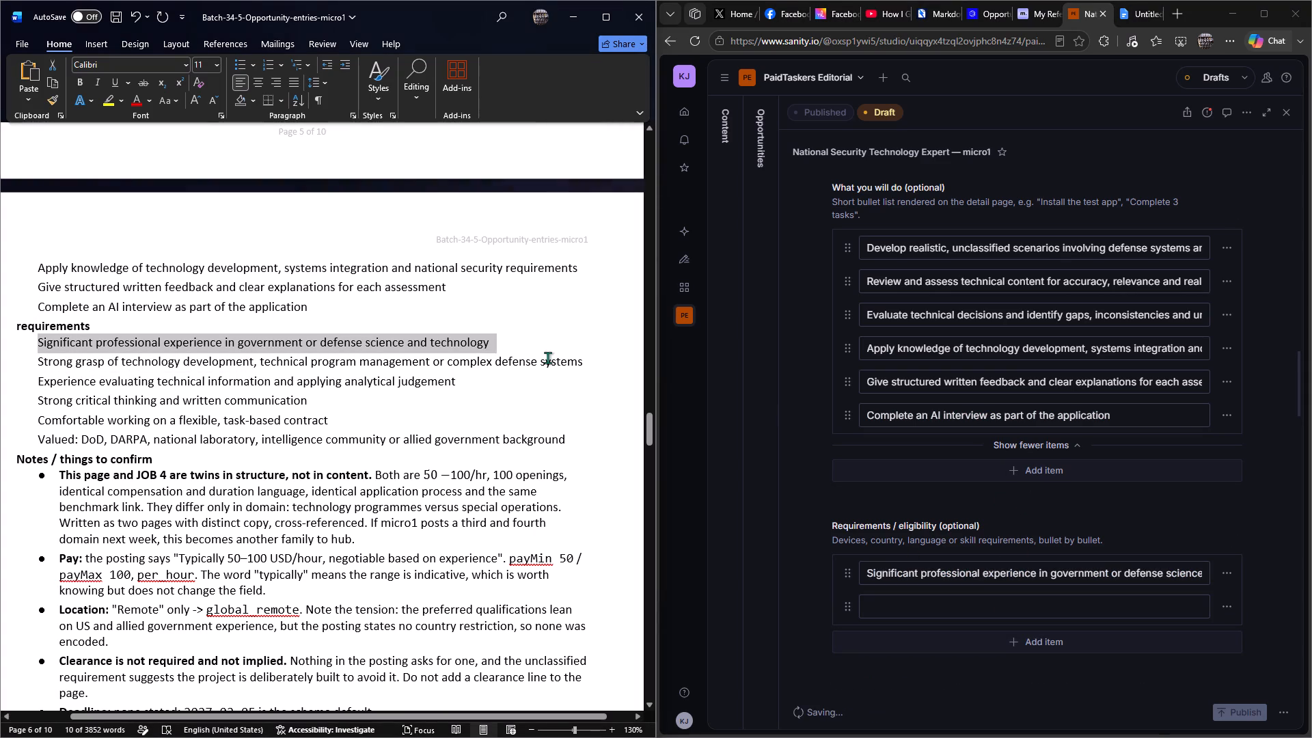
drag(607, 355, 71, 353)
key(ctrl+c)
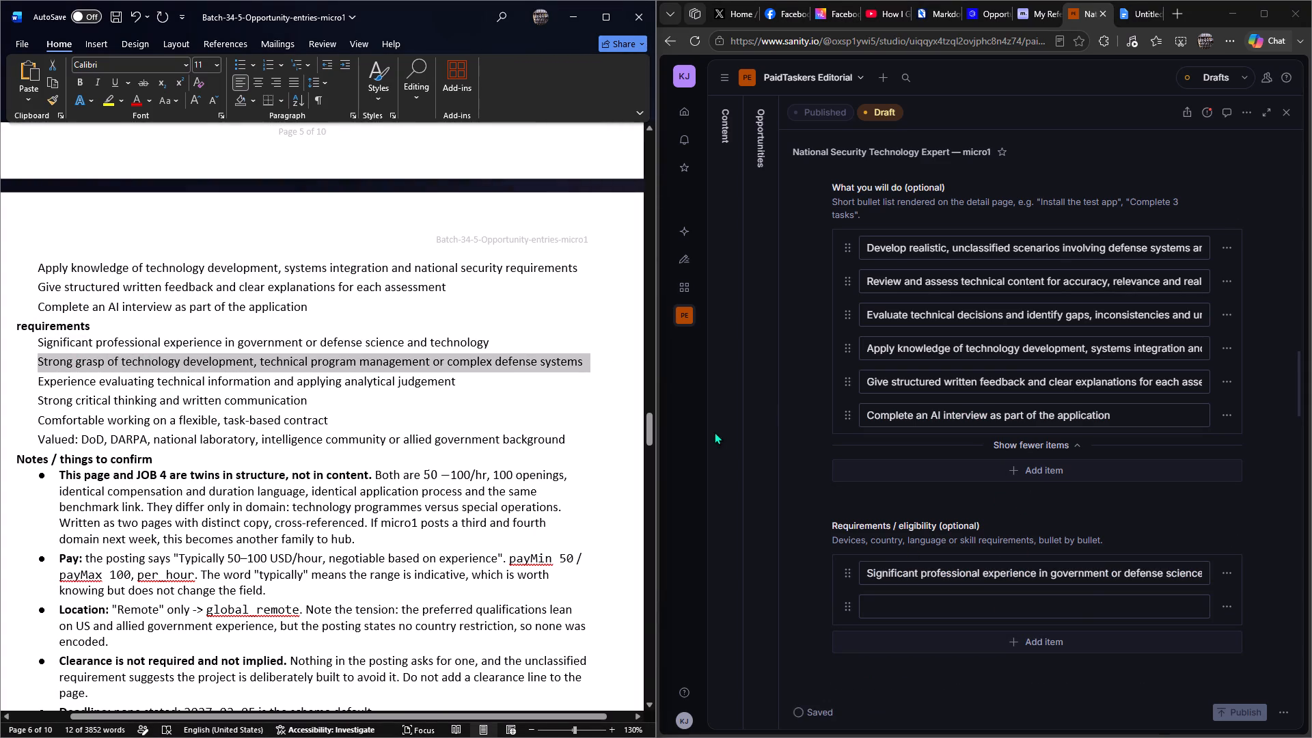
click(1078, 609)
key(ctrl+v)
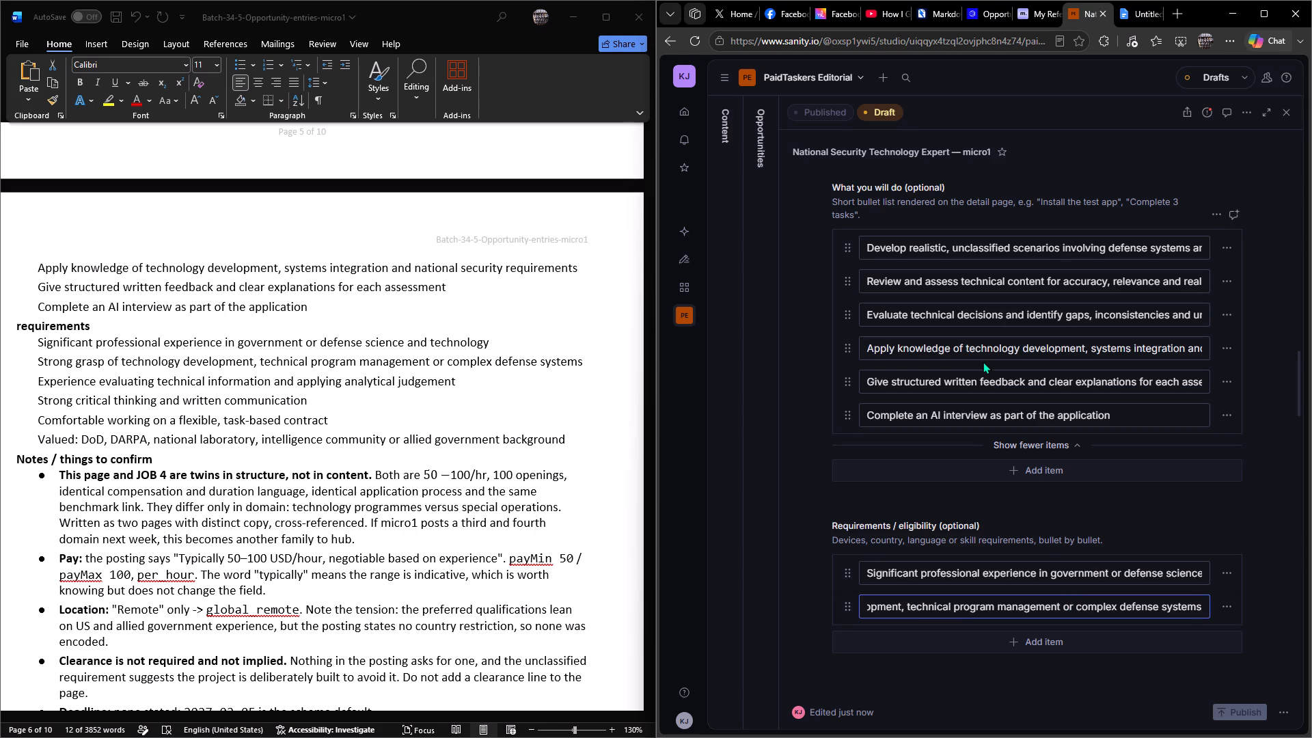
Add a third Requirements item reading "Experience evaluating technical information and applying analytical judgement" from Word.
click(1035, 644)
click(453, 488)
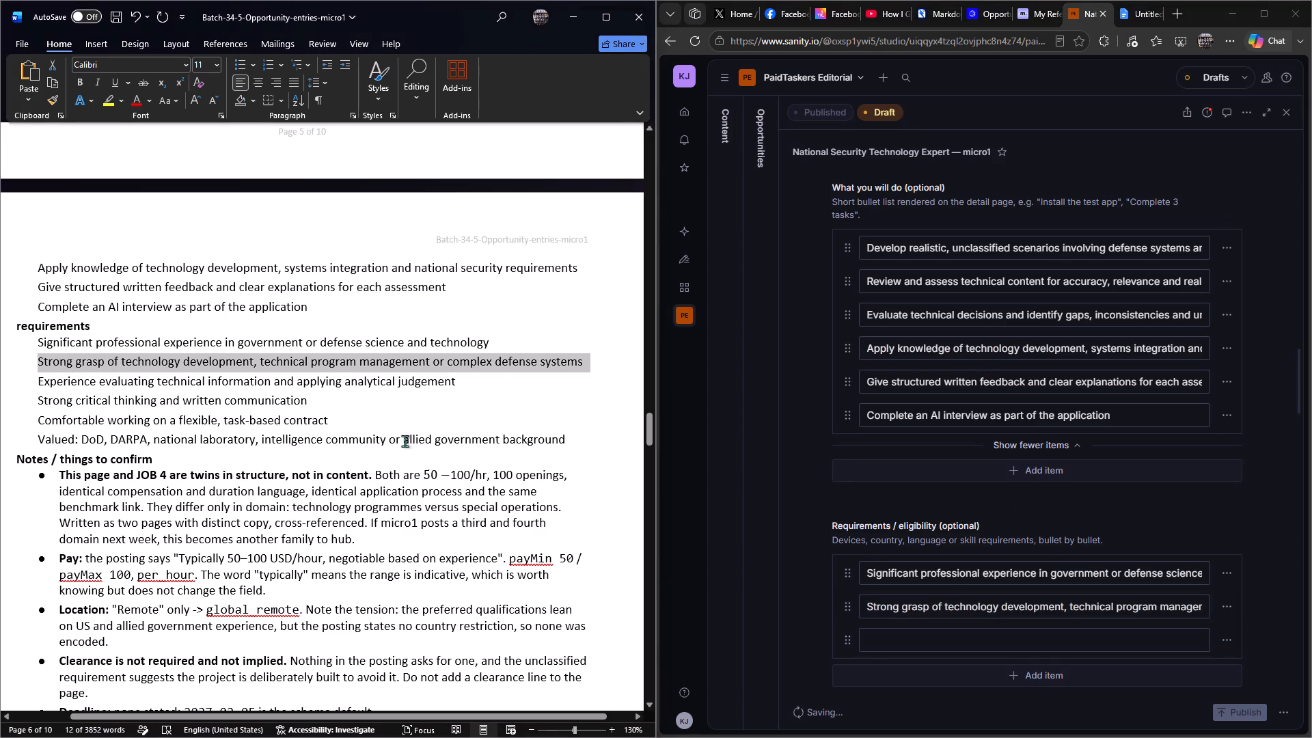
drag(497, 382, 84, 389)
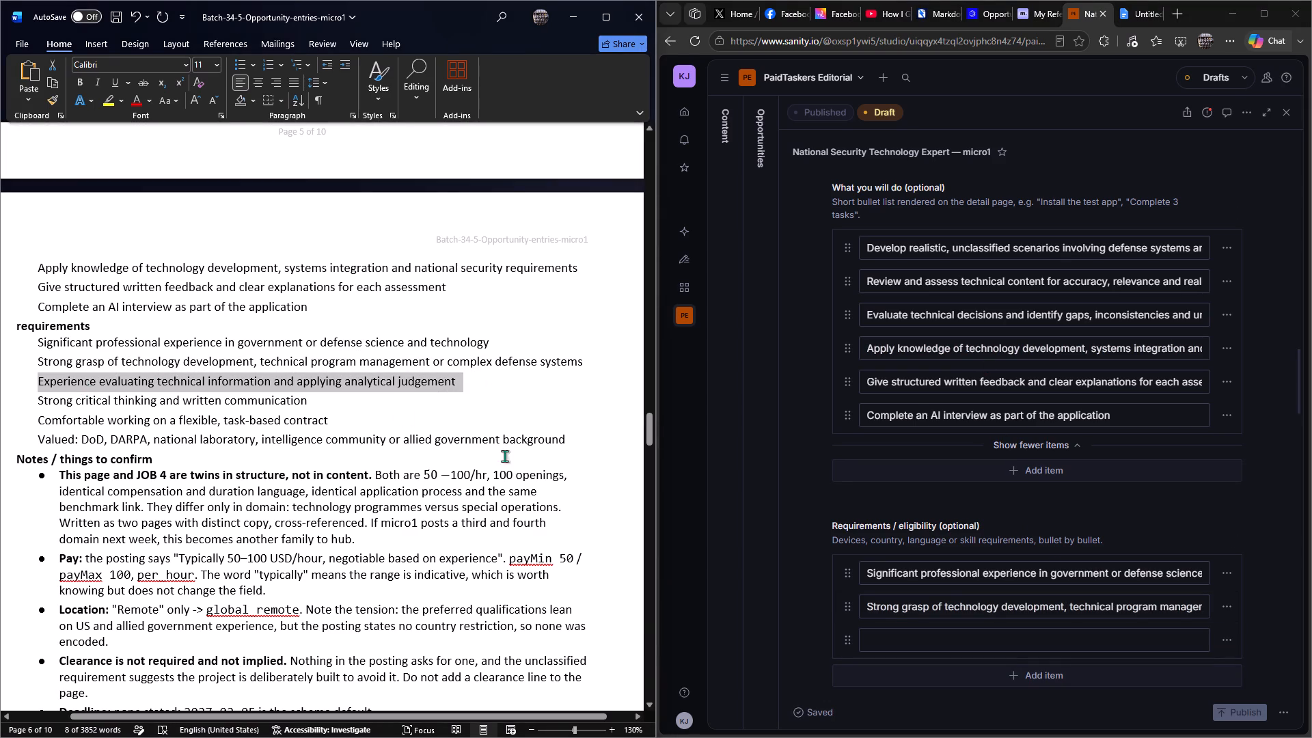
key(ctrl+c)
click(957, 638)
key(ctrl+v)
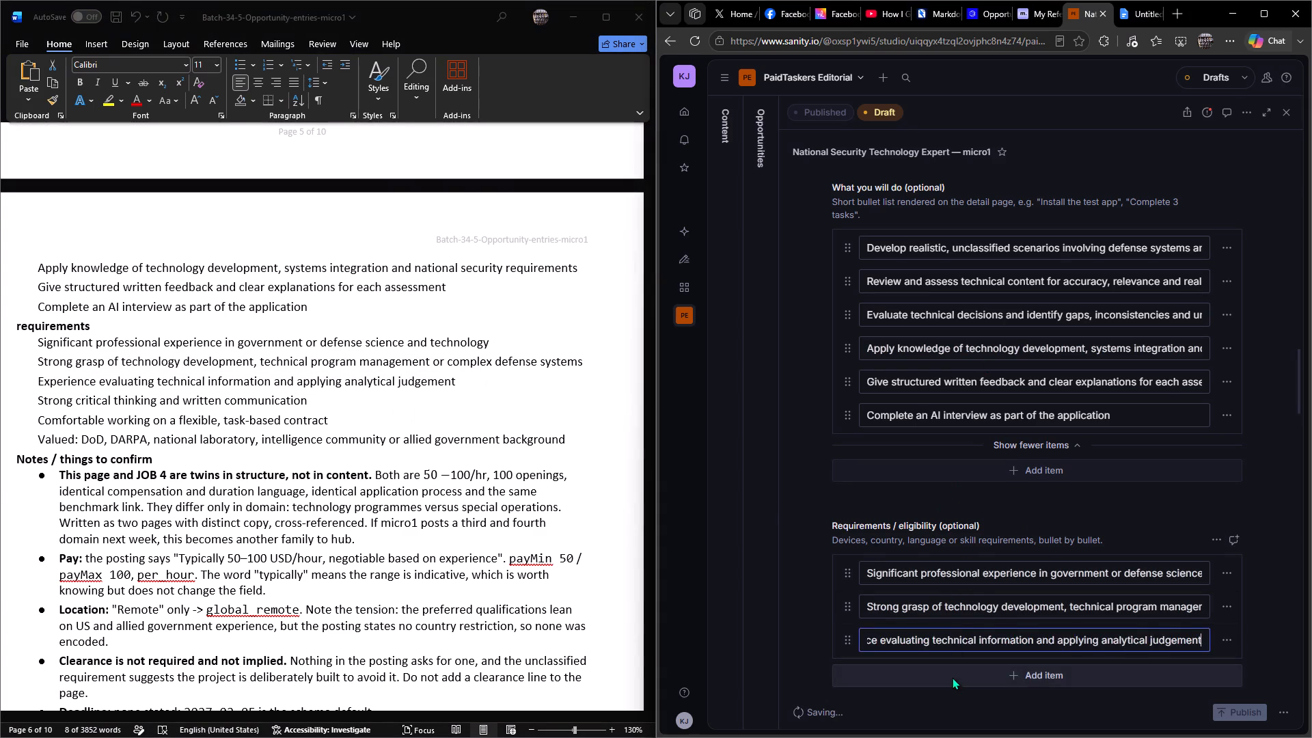
Add a fourth Requirements item reading "Strong critical thinking and written communication" from Word.
click(952, 677)
click(496, 492)
drag(351, 406, 22, 403)
key(ctrl+c)
click(978, 679)
key(ctrl+v)
Add a fifth Requirements item reading "Comfortable working on a flexible, task-based contract" from Word.
scroll(997, 555, down, 2)
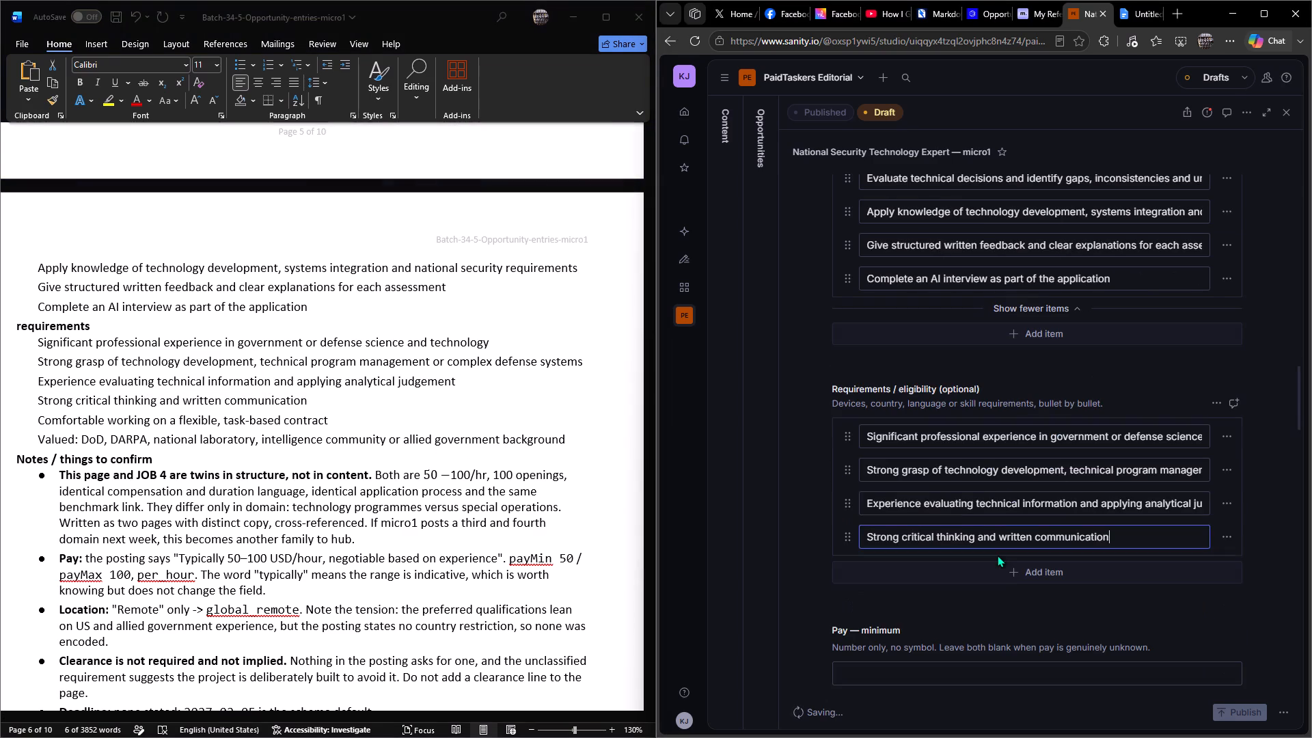
click(1009, 572)
click(291, 400)
drag(345, 416, 85, 416)
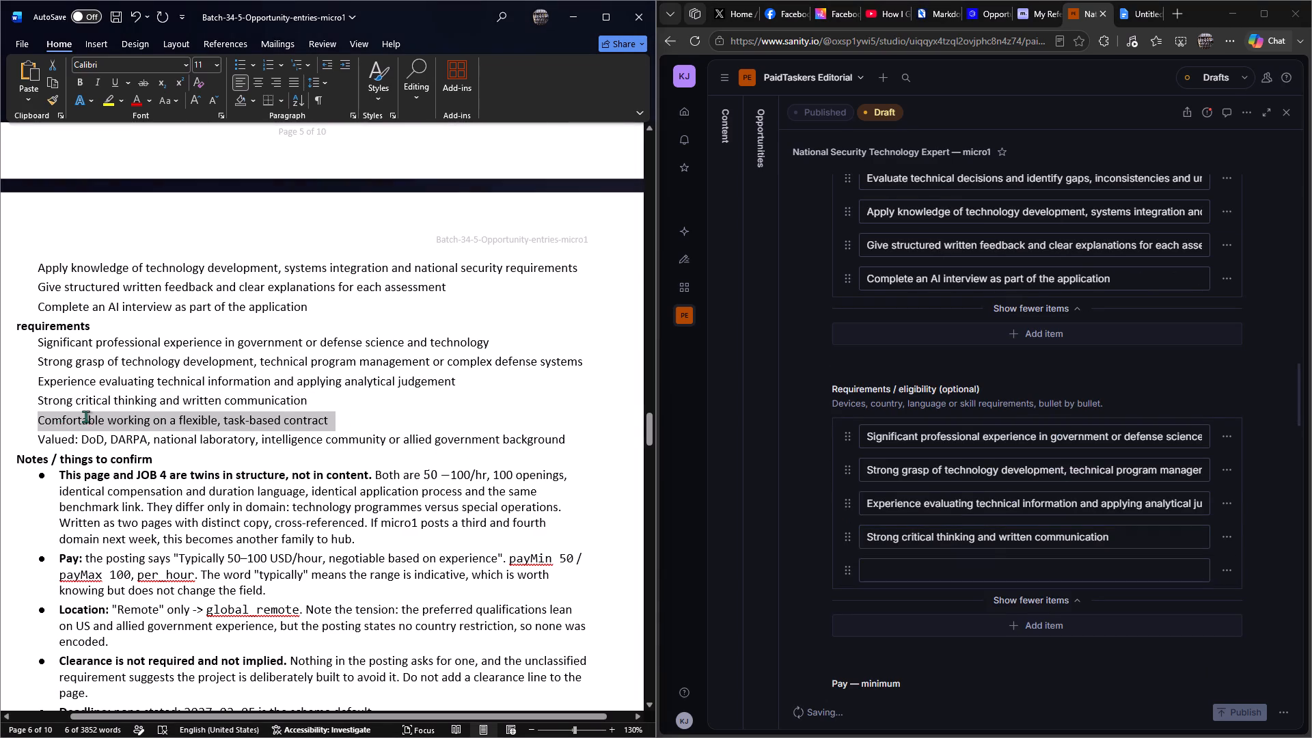
drag(85, 416, 60, 416)
key(ctrl+c)
click(922, 565)
key(ctrl+v)
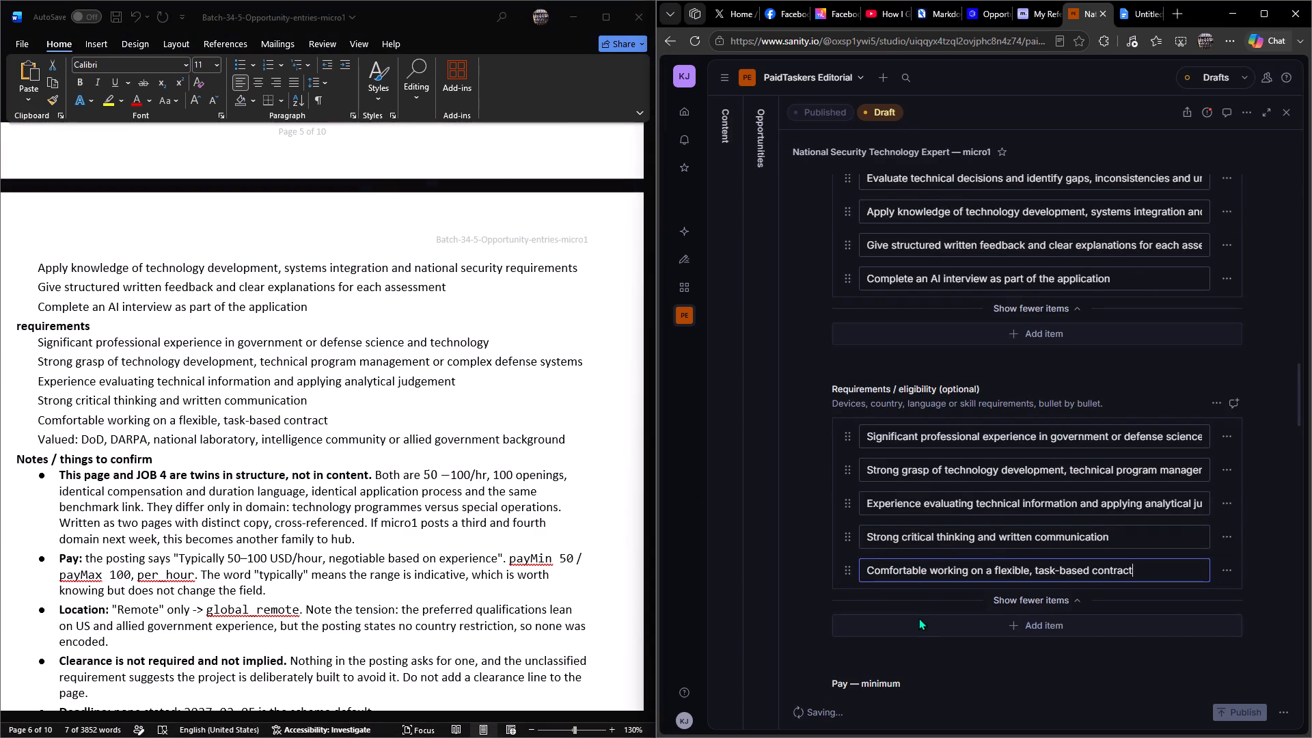
Add a sixth Requirements item reading "Valued: DoD, DARPA, national laboratory, intelligence community or allied government background" from Word.
click(918, 618)
click(312, 498)
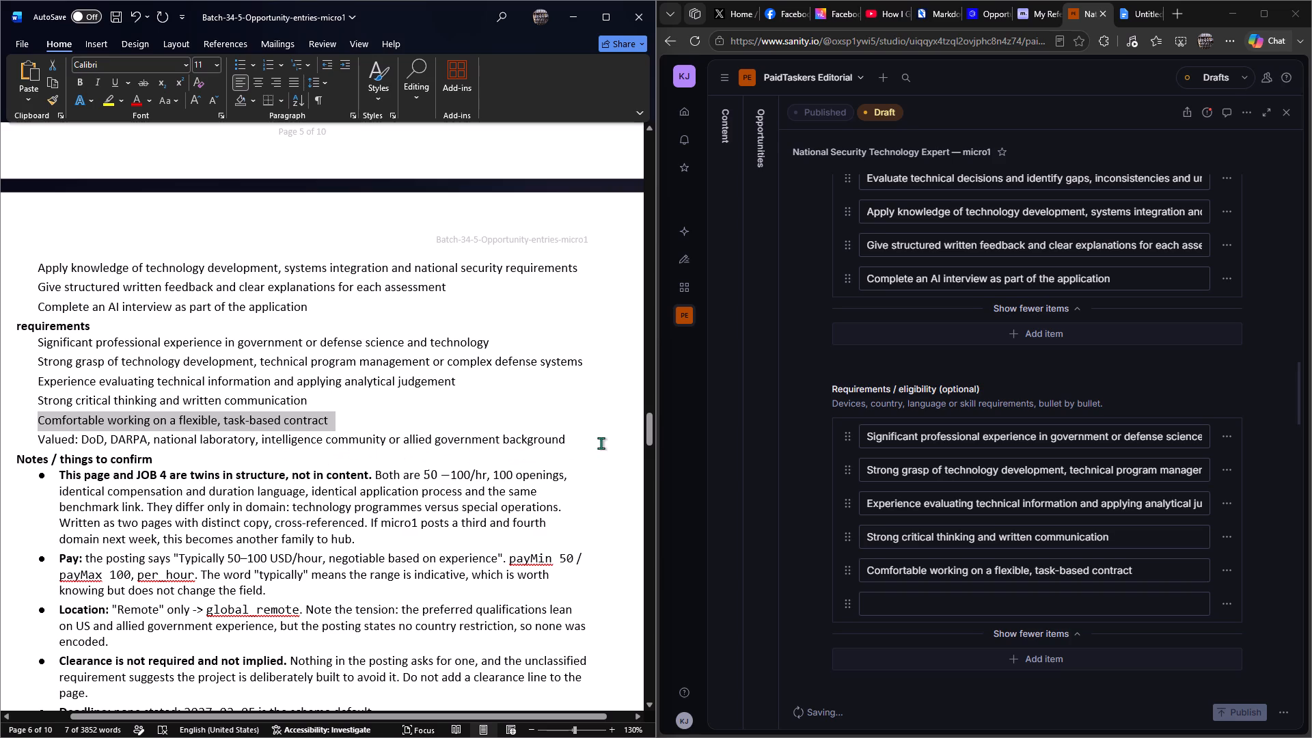
drag(603, 441, 21, 443)
key(ctrl+c)
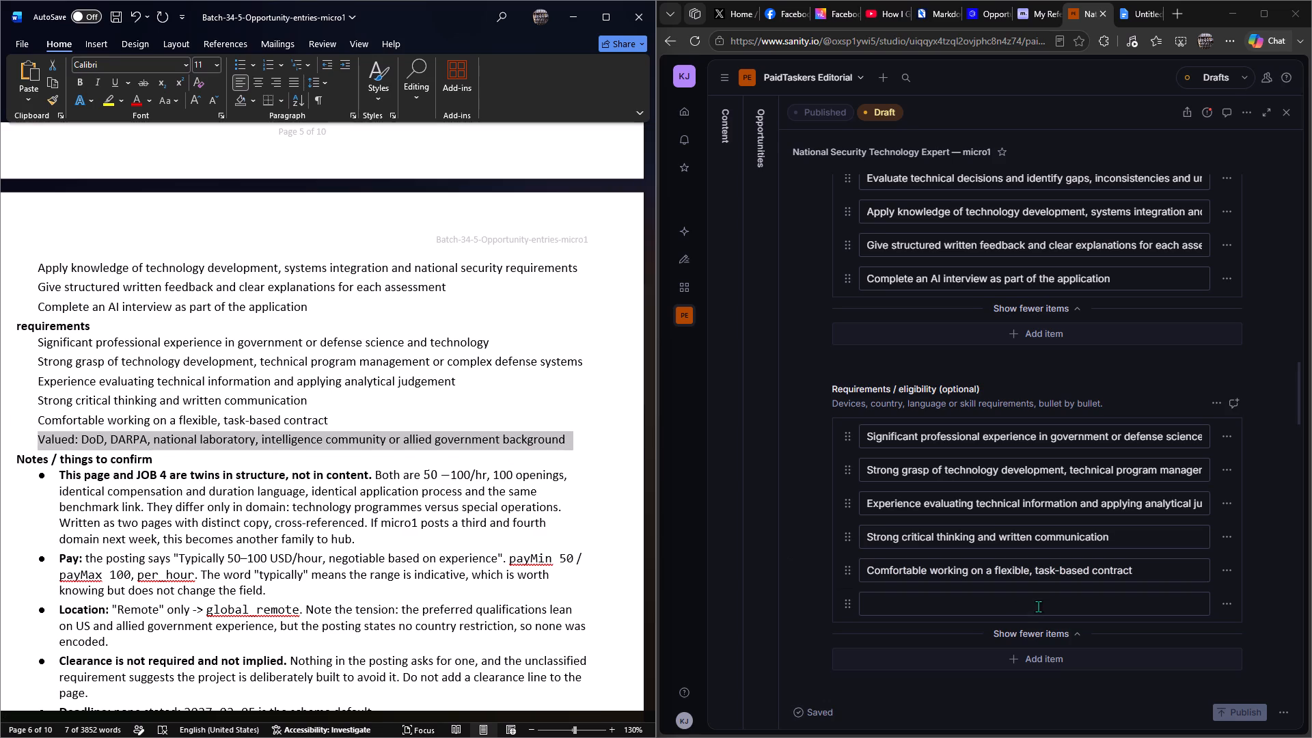
click(1038, 606)
key(ctrl+v)
scroll(1038, 606, down, 2)
click(815, 505)
Set the minimum pay to 50 and the maximum pay to 100, following payMin and payMax in the Word document.
scroll(815, 505, down, 2)
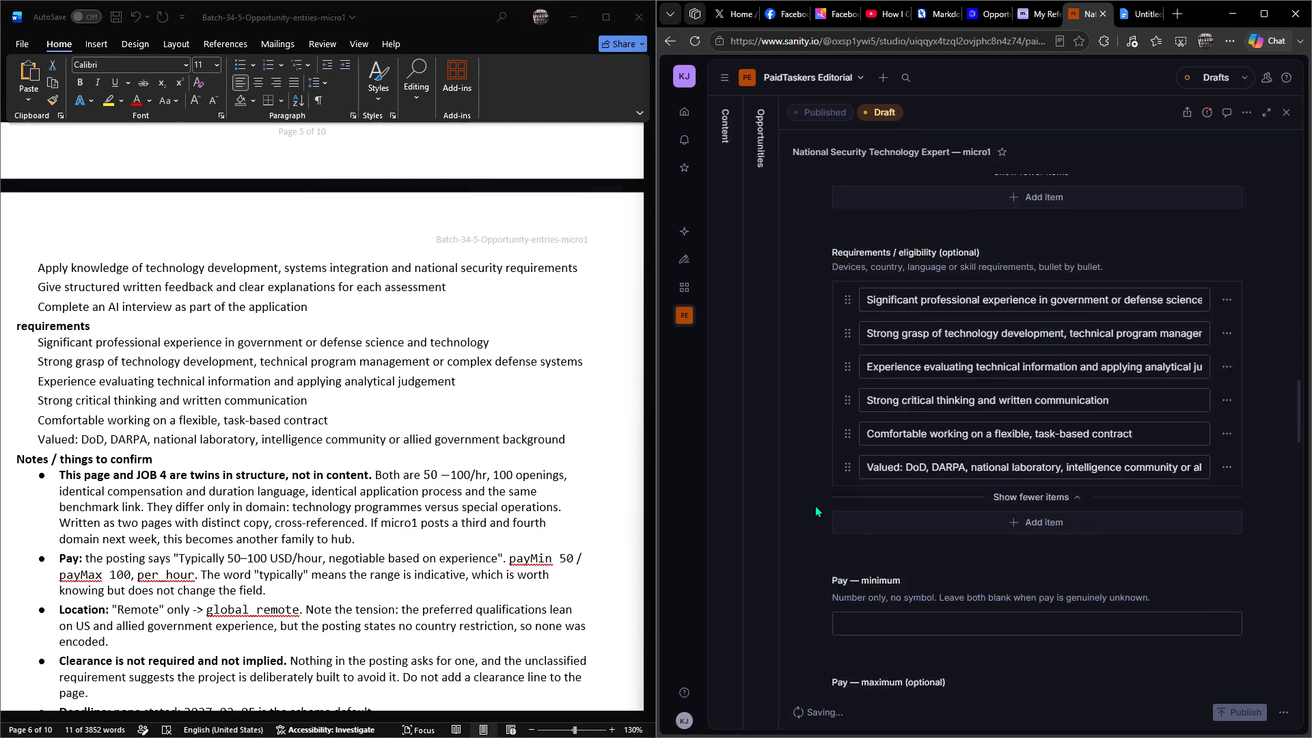
scroll(815, 505, down, 3)
scroll(328, 402, down, 6)
scroll(328, 402, up, 15)
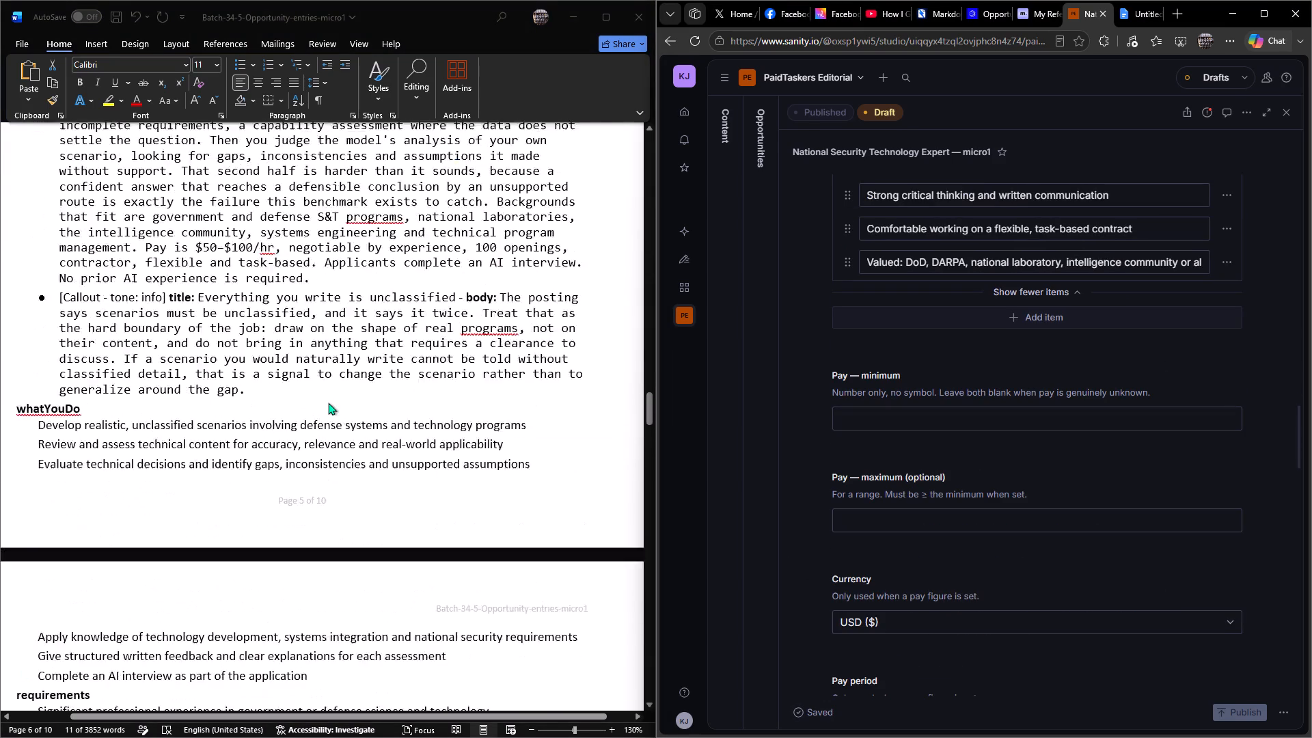
scroll(328, 402, up, 12)
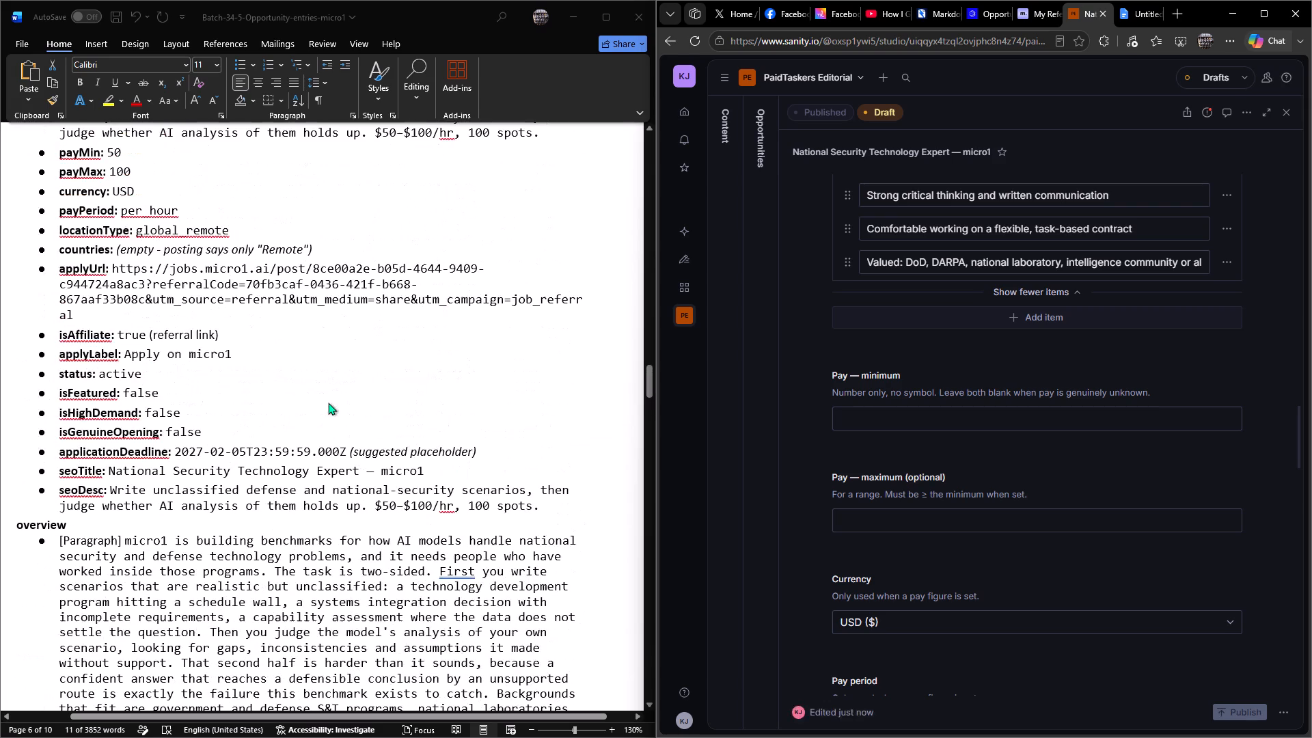
click(1078, 420)
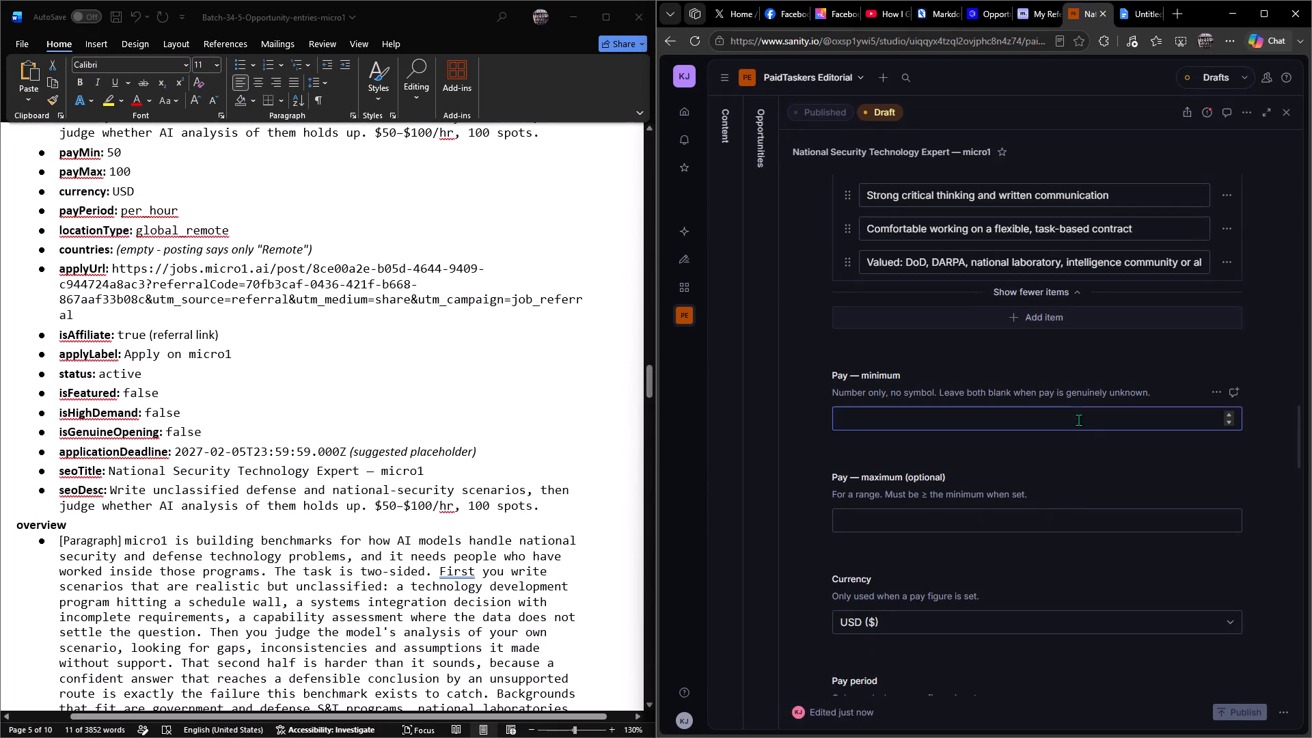
text(50)
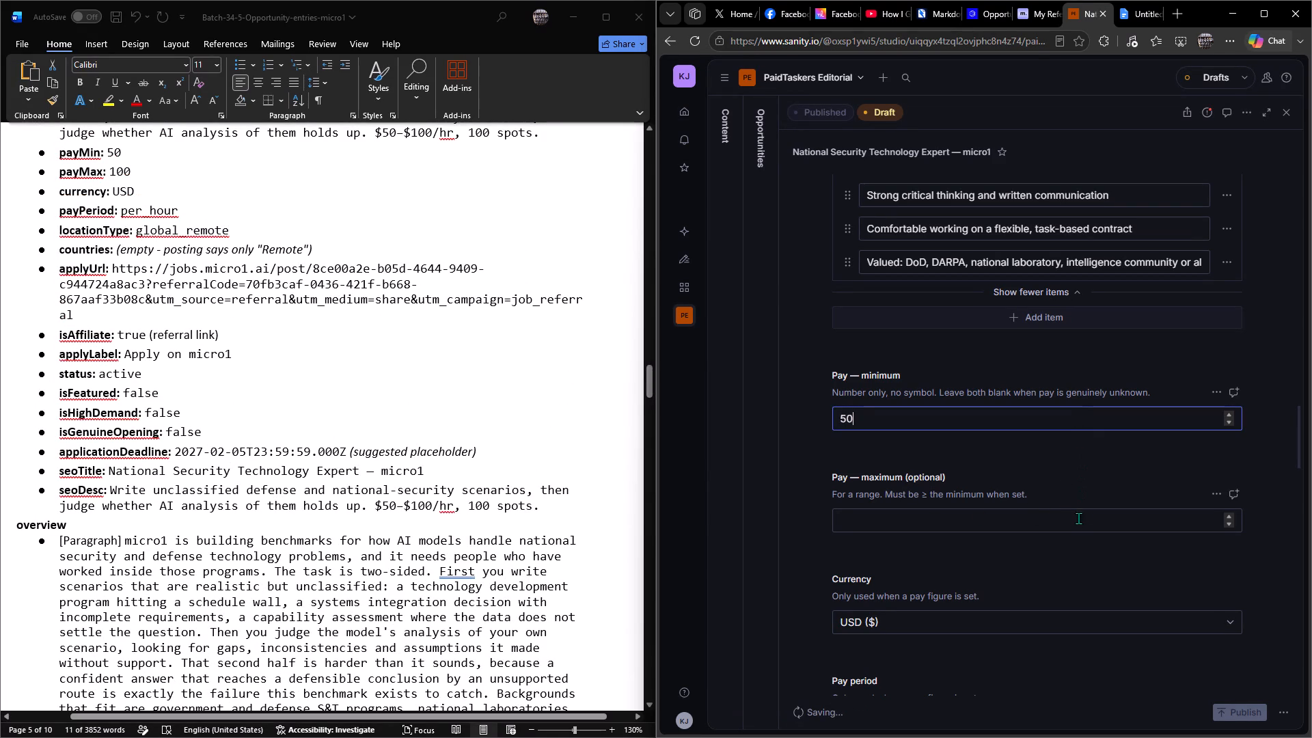
click(1077, 523)
text(100)
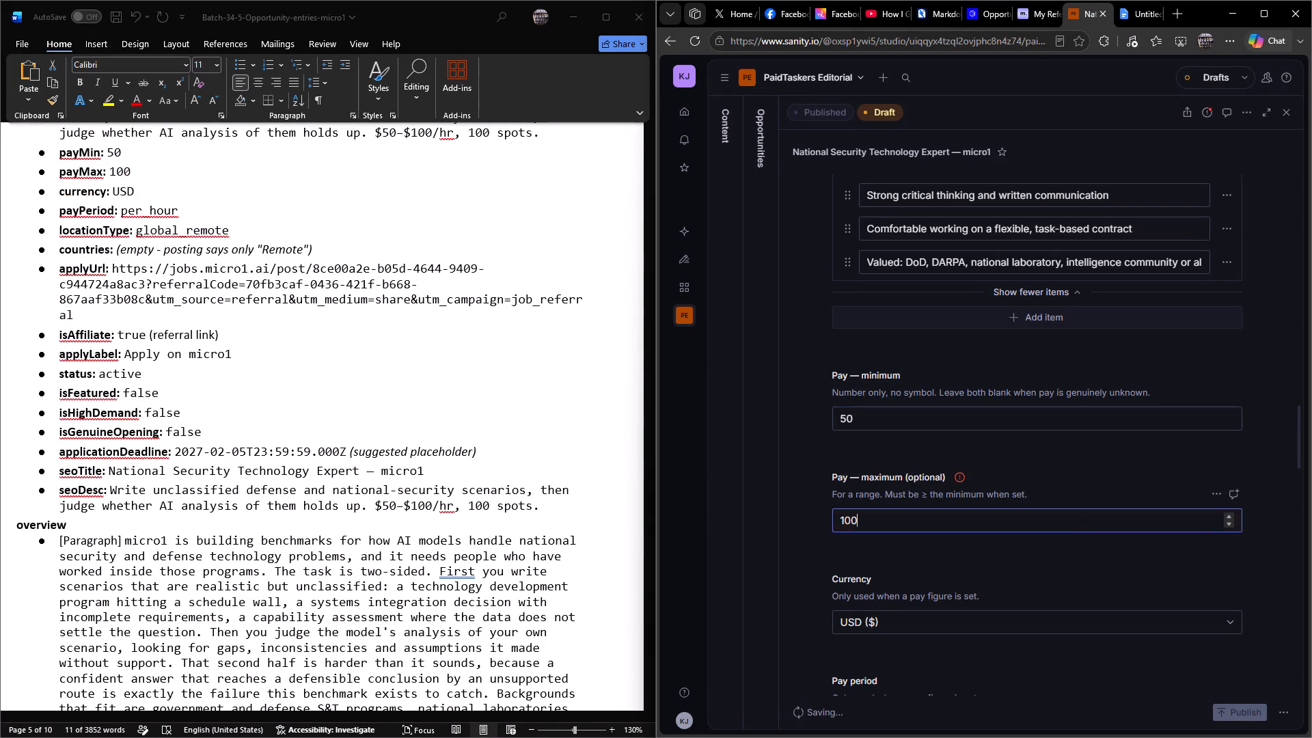
Set the pay period to Per hour.
scroll(1077, 523, down, 2)
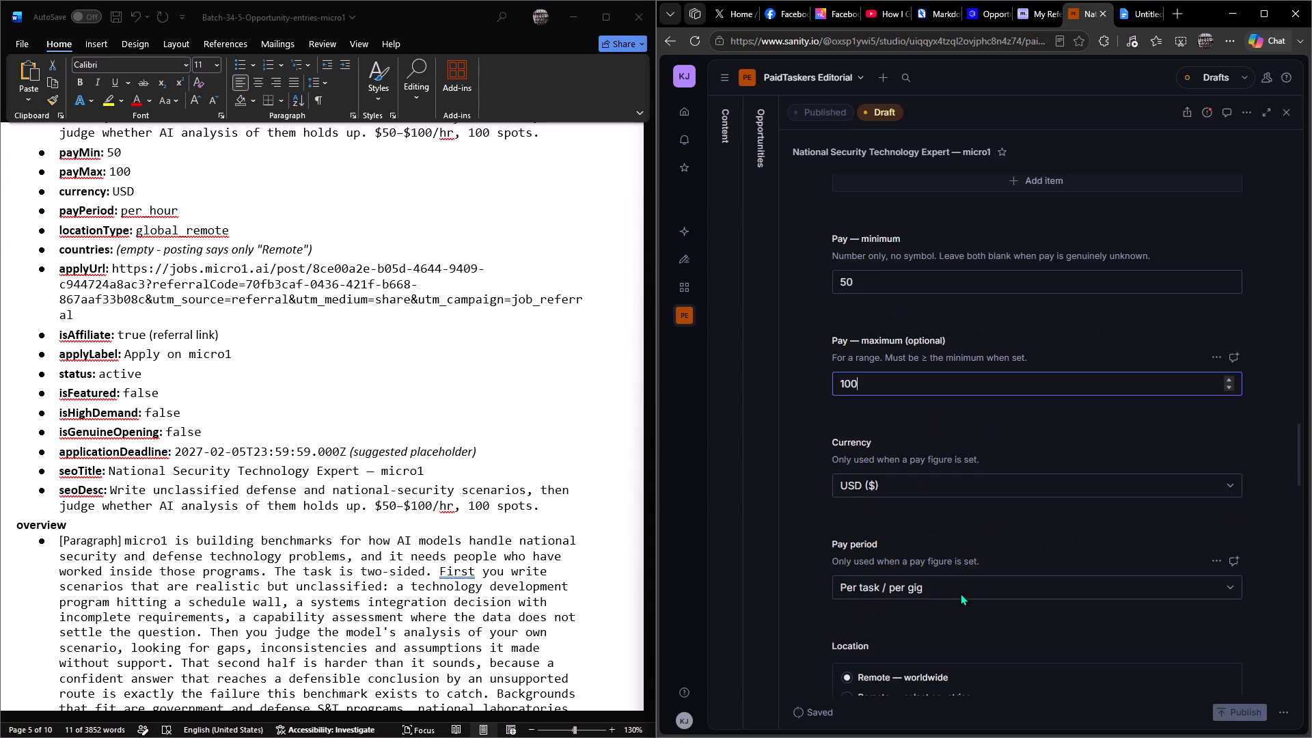
click(960, 593)
click(940, 653)
scroll(959, 585, down, 3)
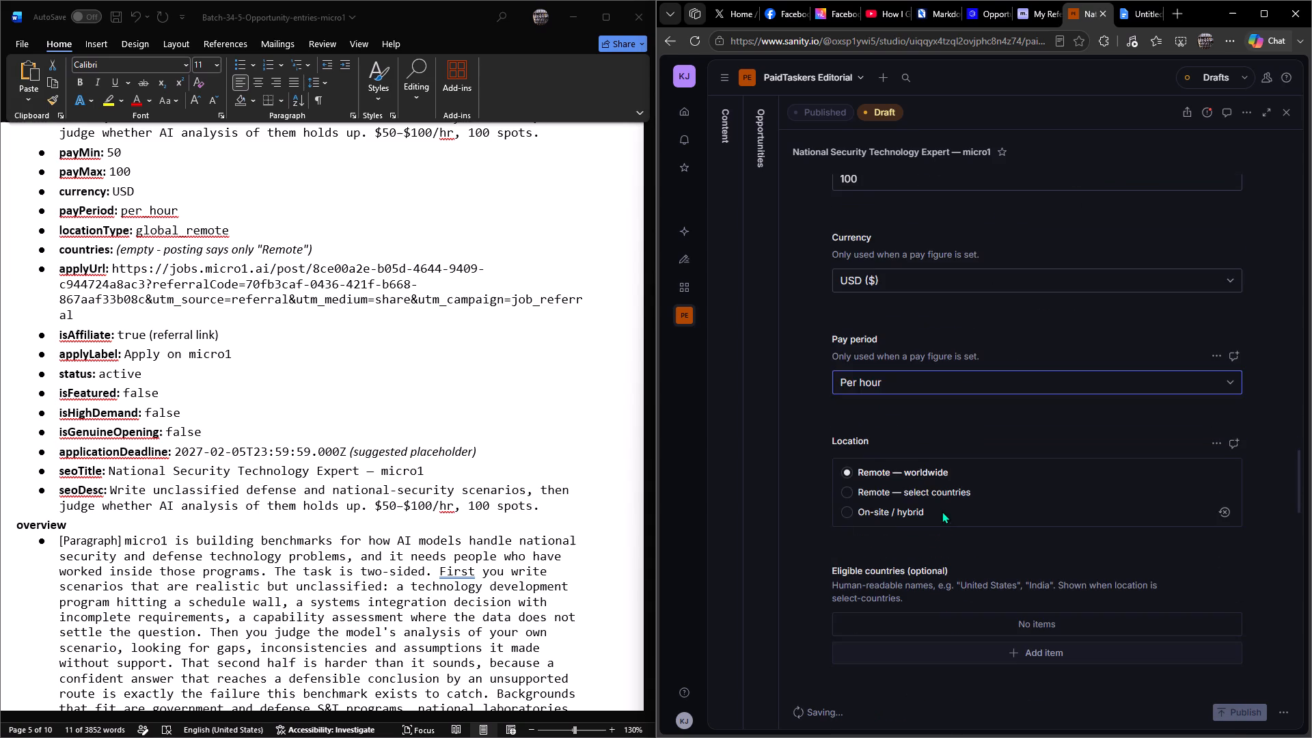
Fill the Apply URL with the National Security Technology Expert job's applyUrl link from Word.
scroll(942, 506, down, 4)
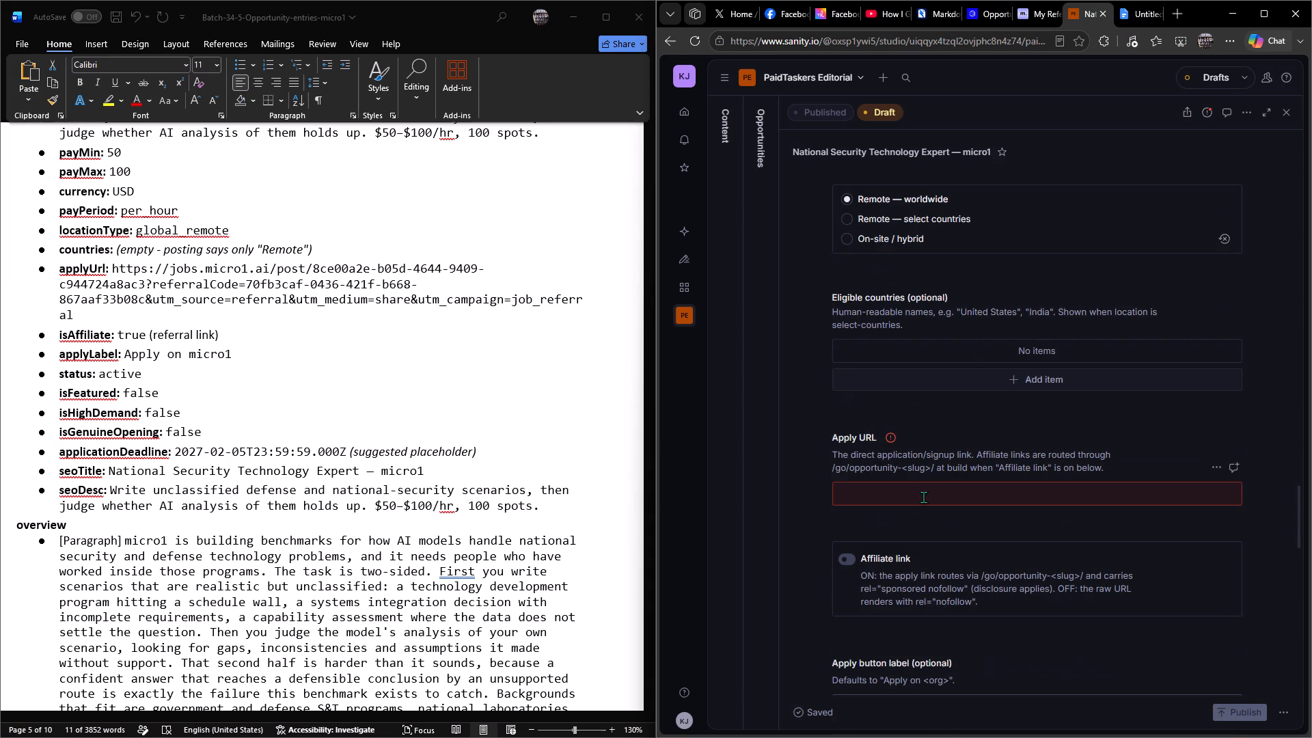
click(890, 496)
click(245, 353)
click(90, 310)
drag(94, 313, 95, 306)
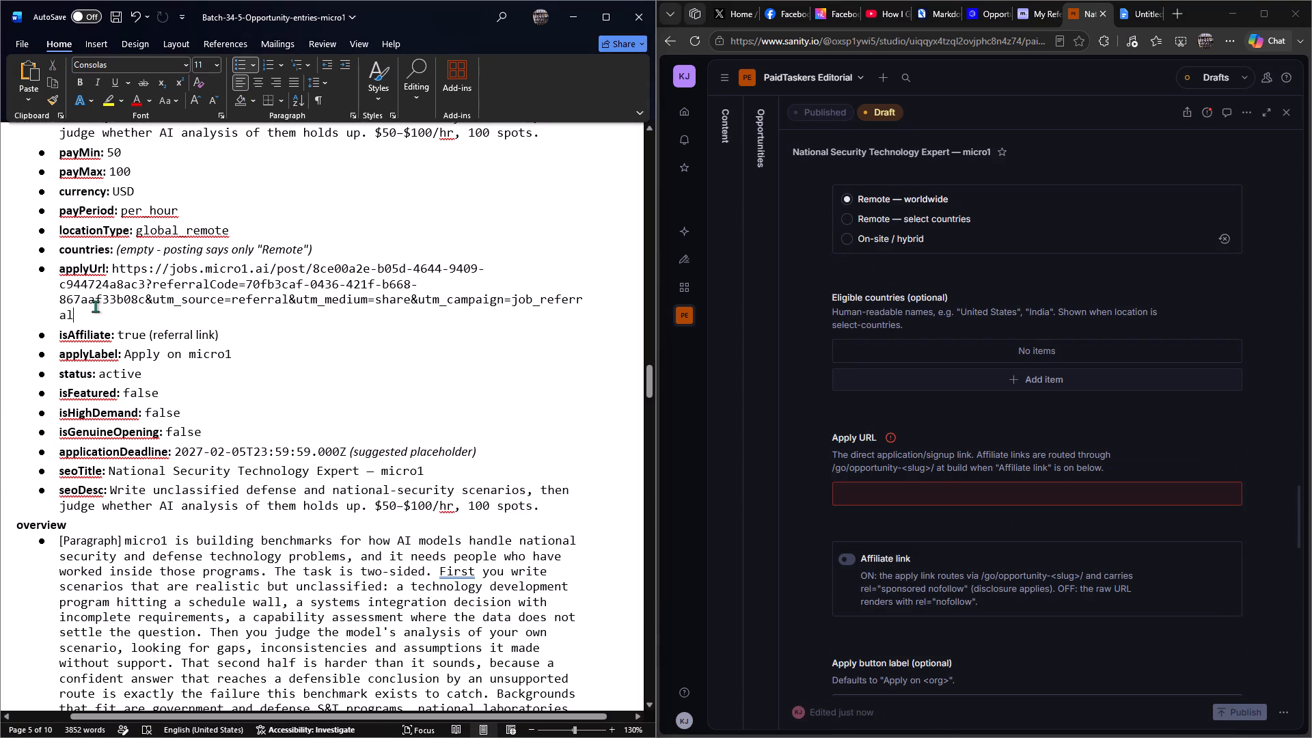
drag(95, 306, 111, 270)
key(ctrl+c)
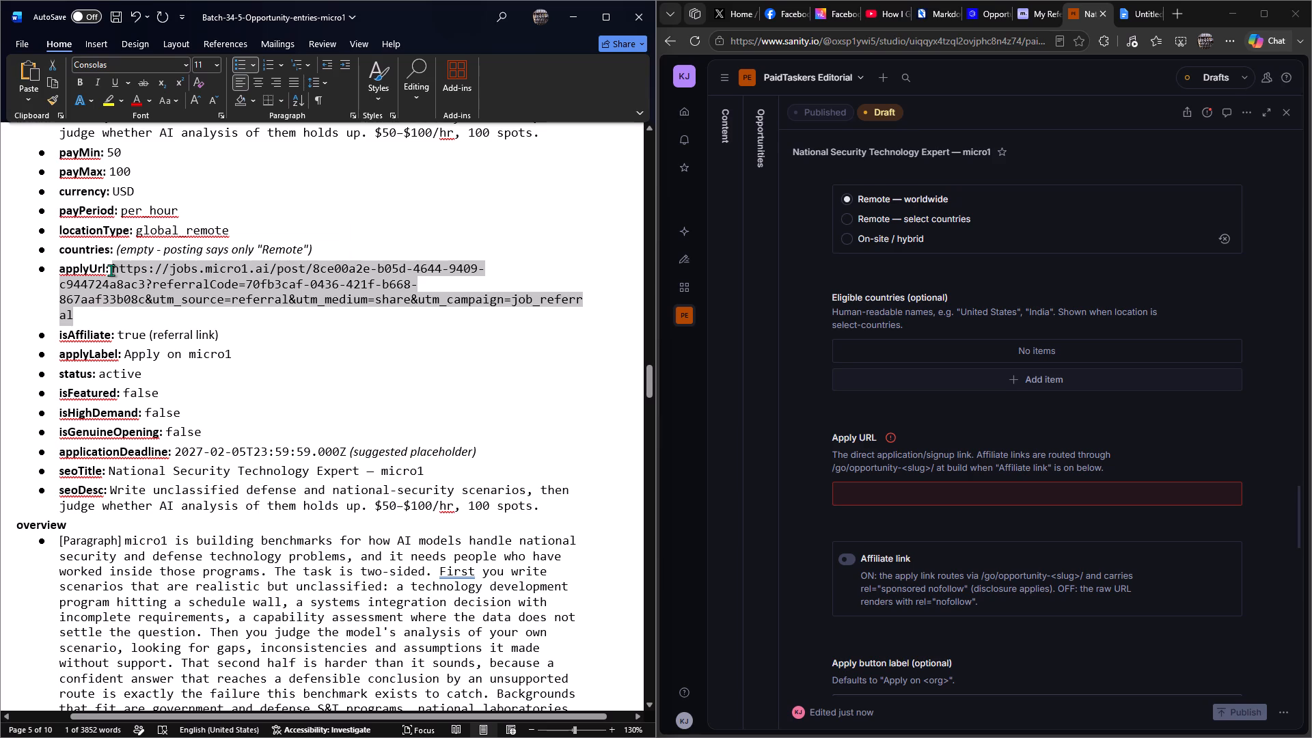
click(1046, 490)
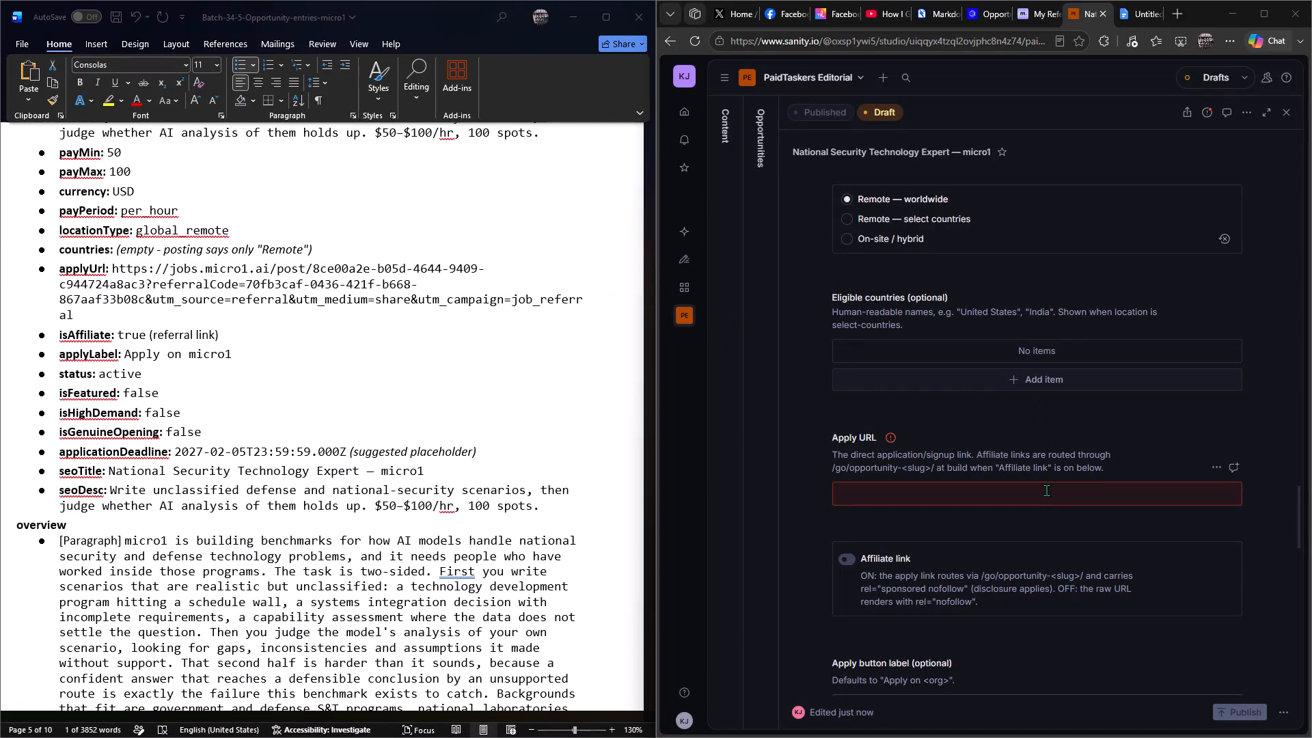
key(ctrl+v)
Turn on the Affiliate link option for this opportunity.
scroll(1041, 506, down, 3)
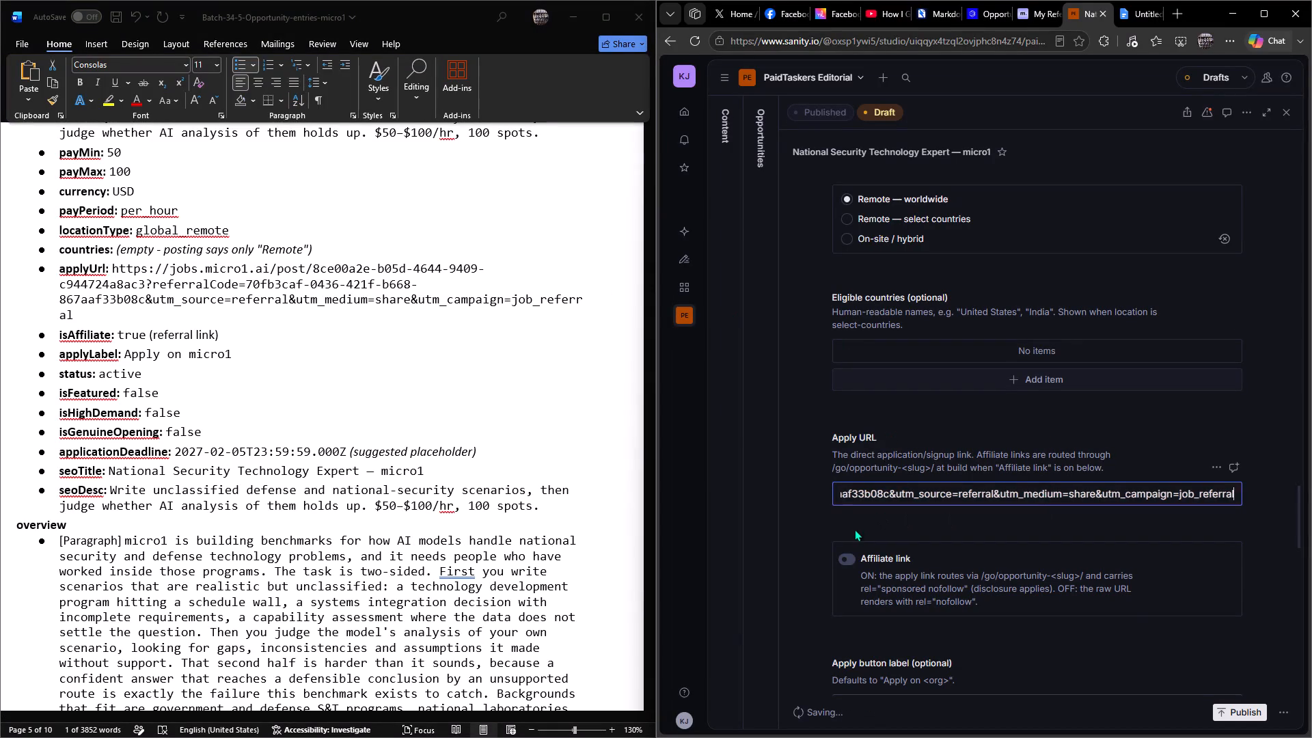
click(849, 552)
click(849, 555)
click(811, 495)
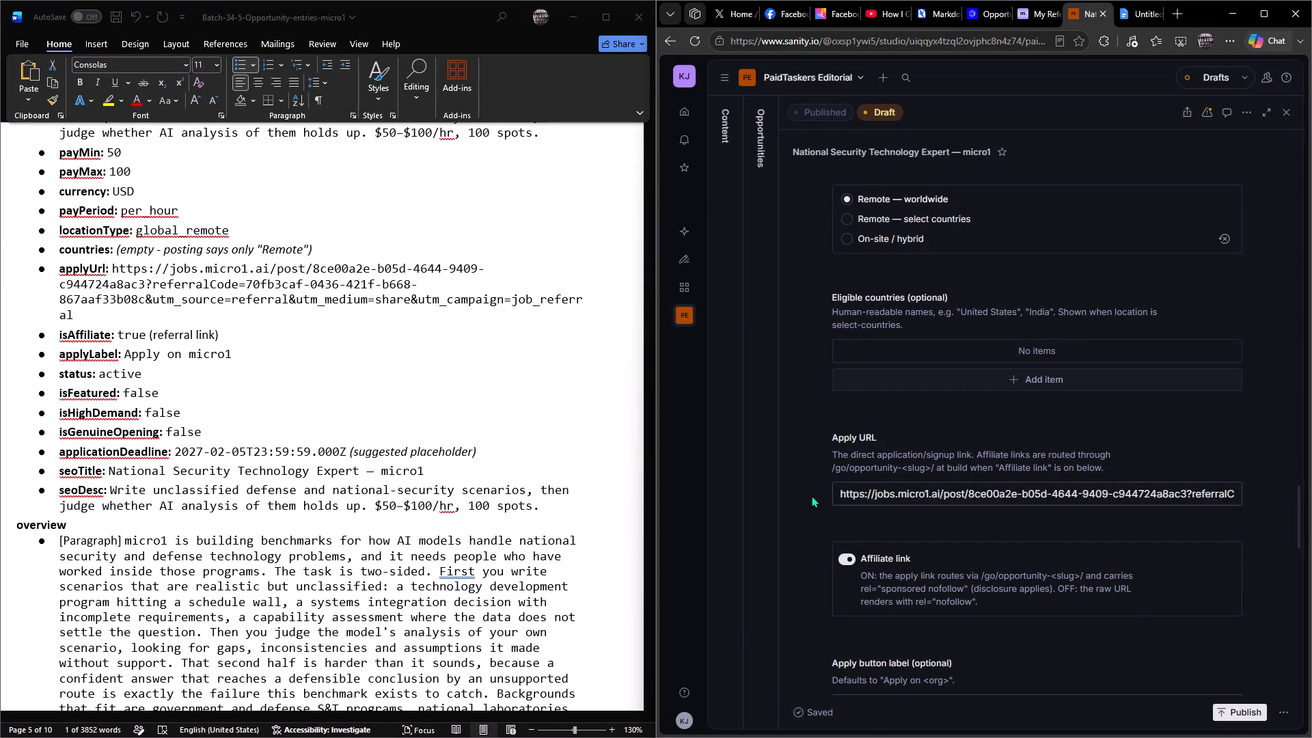
Set the application deadline to January 31, 2027.
scroll(811, 495, down, 2)
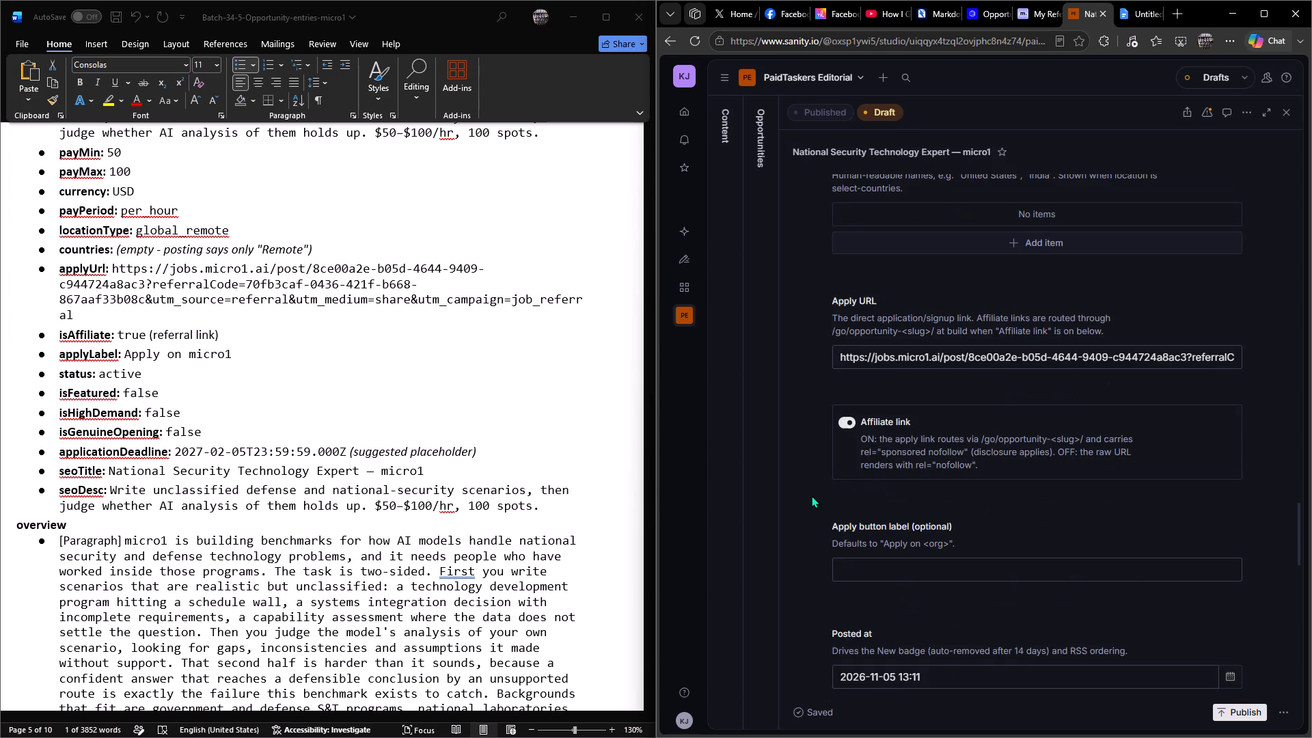
scroll(811, 495, down, 2)
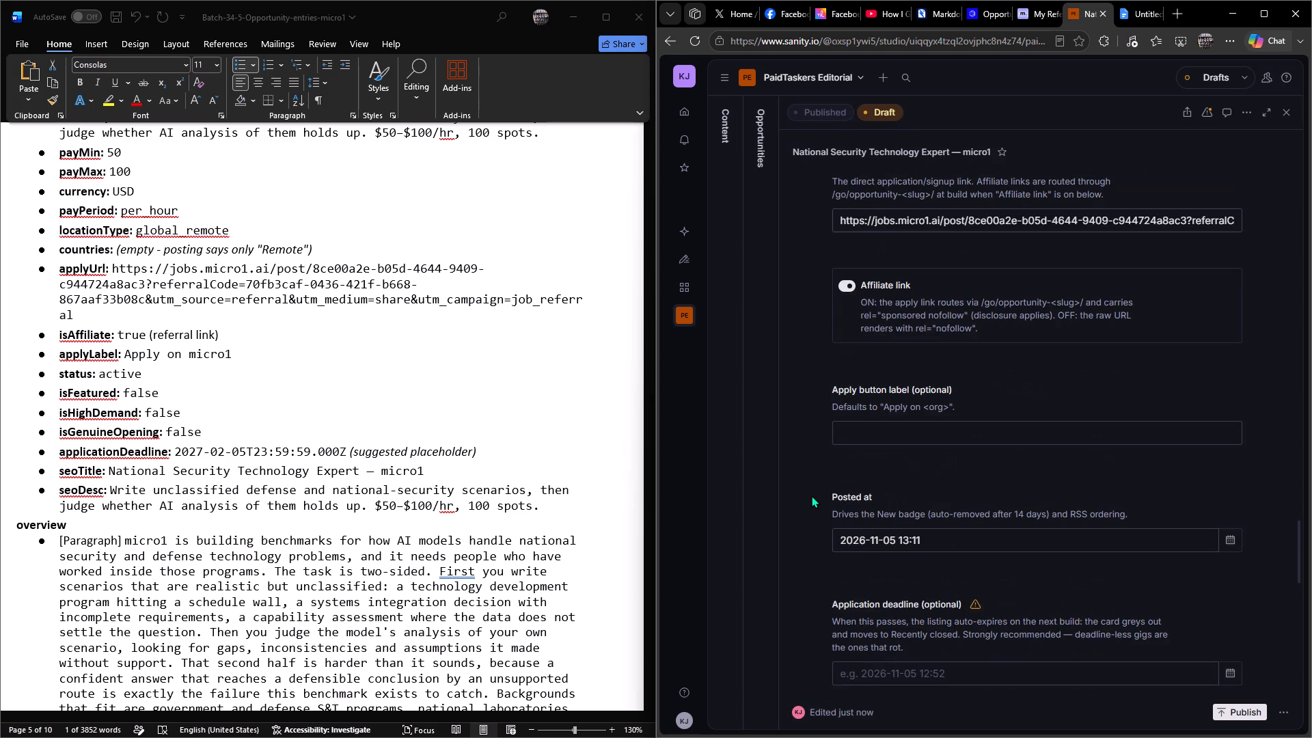
click(875, 435)
scroll(1056, 498, down, 2)
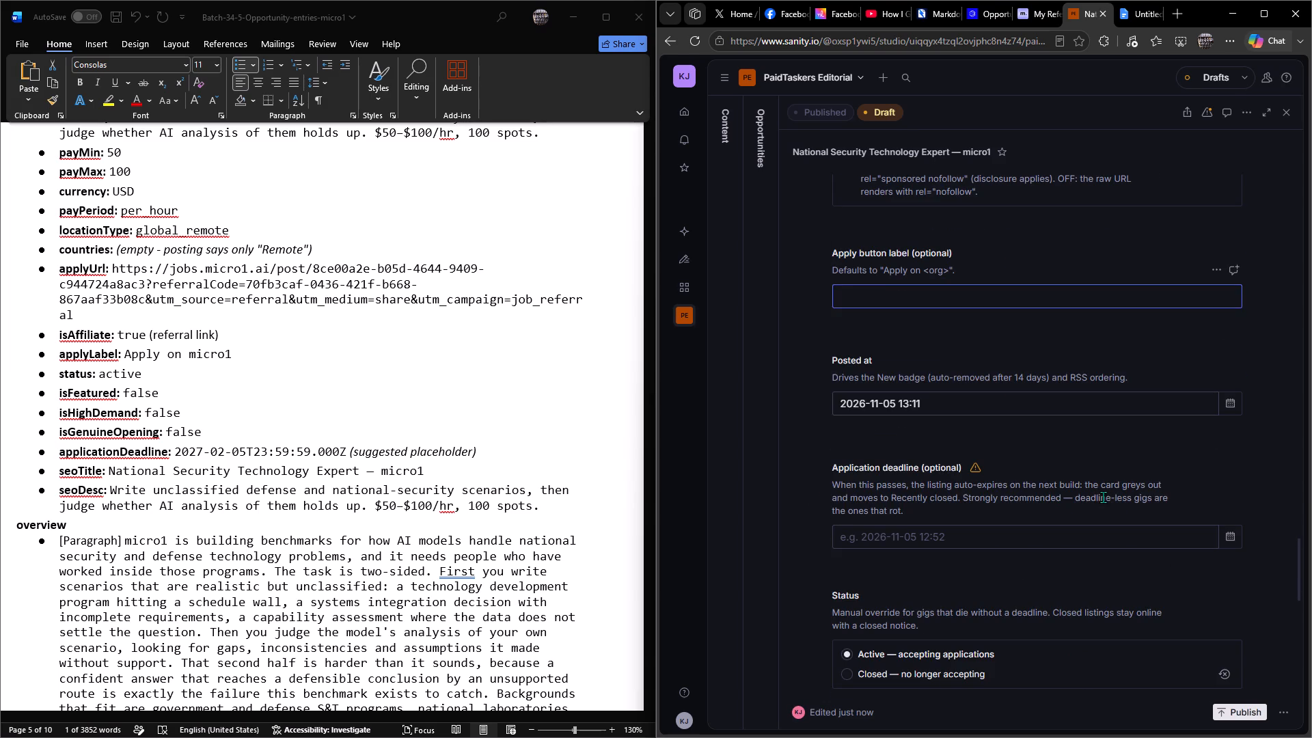
click(1231, 532)
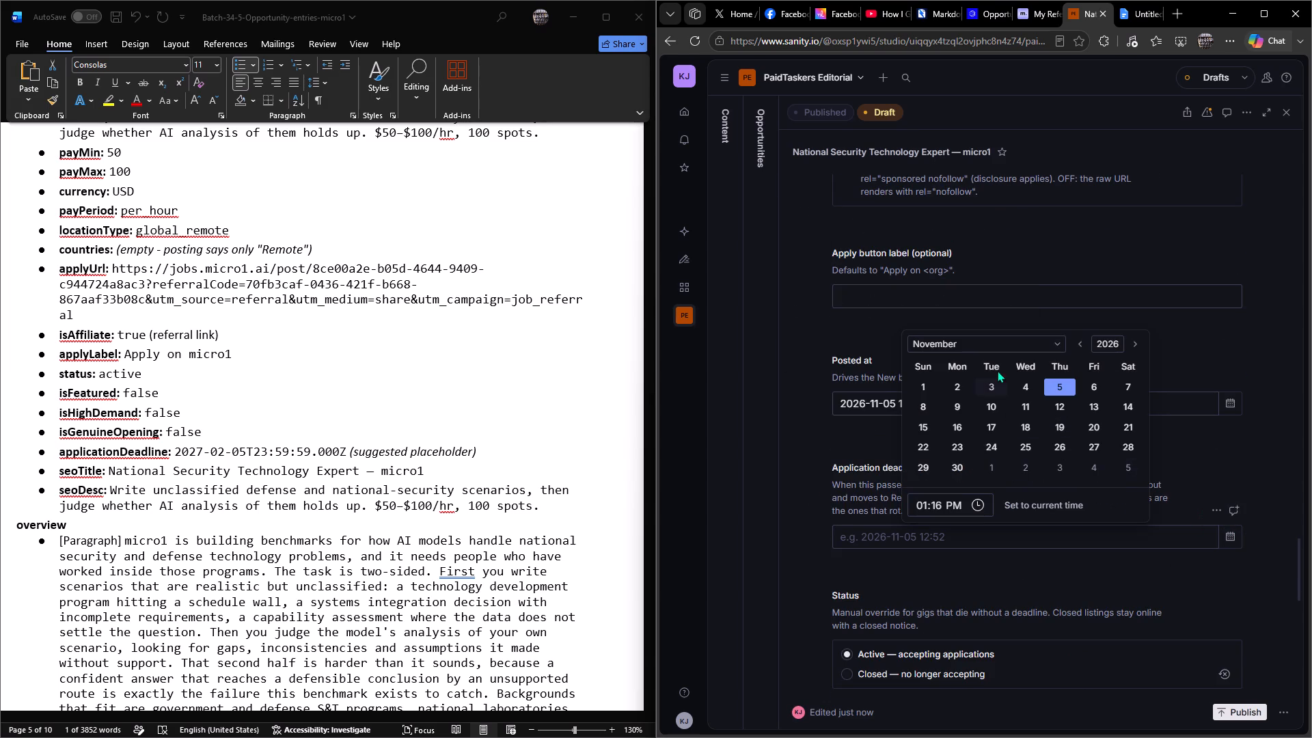
click(1132, 339)
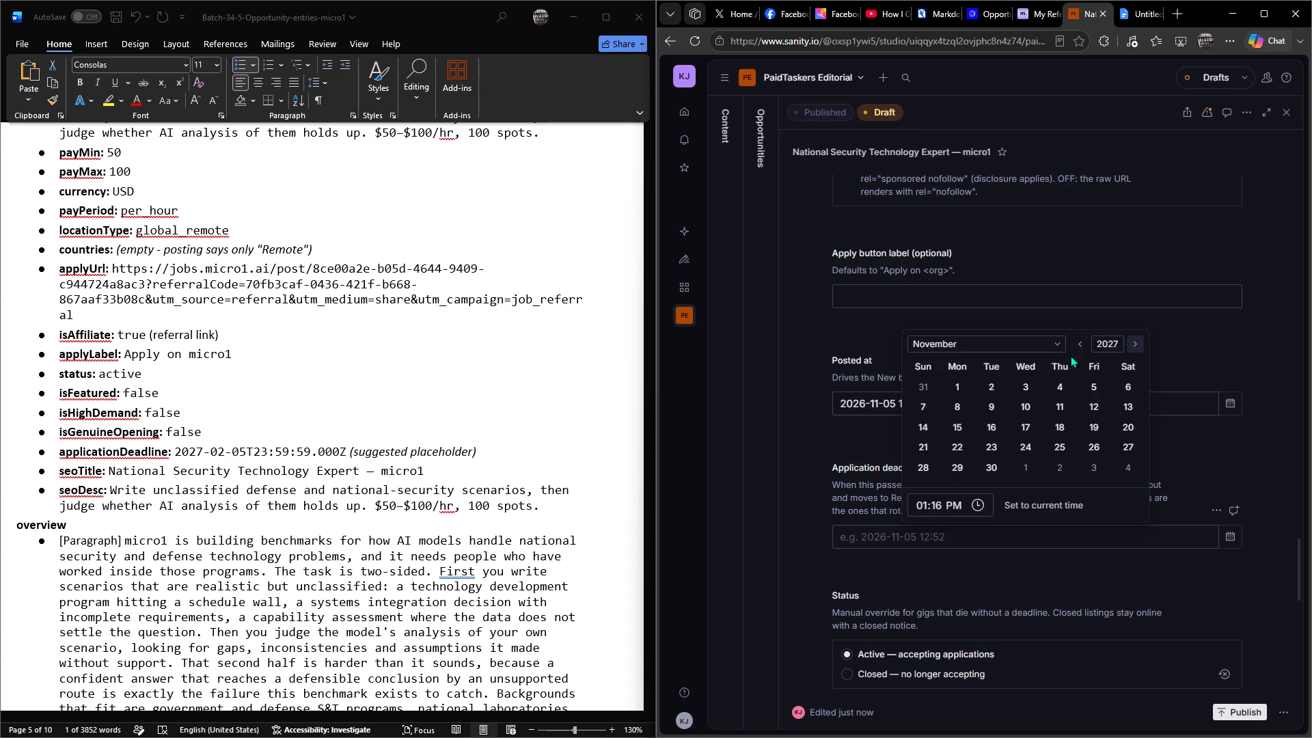
click(1013, 347)
click(998, 366)
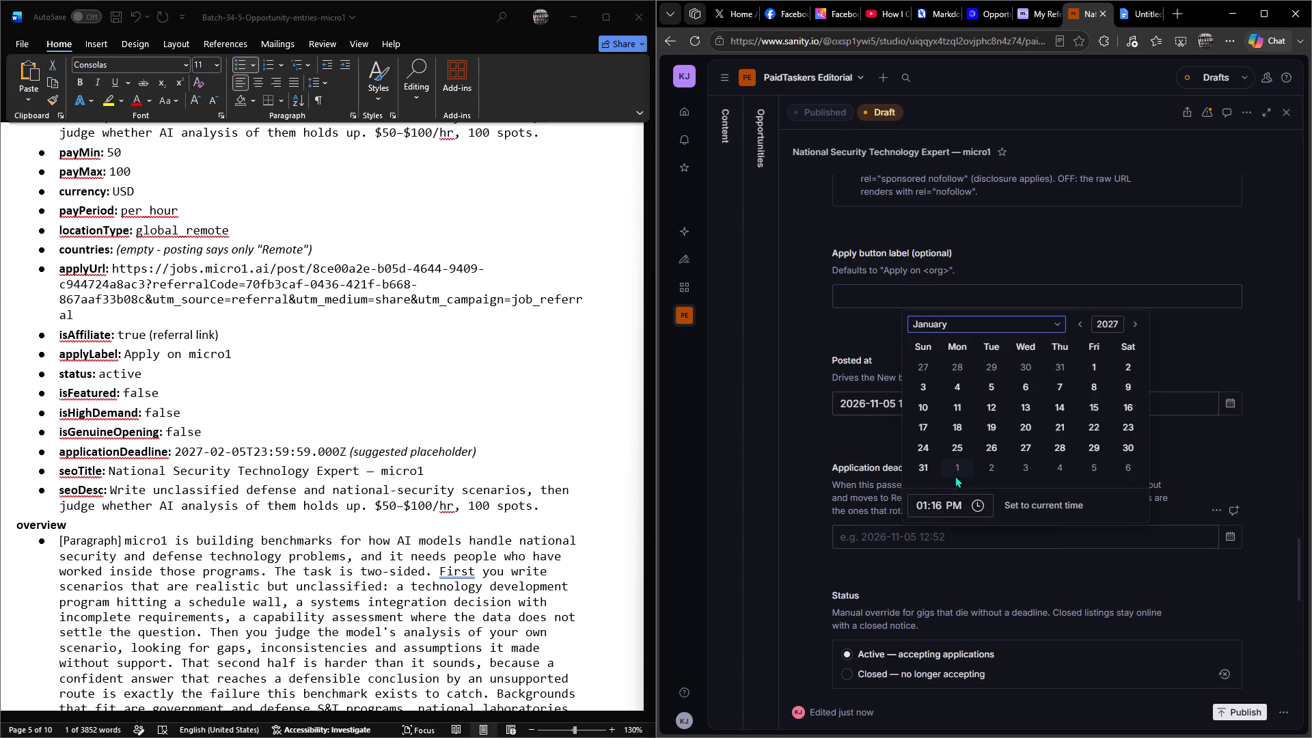
click(922, 465)
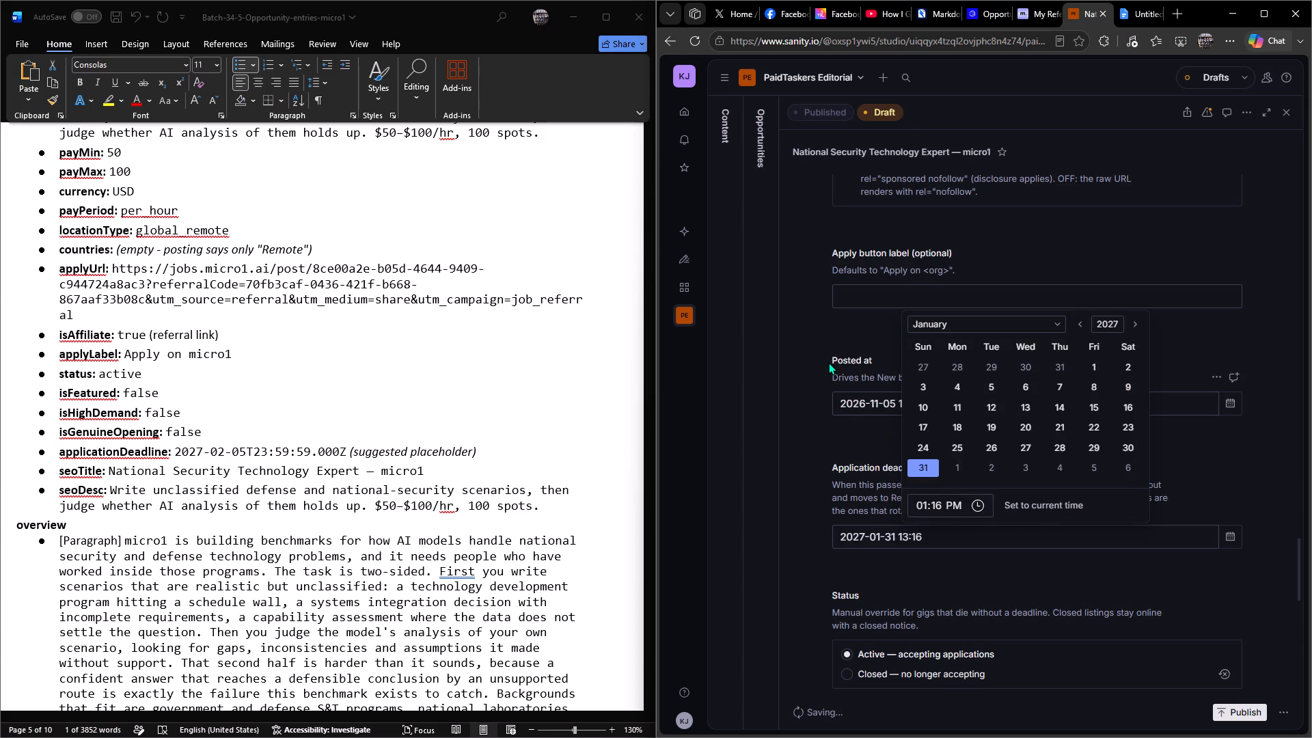
click(828, 362)
Fill the SEO Title with "National Security Technology Expert — micro1" from seoTitle in Word.
scroll(828, 362, down, 5)
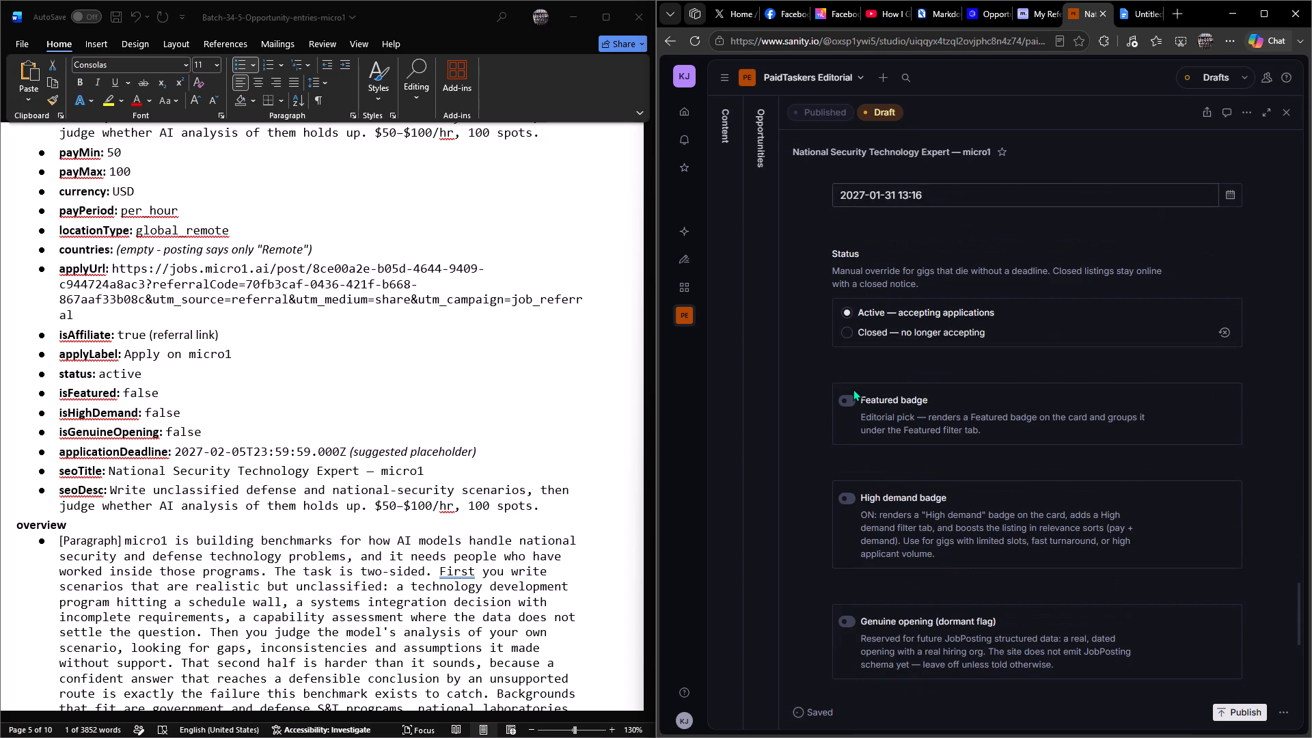
click(339, 433)
scroll(339, 433, down, 1)
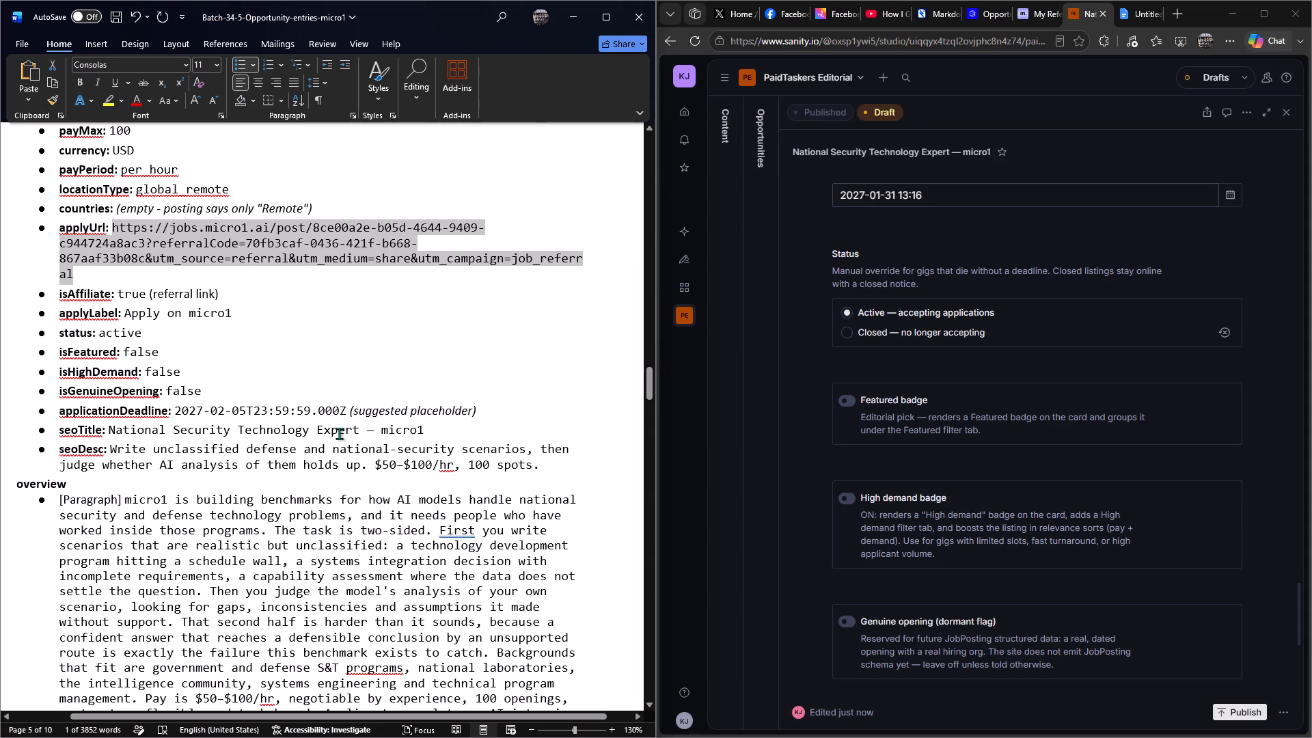
scroll(873, 488, down, 4)
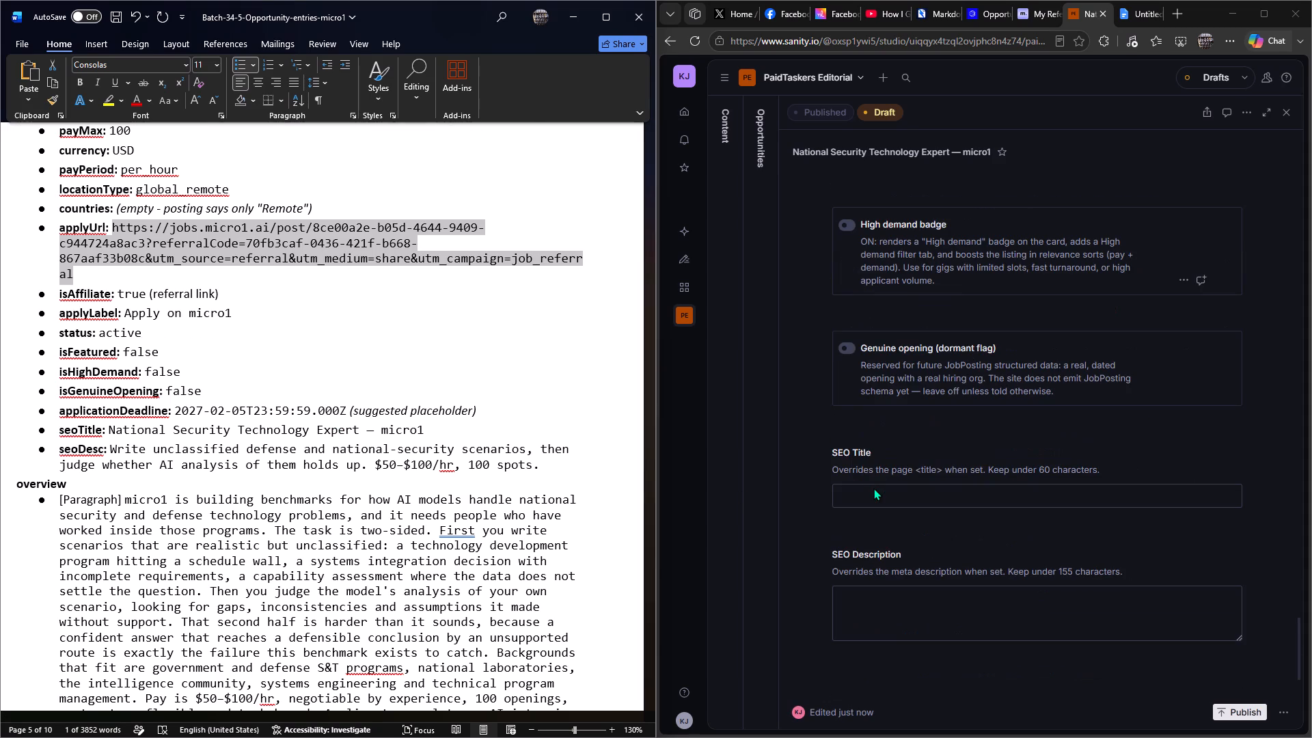
click(874, 497)
click(439, 483)
click(192, 461)
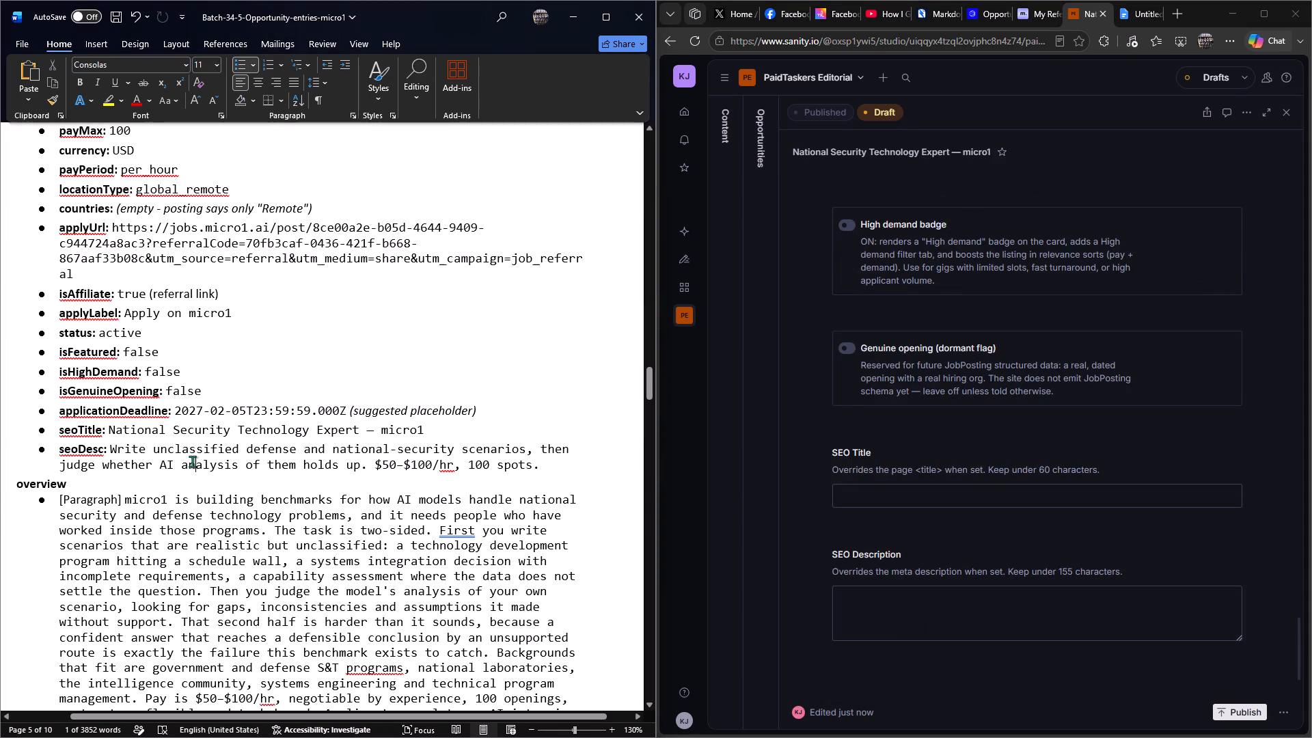
drag(110, 430, 433, 430)
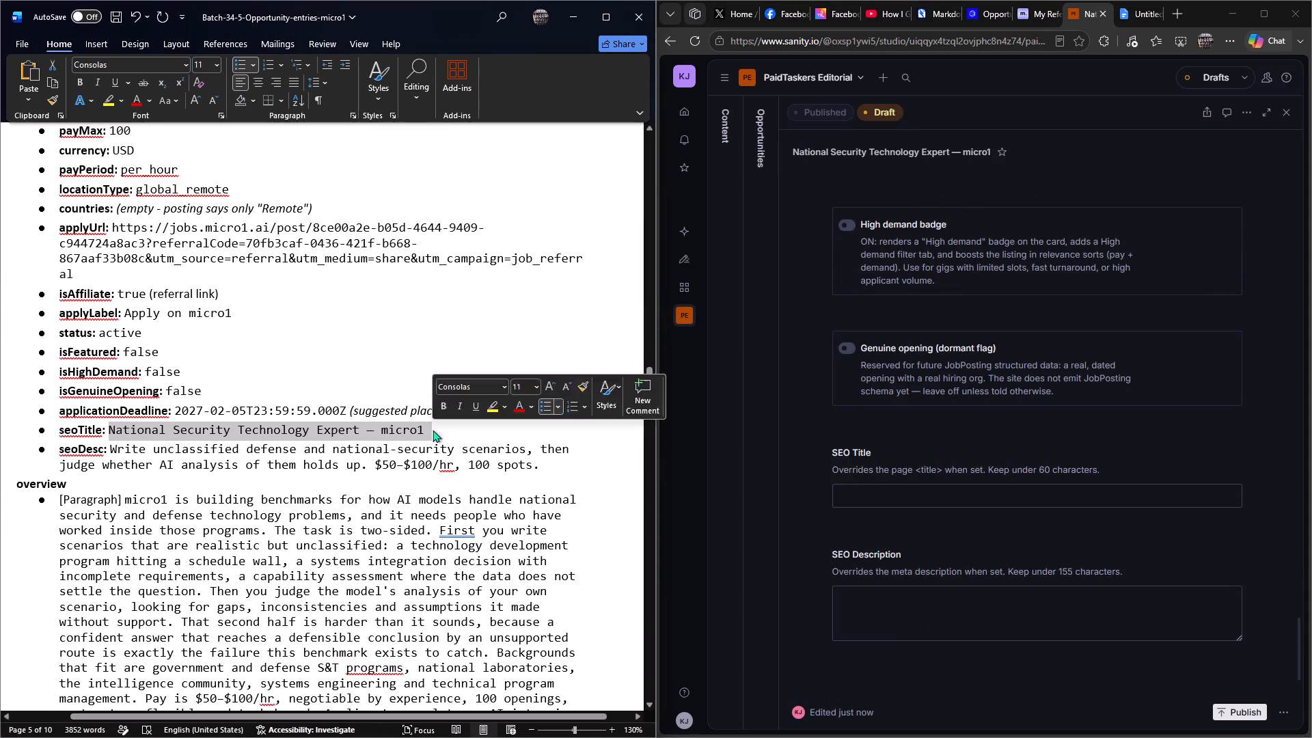
key(ctrl+c)
click(929, 497)
key(ctrl+v)
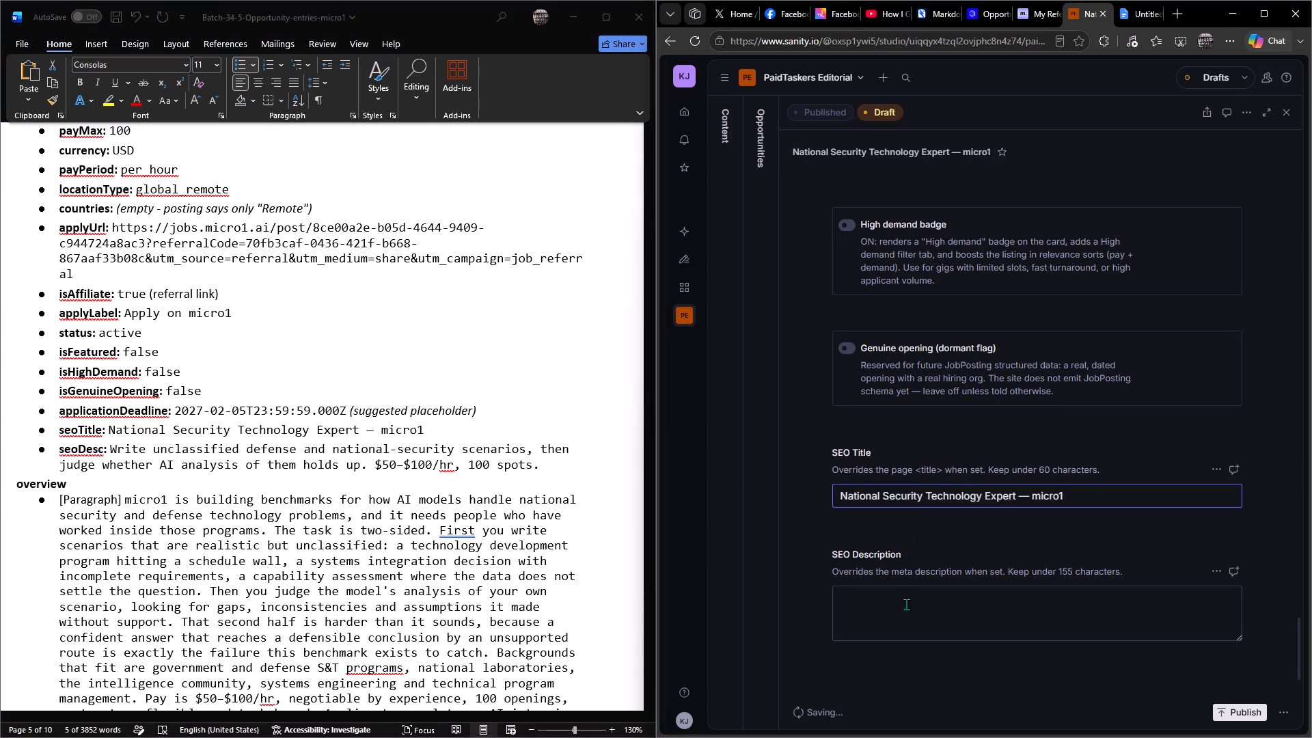
Fill the SEO Description with the seoDesc text from Word, beginning "Write unclassified defense and national-security scenarios".
click(906, 604)
click(389, 505)
drag(552, 460, 525, 465)
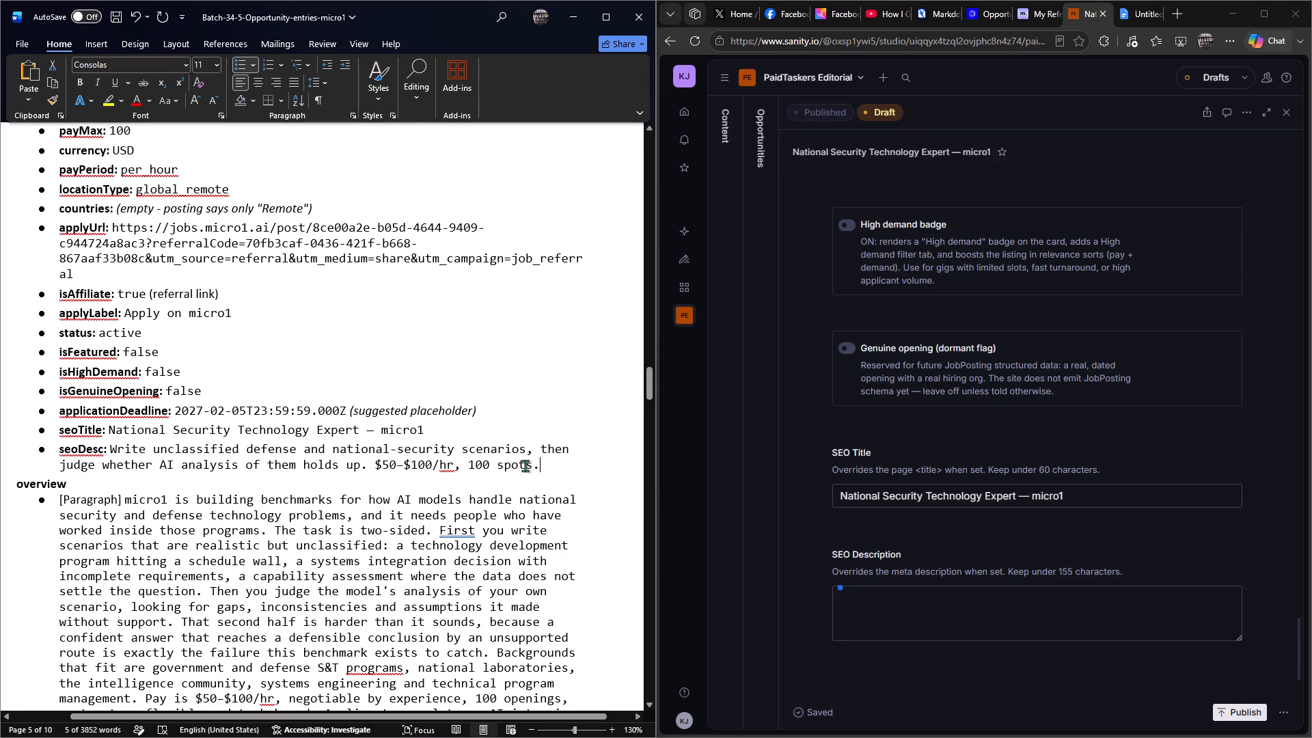
drag(525, 465, 140, 454)
key(ctrl+c)
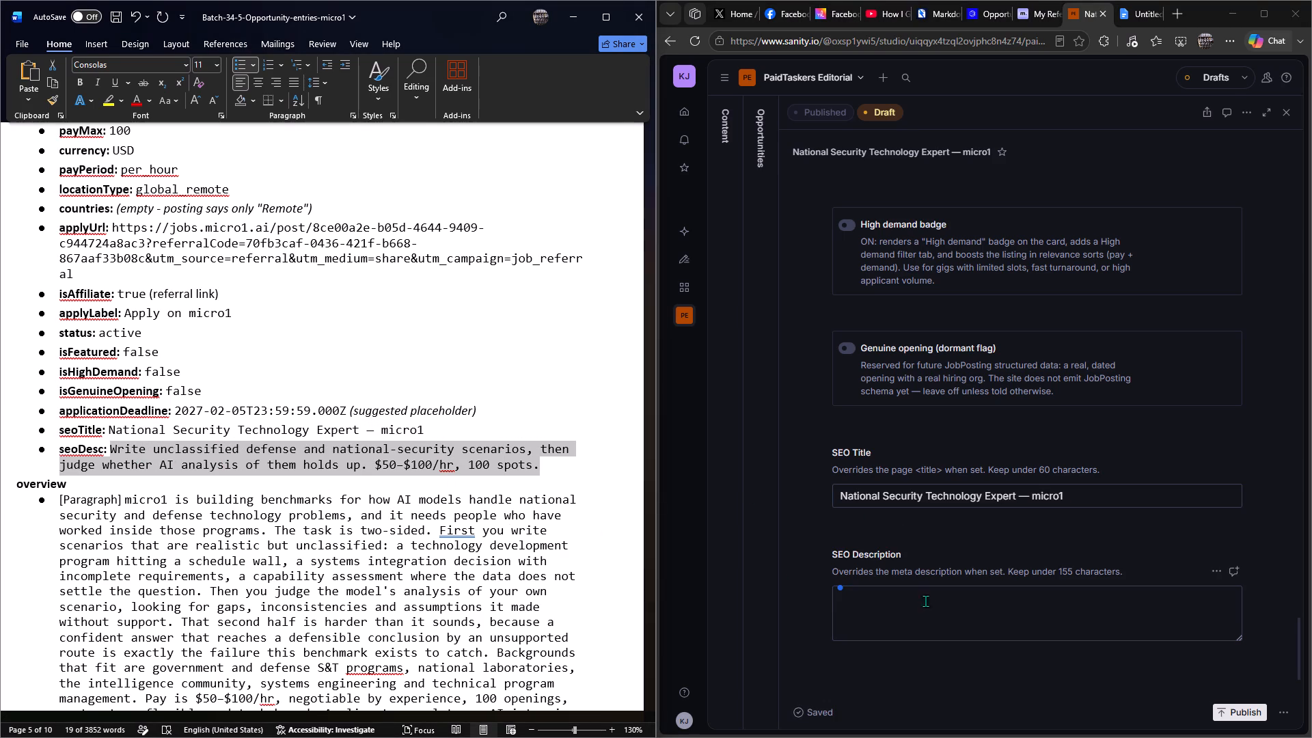
click(927, 617)
key(ctrl+v)
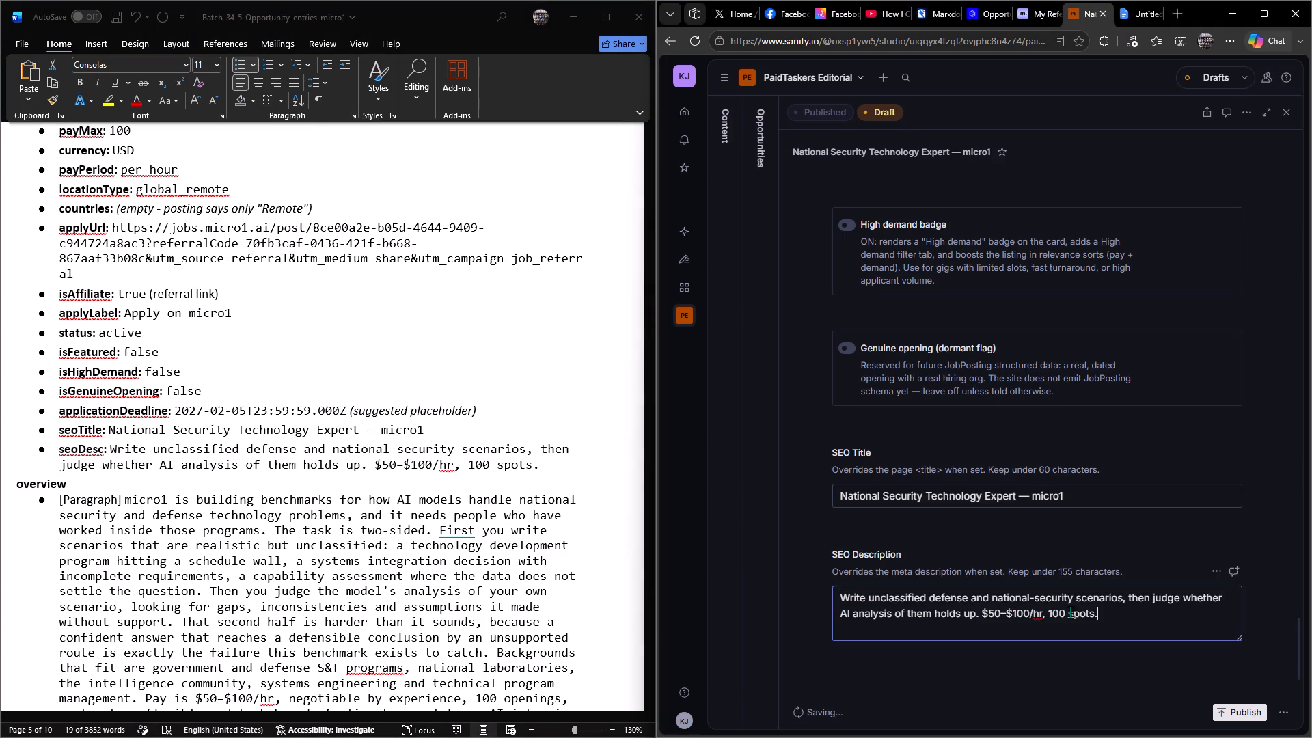
Remove the pay range "$50–$100/hr," from the SEO Description, keeping "100 spots." after the first sentence.
key(Left)
key(Left)
key(Left)
key(Left)
key(Left)
key(Left)
key(Left)
key(Left)
key(Left)
key(Left)
key(Left)
key(Left)
key(BackSpace)
key(BackSpace)
key(BackSpace)
key(BackSpace)
key(BackSpace)
key(BackSpace)
key(BackSpace)
key(BackSpace)
key(BackSpace)
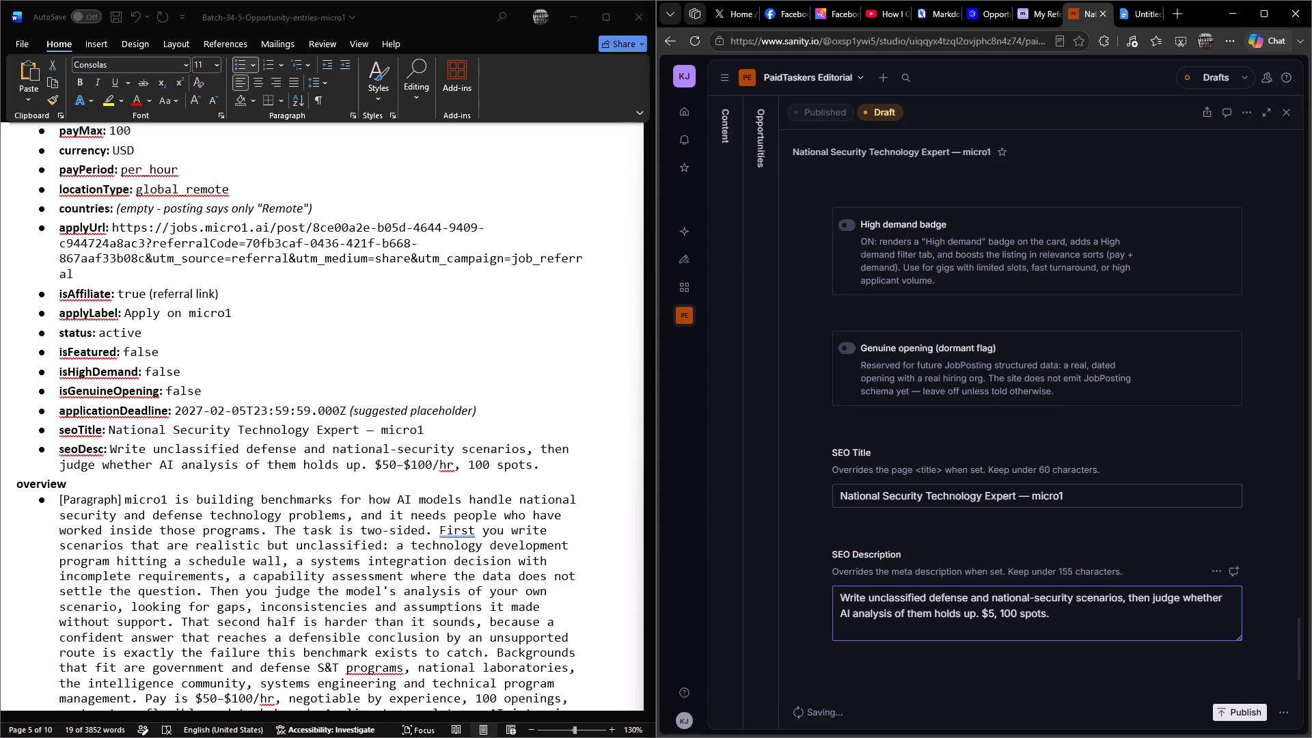
key(Right)
key(Right)
key(BackSpace)
key(BackSpace)
key(BackSpace)
key(BackSpace)
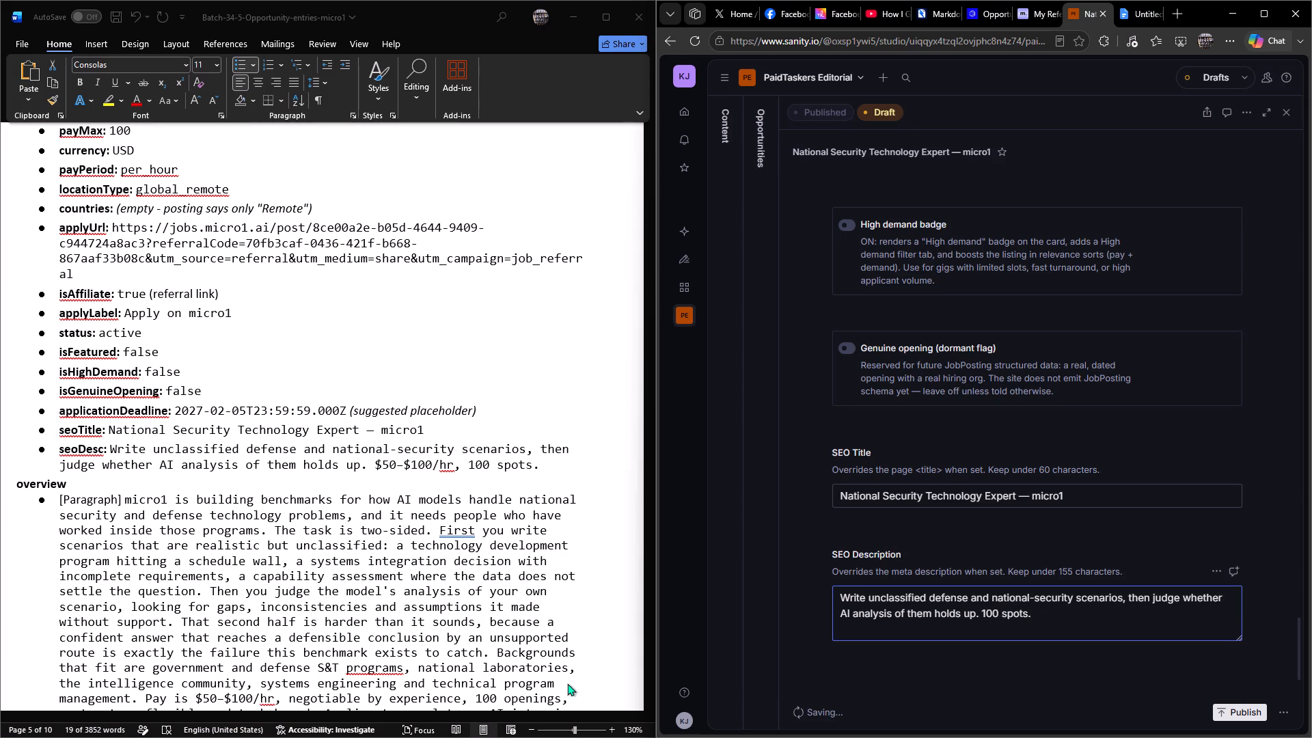
Go through the rest of the job's notes in Word down to JOB 4, and publish the National Security Technology Expert opportunity.
scroll(288, 425, down, 10)
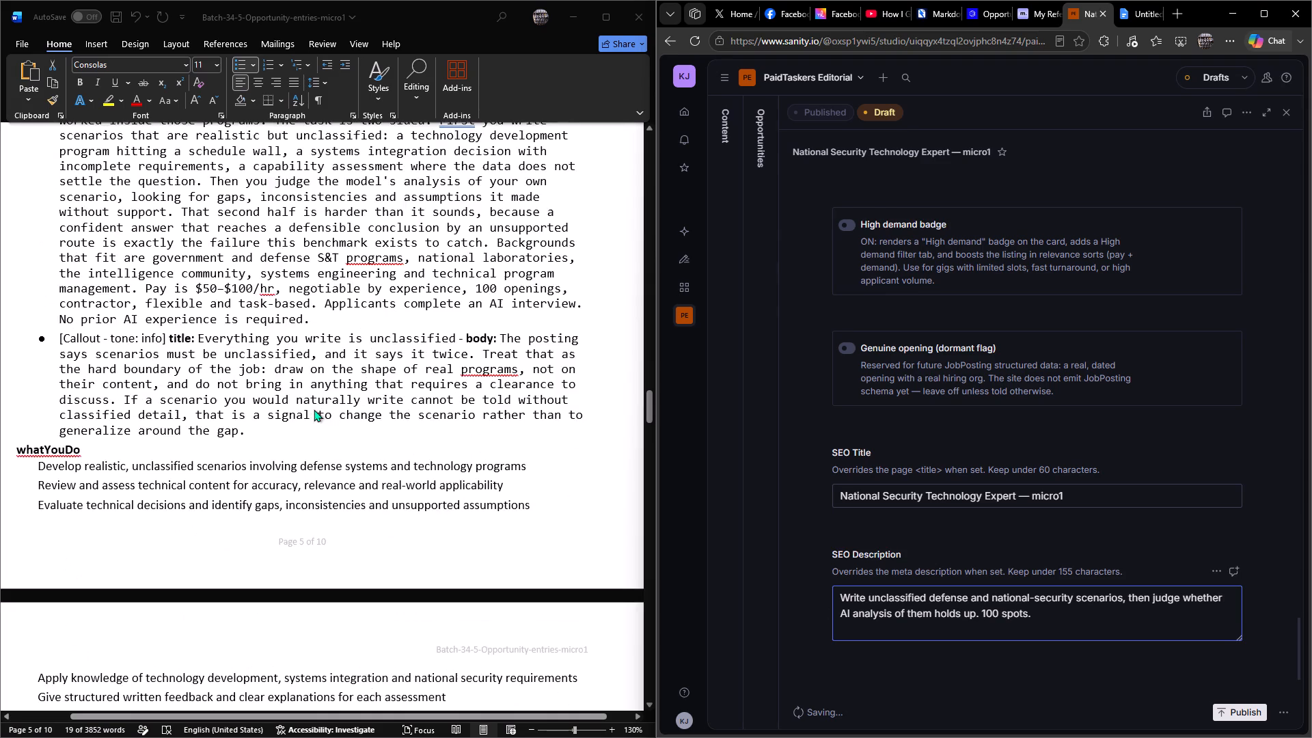
scroll(314, 409, down, 15)
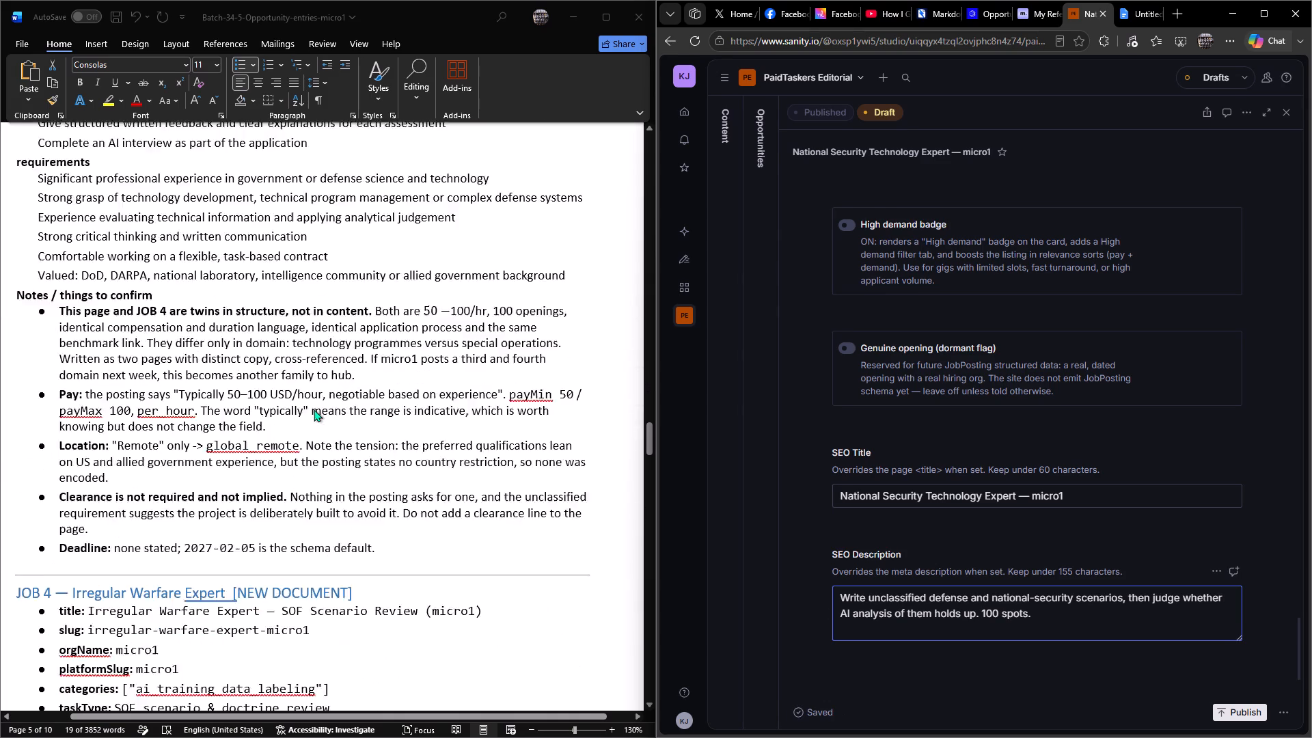
scroll(314, 409, down, 4)
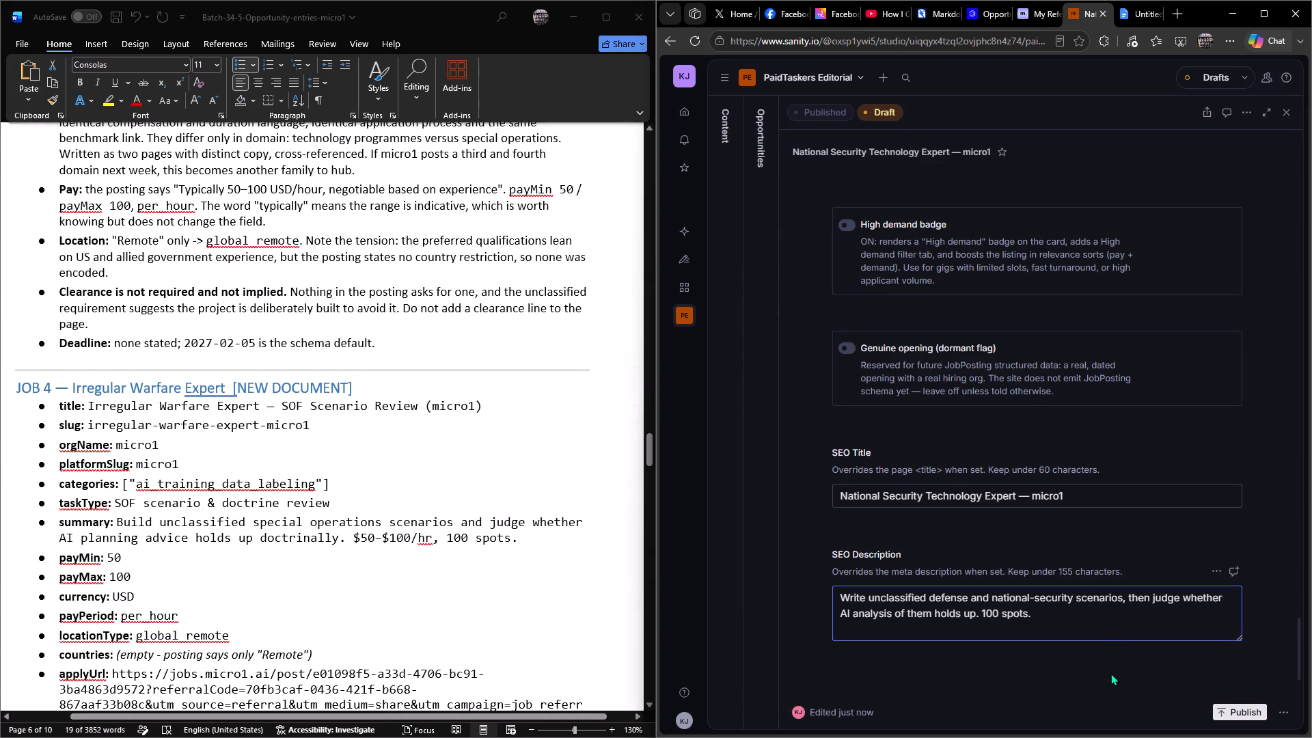
click(1110, 673)
scroll(1270, 653, down, 4)
click(1253, 709)
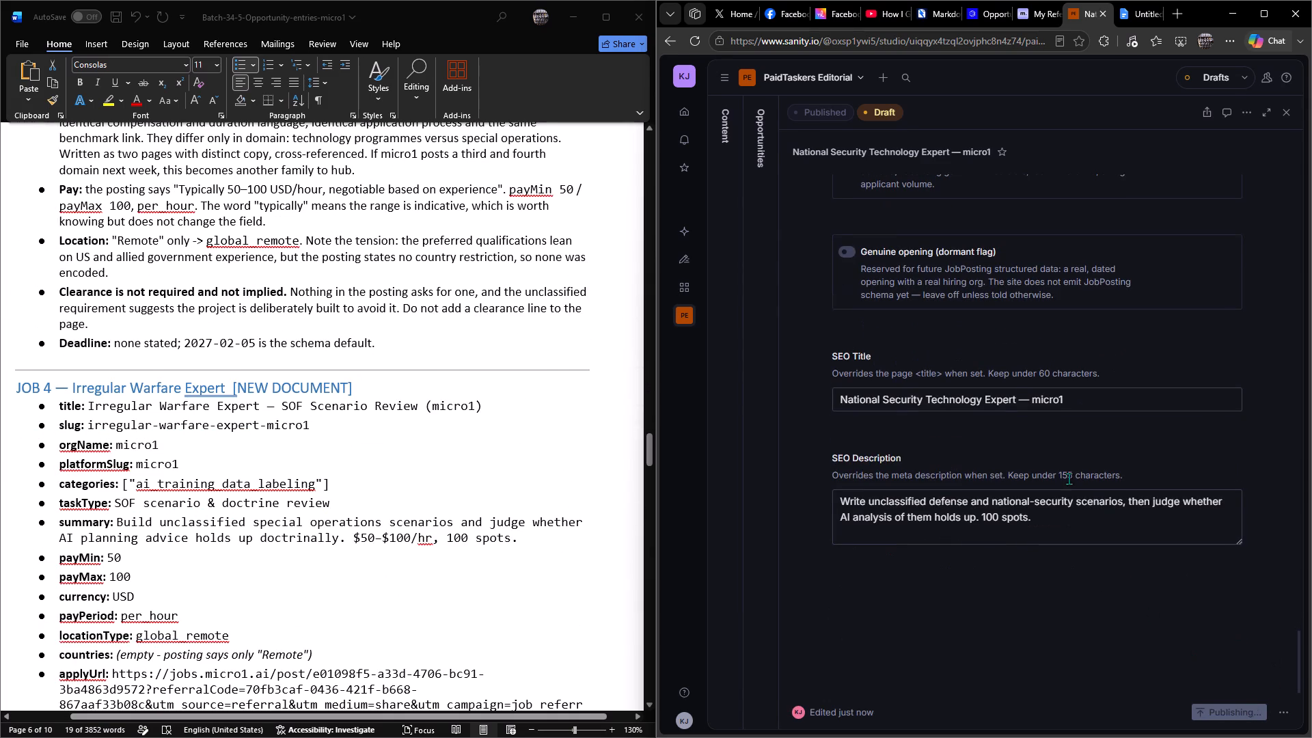
Switch the studio from the Drafts view to the Published view.
click(1238, 67)
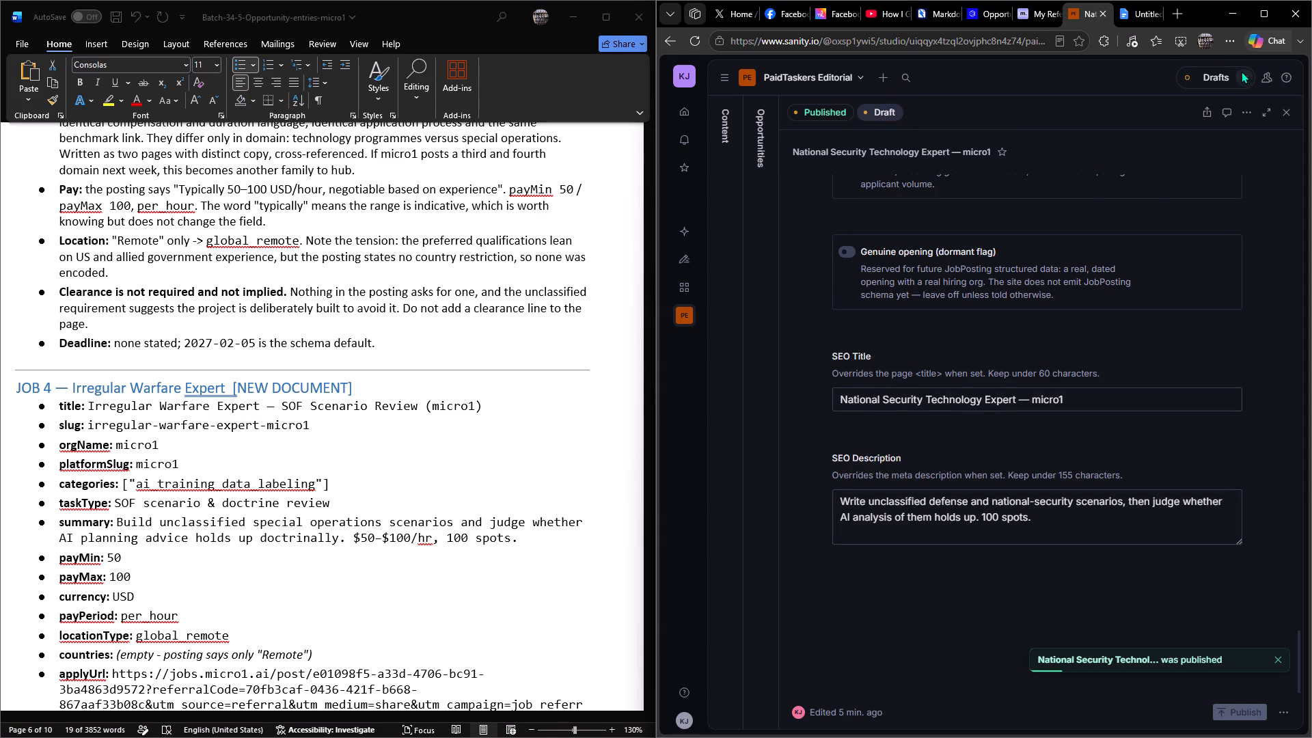
click(1241, 73)
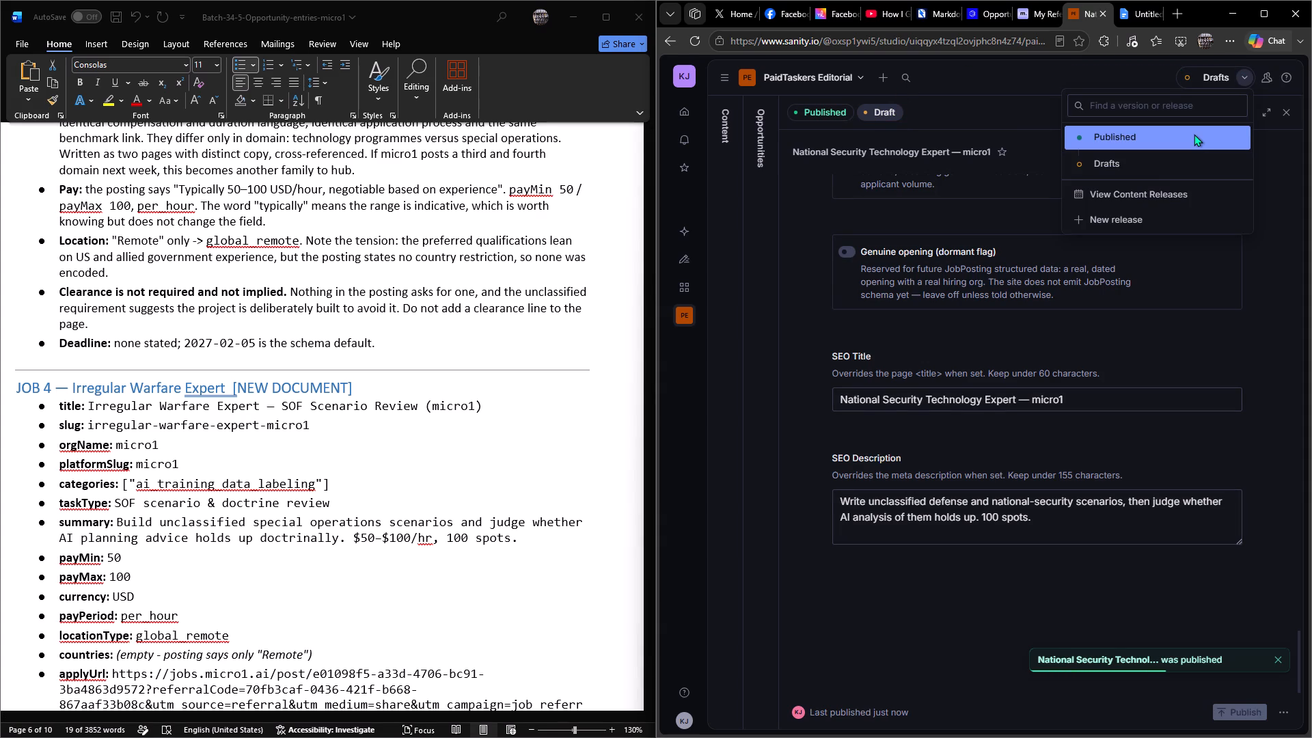
click(1194, 134)
click(885, 79)
click(865, 311)
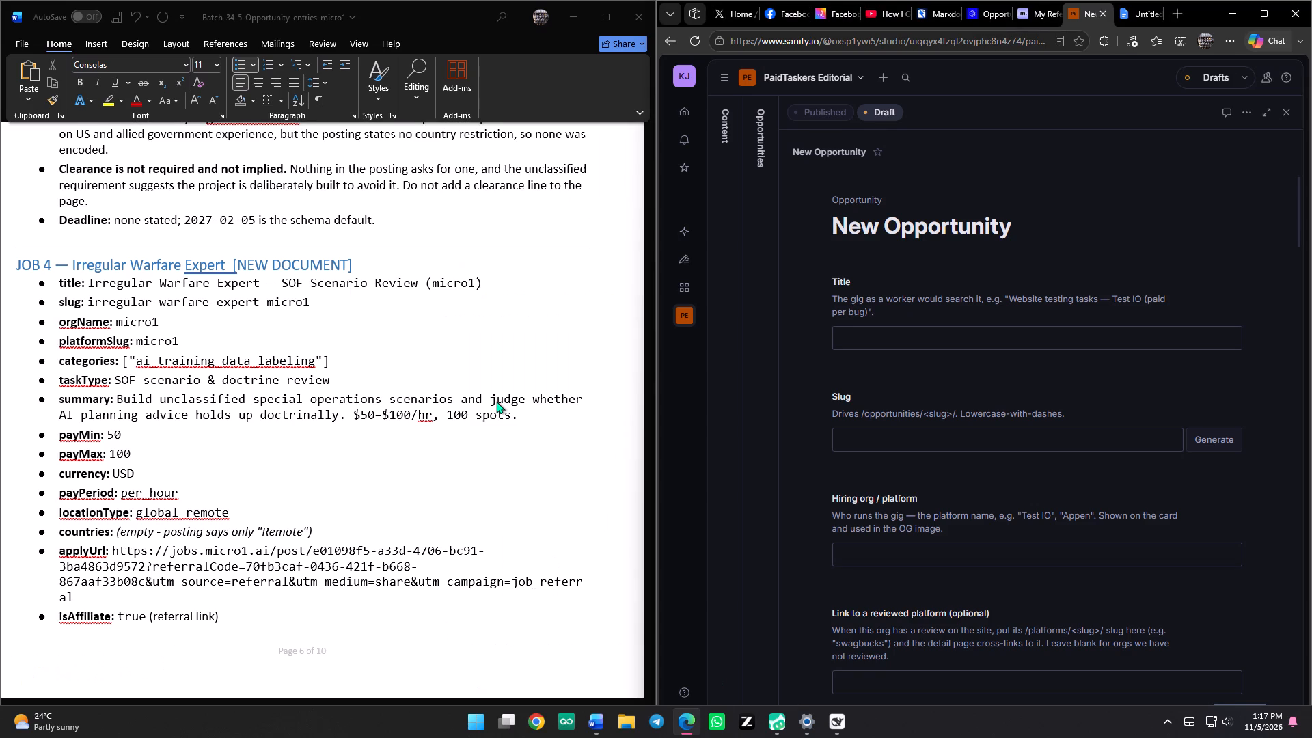
Copy JOB 4's title from Word into the Title field: "Irregular Warfare Expert — SOF Scenario Review (micro1)".
click(496, 401)
click(866, 324)
click(869, 338)
click(437, 301)
drag(493, 282, 136, 287)
key(ctrl+c)
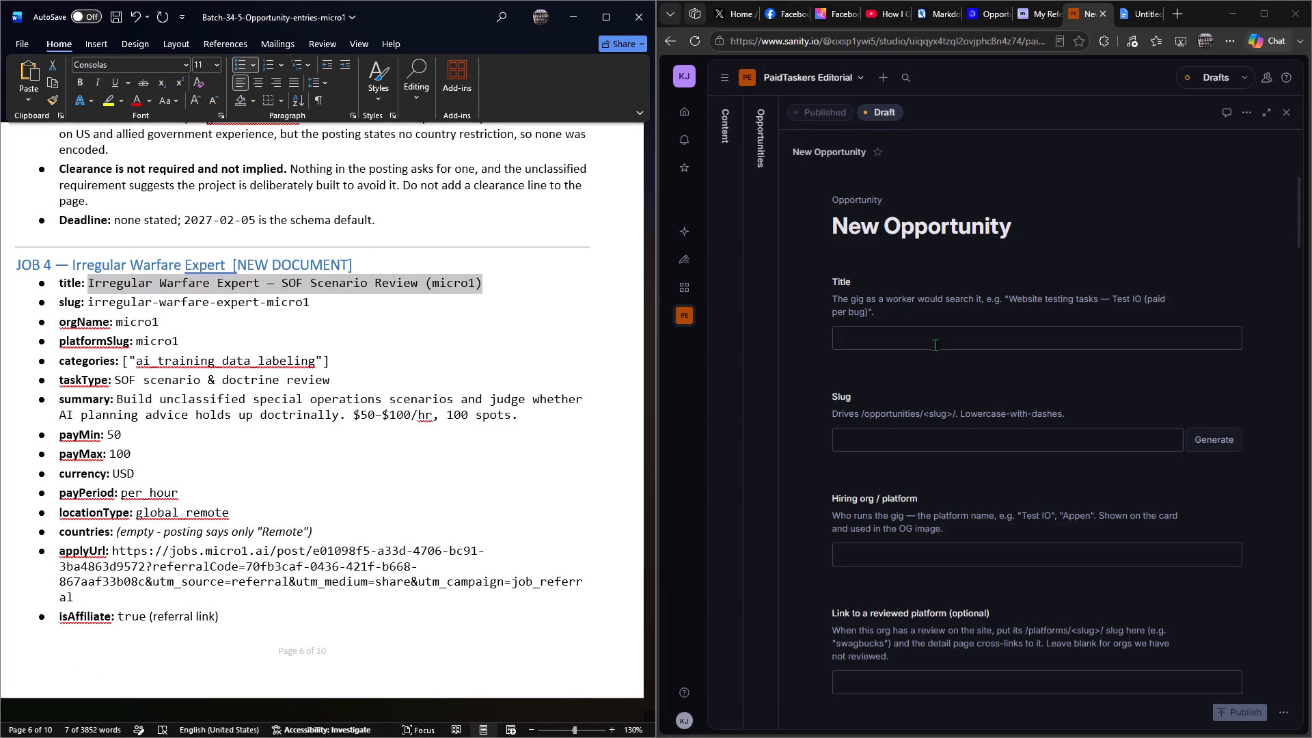
click(942, 340)
key(ctrl+v)
Copy JOB 4's slug from Word into the Slug field: "irregular-warfare-expert-micro1".
click(909, 434)
click(286, 325)
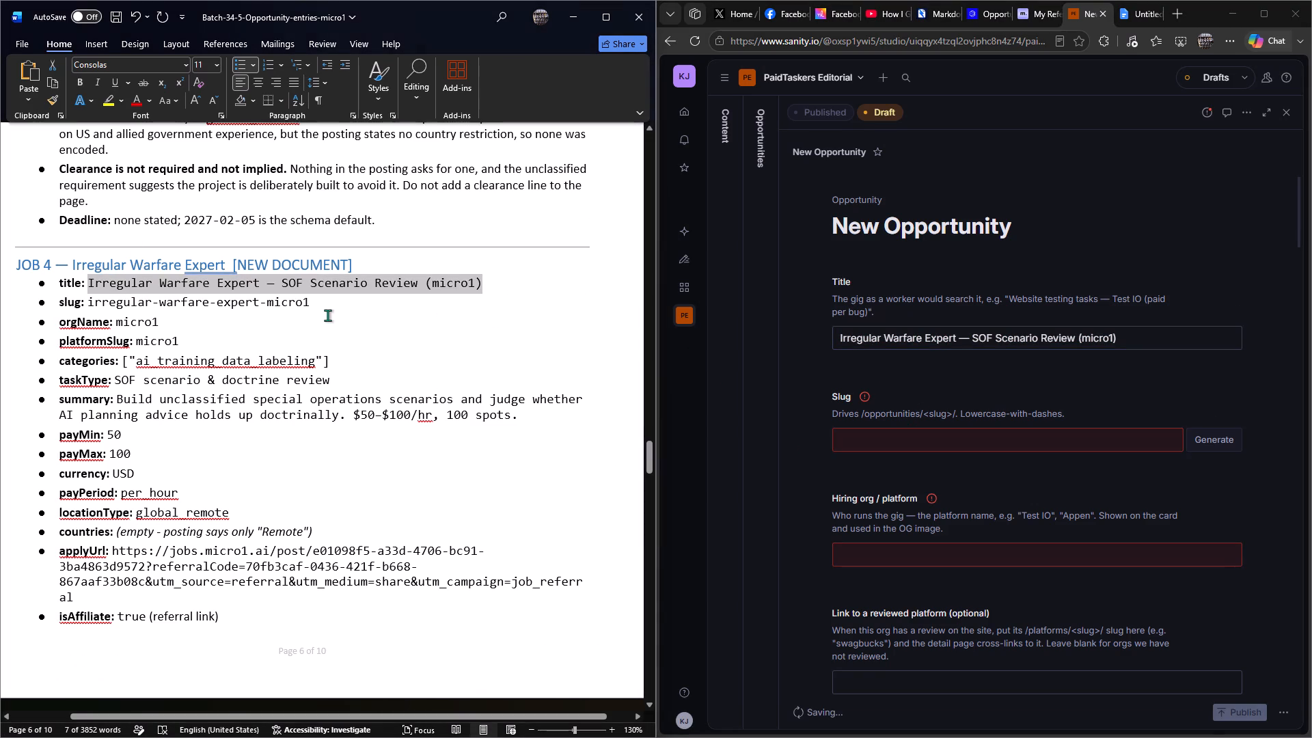
drag(344, 299, 134, 307)
key(ctrl+c)
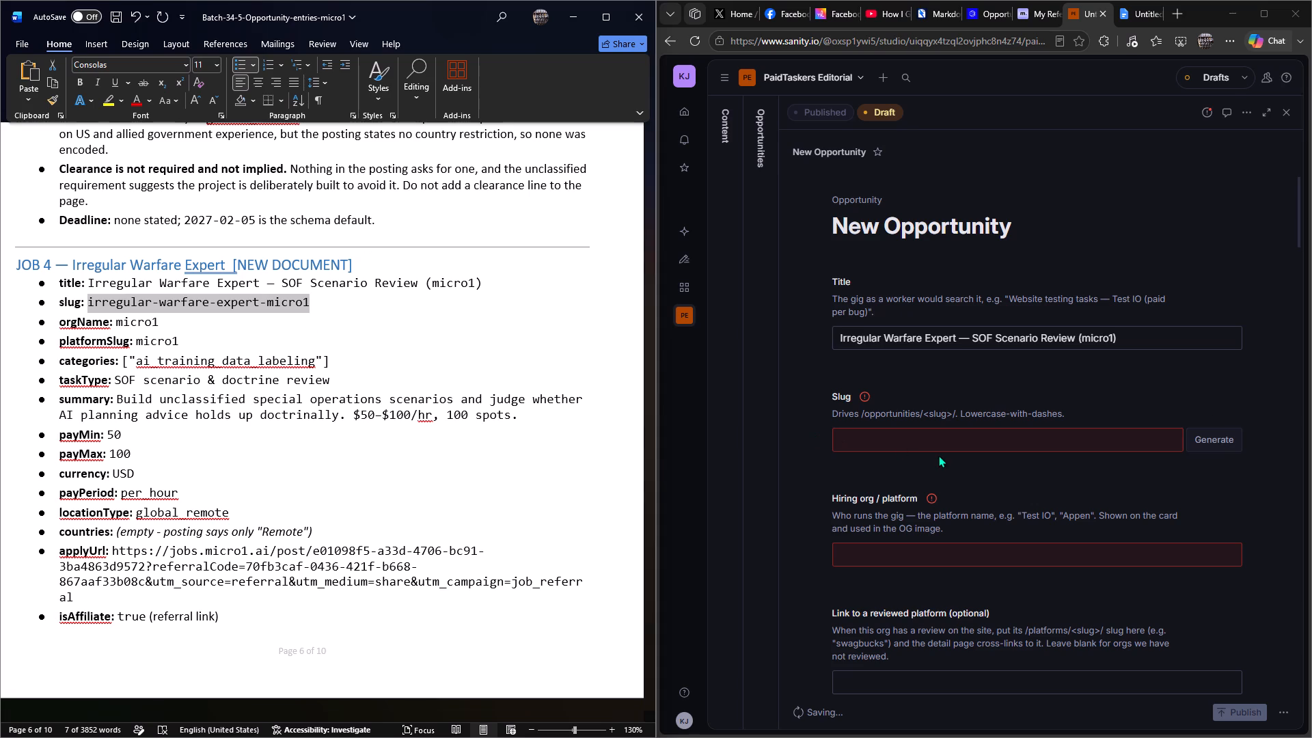
click(938, 455)
click(949, 442)
key(ctrl+v)
click(946, 466)
key(ctrl+v)
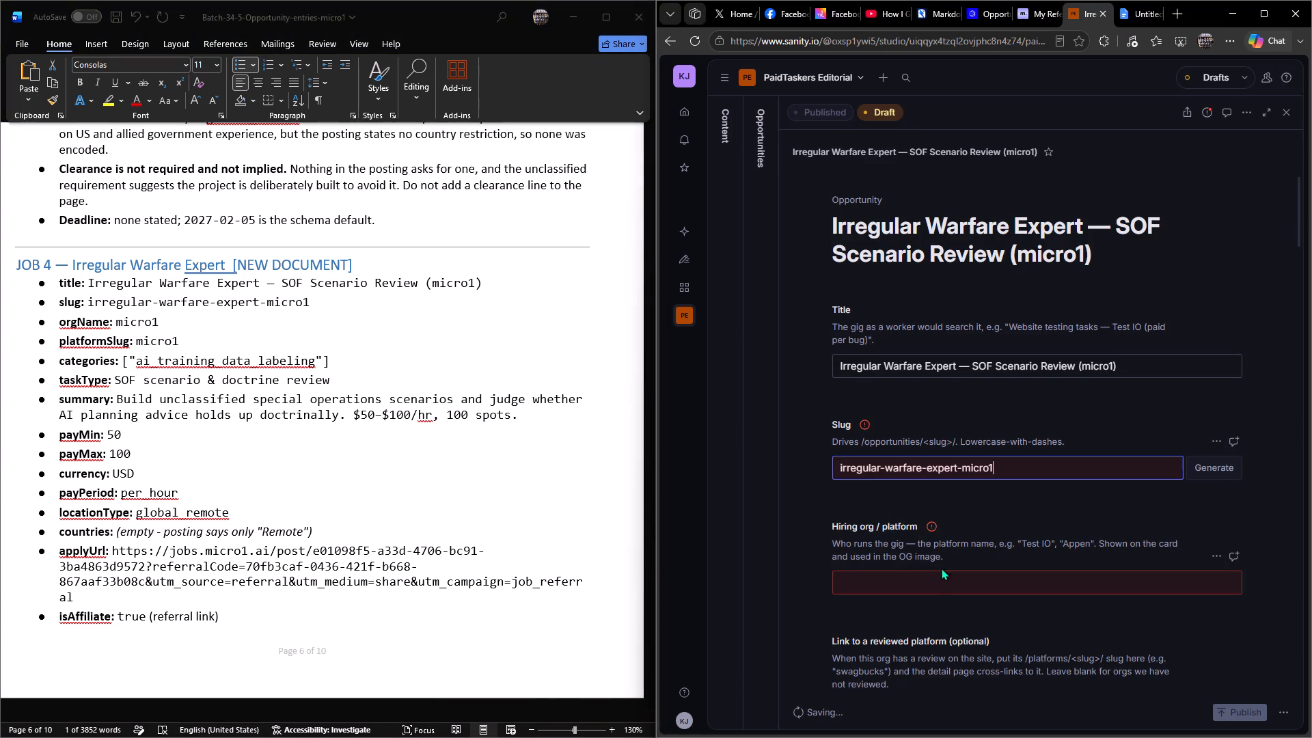
Fill both the hiring org and the linked reviewed platform with "micro1", copied from JOB 4's orgName in Word.
click(940, 590)
click(431, 422)
drag(191, 325, 117, 324)
key(ctrl+c)
click(944, 580)
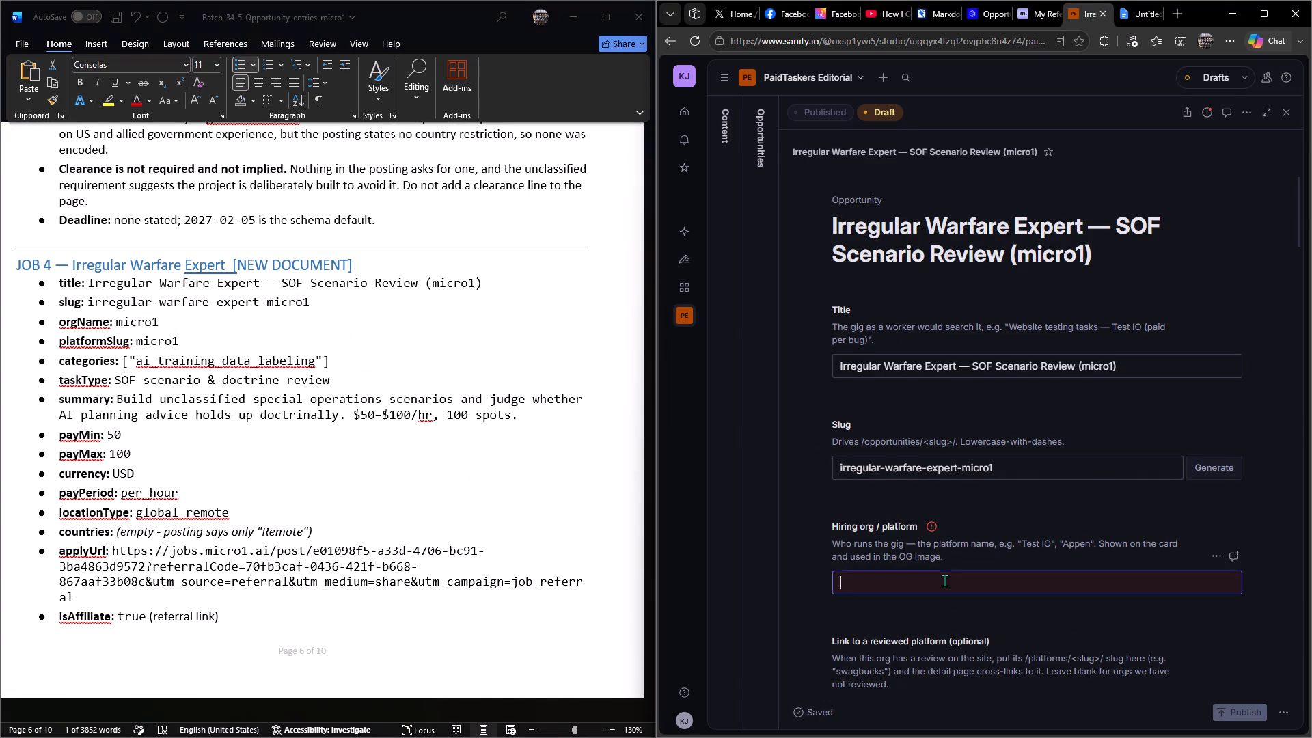
key(ctrl+v)
scroll(944, 580, down, 2)
click(957, 575)
key(ctrl+v)
Add AI Training & Data Labeling as the opportunity's category.
scroll(957, 575, down, 3)
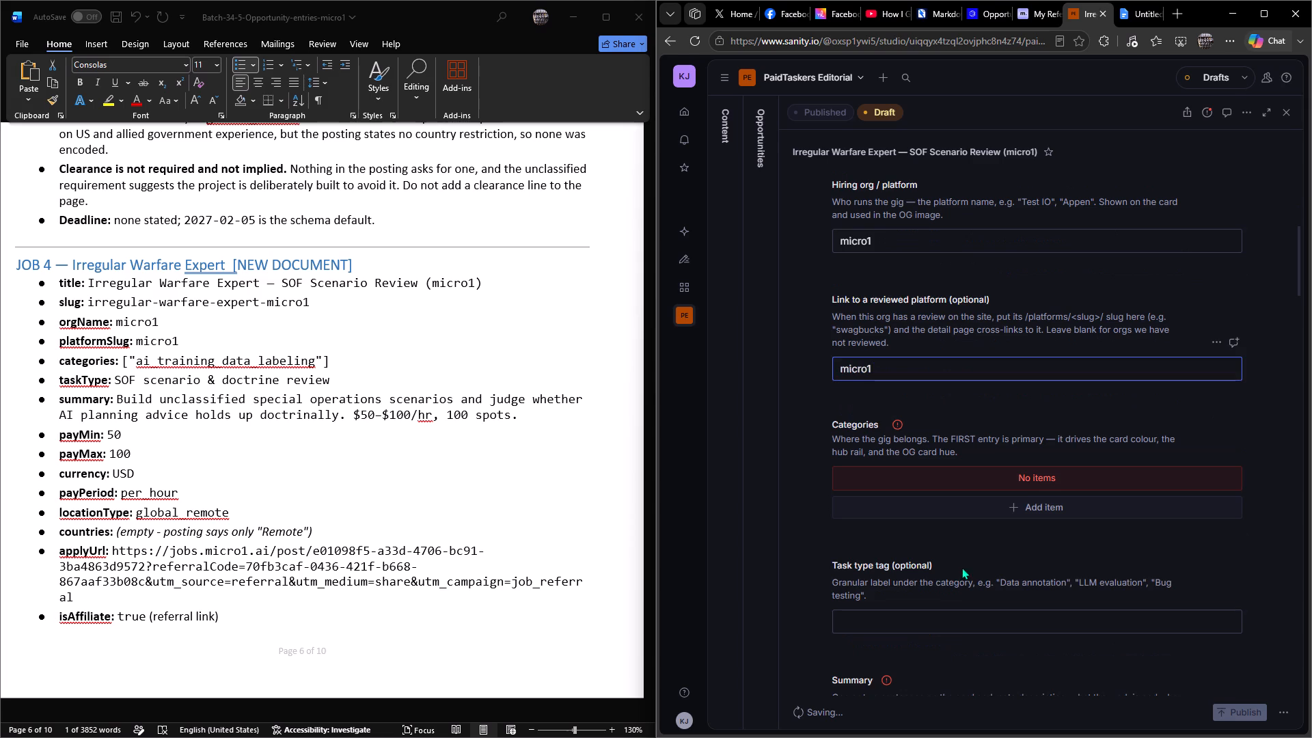
click(987, 516)
click(1002, 485)
click(997, 539)
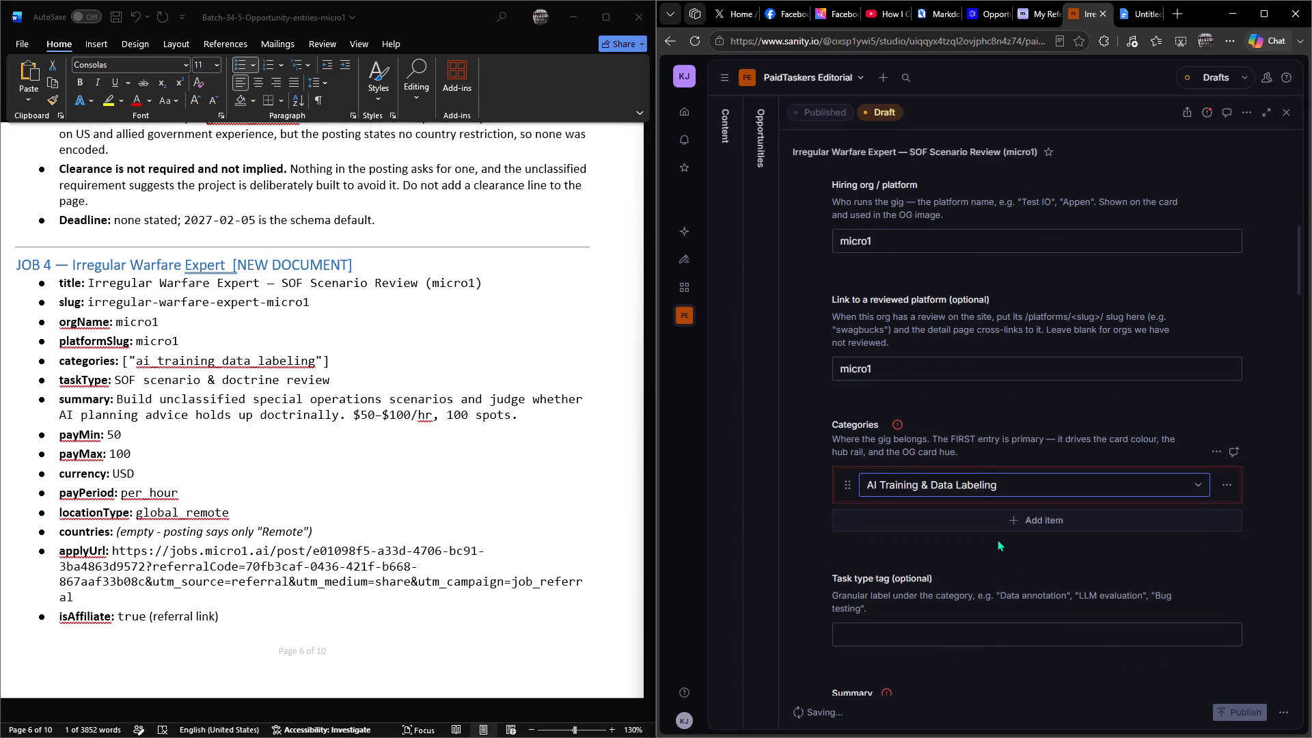
Copy JOB 4's taskType, "SOF scenario & doctrine review", from Word into the Task type tag.
scroll(997, 539, down, 3)
click(815, 361)
click(875, 434)
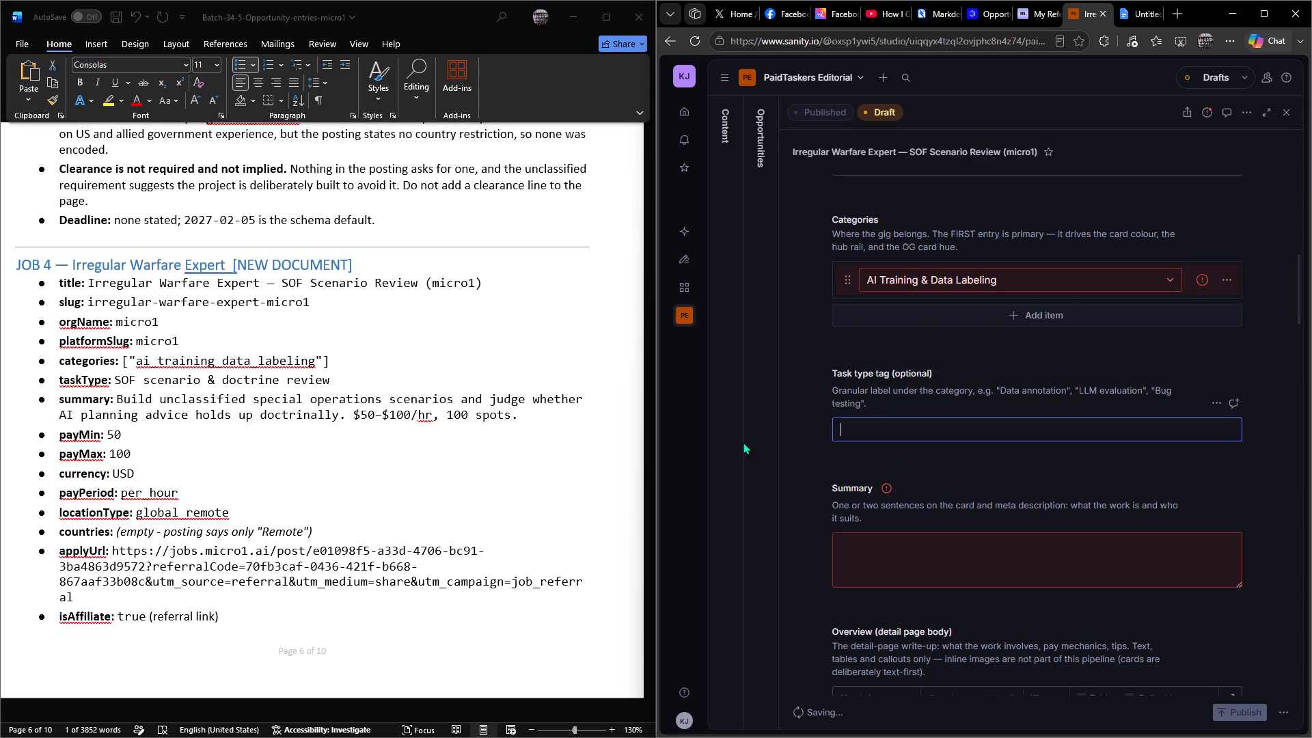
click(340, 368)
drag(372, 377, 131, 378)
key(ctrl+c)
click(1024, 432)
key(ctrl+v)
Copy JOB 4's two-sentence summary, from "Build unclassified special operations scenarios" to "100 spots.", into the Summary field.
click(987, 555)
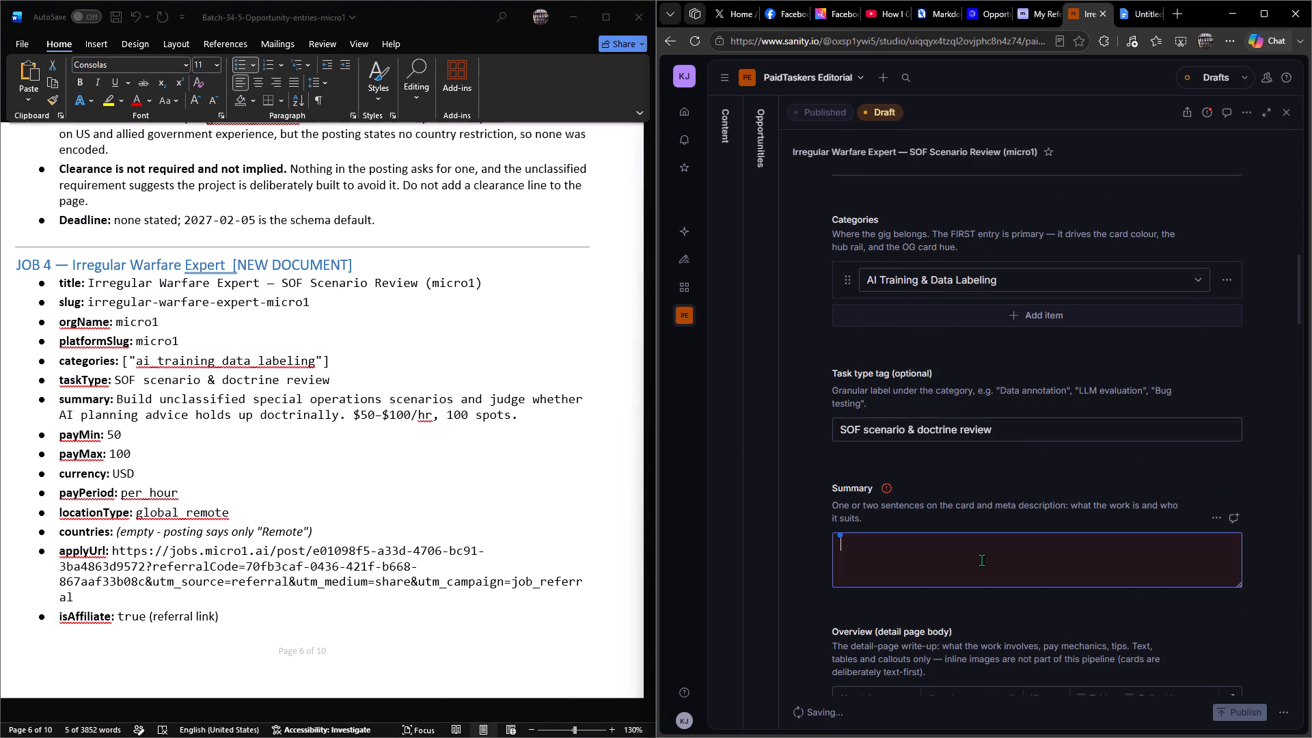
click(349, 412)
drag(543, 418, 215, 407)
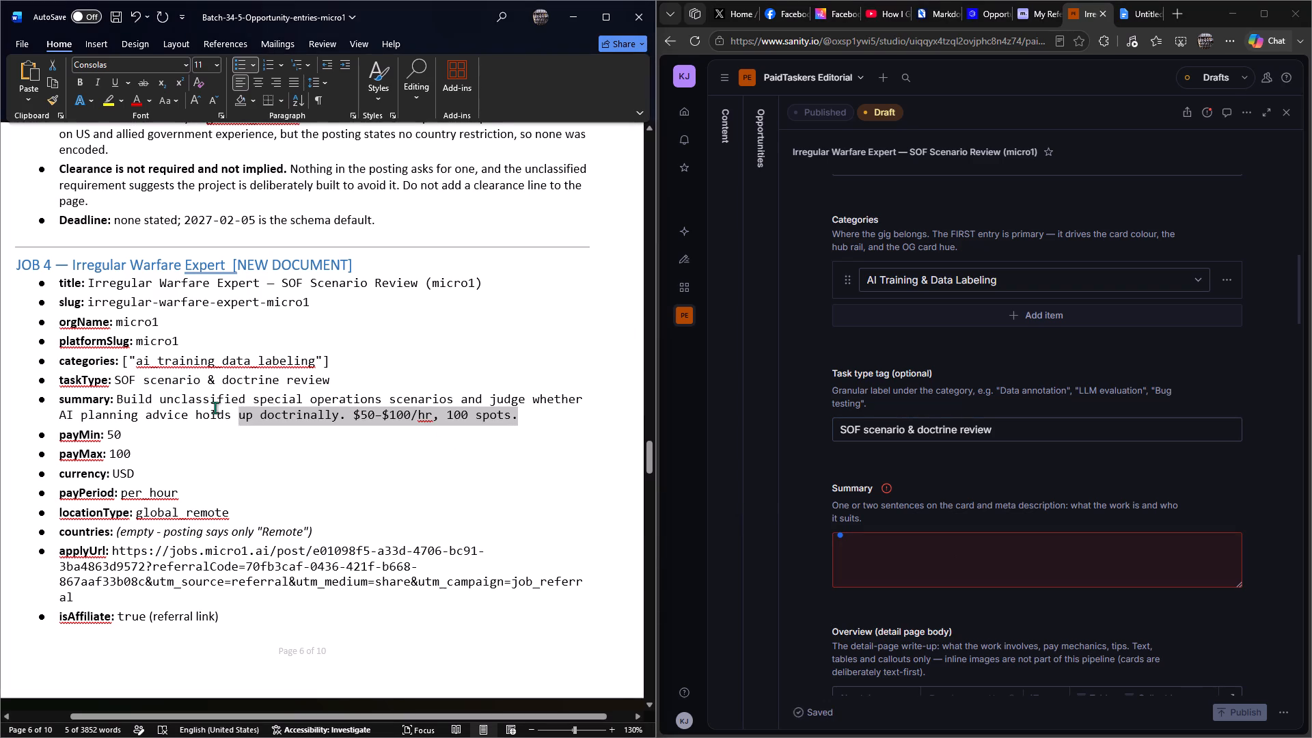
drag(215, 407, 133, 396)
key(ctrl+c)
click(890, 560)
key(ctrl+v)
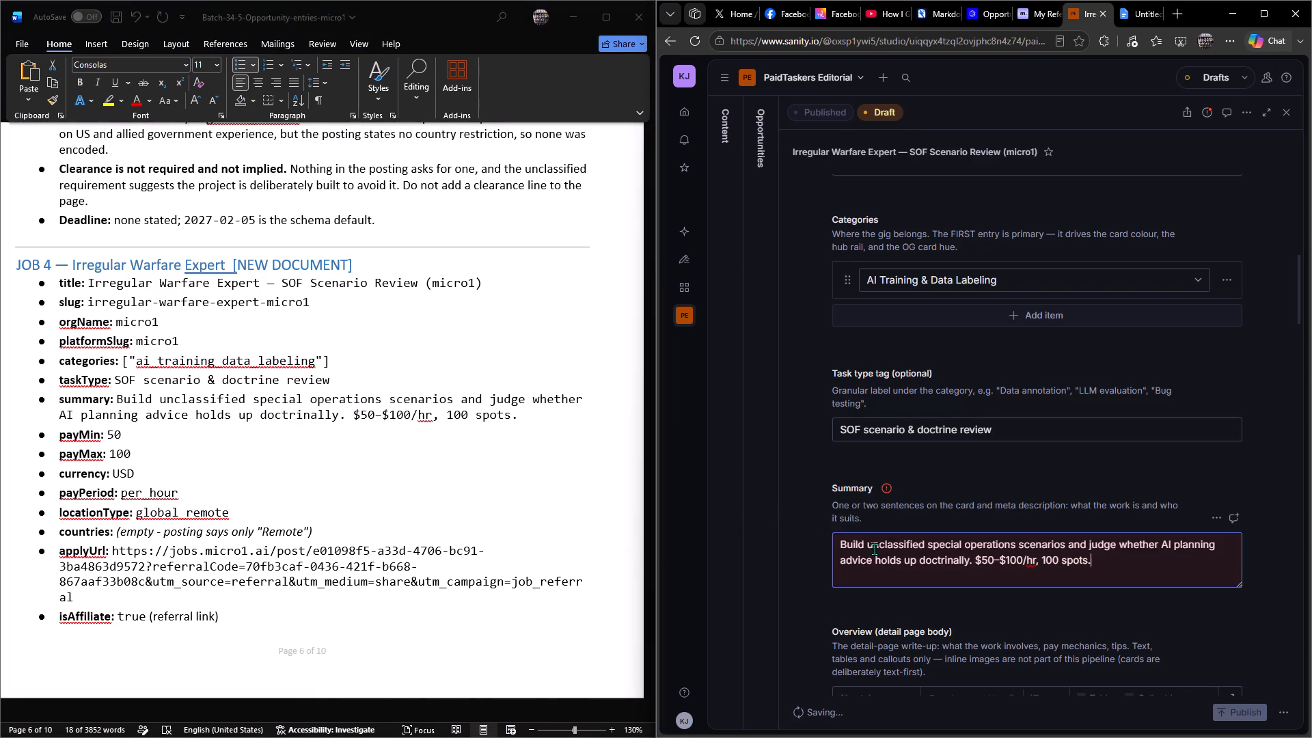
click(819, 465)
Correct "defence" to the American spelling "defense" in JOB 4's overview paragraph in Word.
scroll(819, 465, down, 3)
click(904, 536)
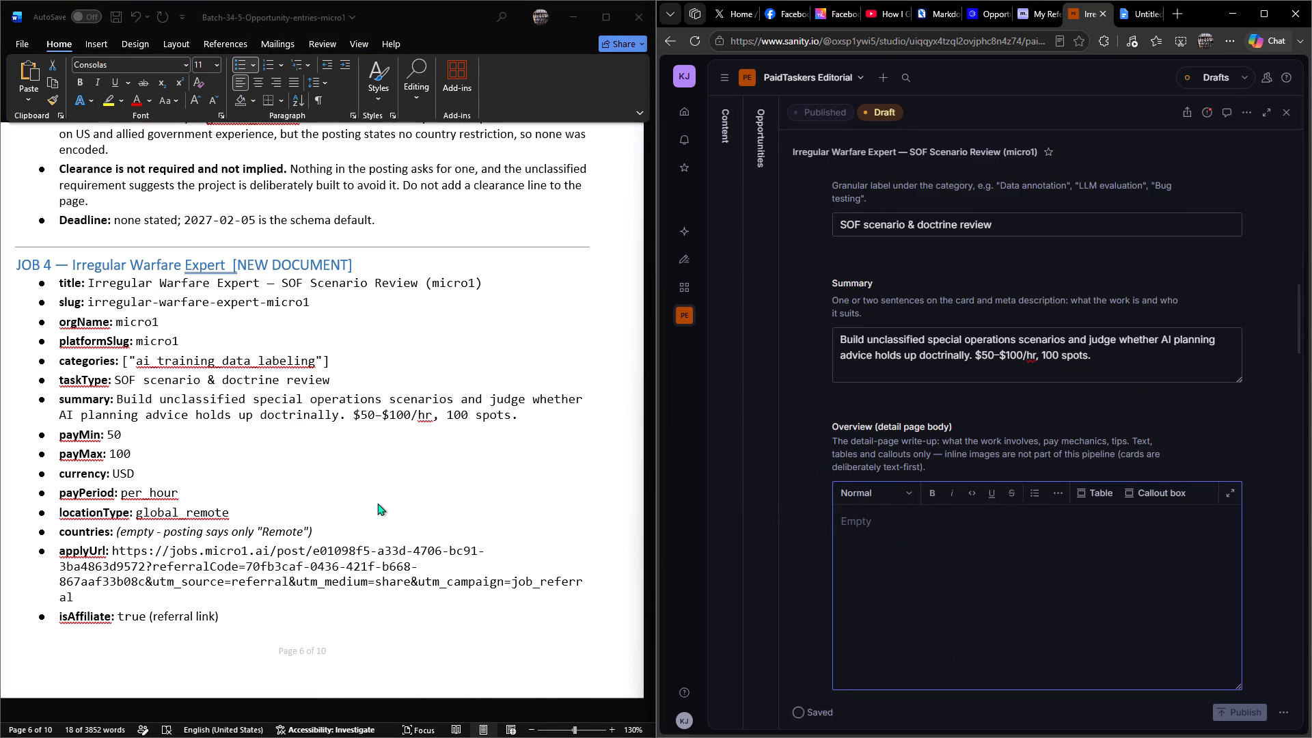
scroll(379, 497, down, 4)
click(379, 497)
click(325, 443)
scroll(340, 441, down, 2)
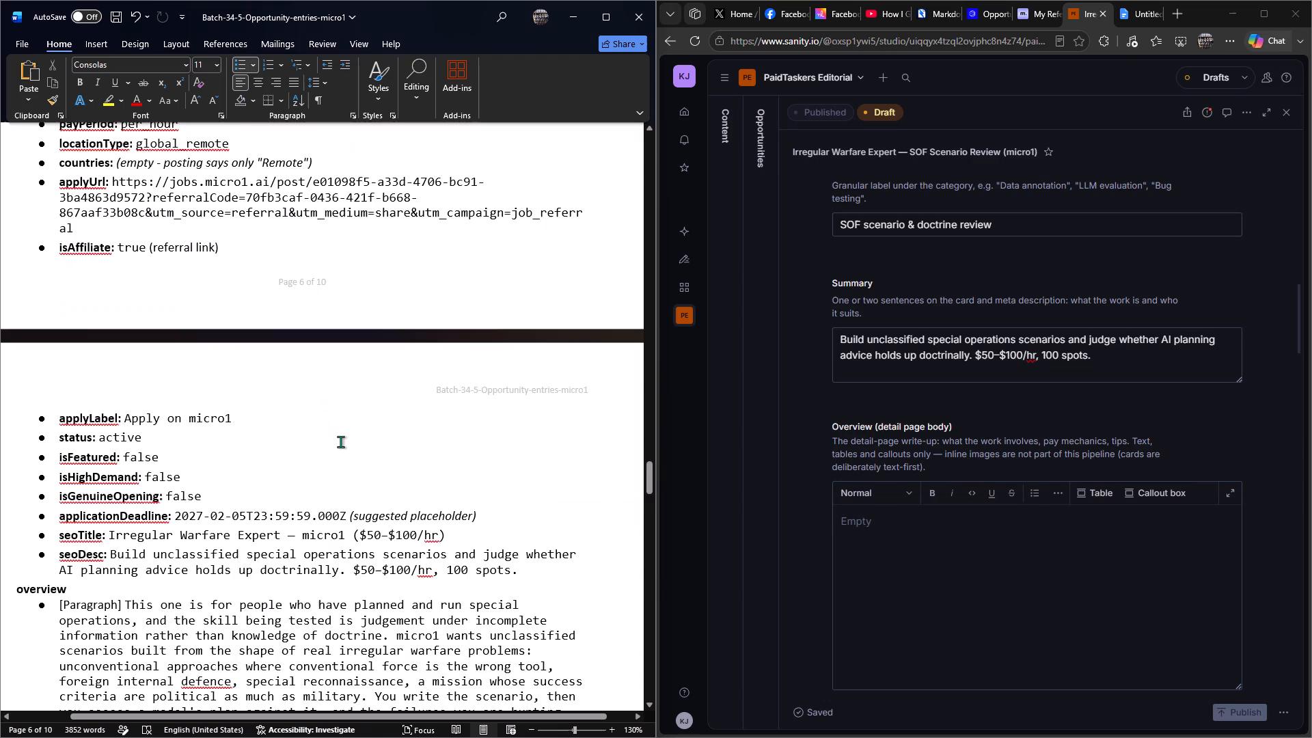
scroll(340, 441, down, 7)
click(218, 517)
right_click(218, 517)
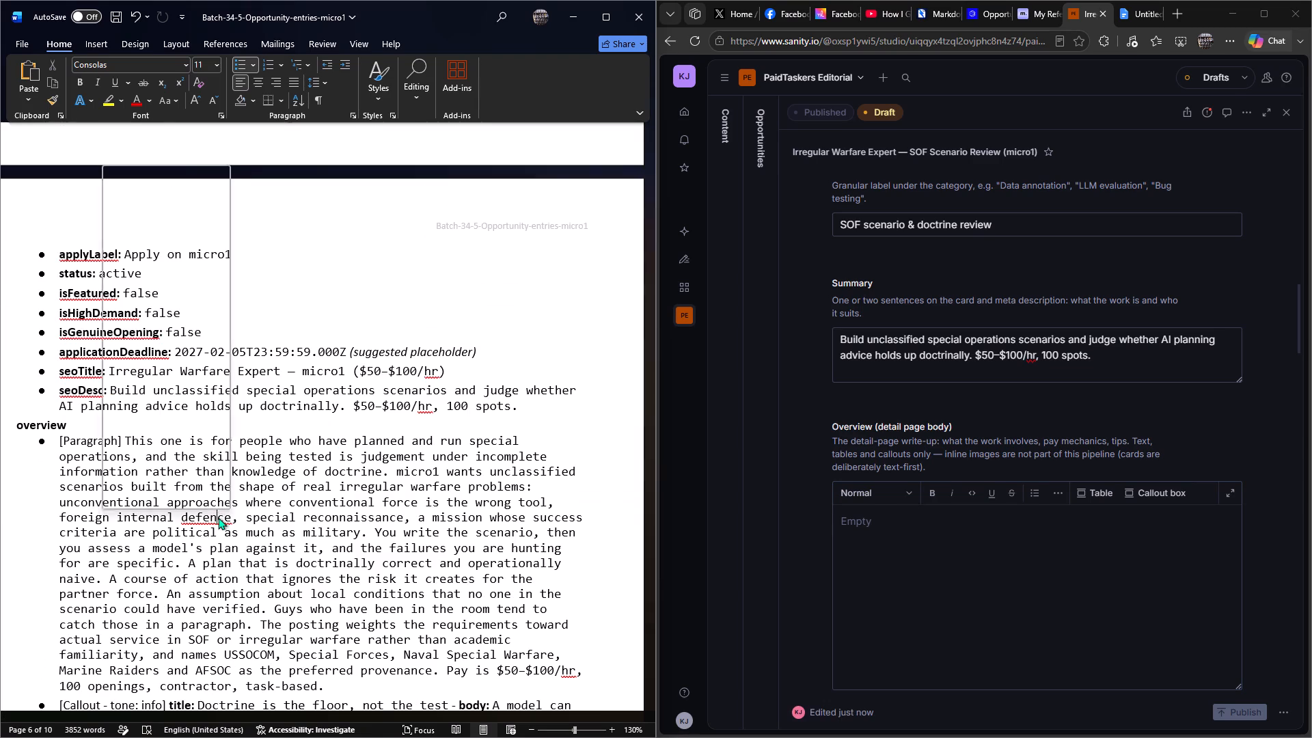
click(202, 180)
Copy JOB 4's full overview paragraph, from "This one is for people" to "task-based.", into the Overview body.
scroll(370, 489, down, 4)
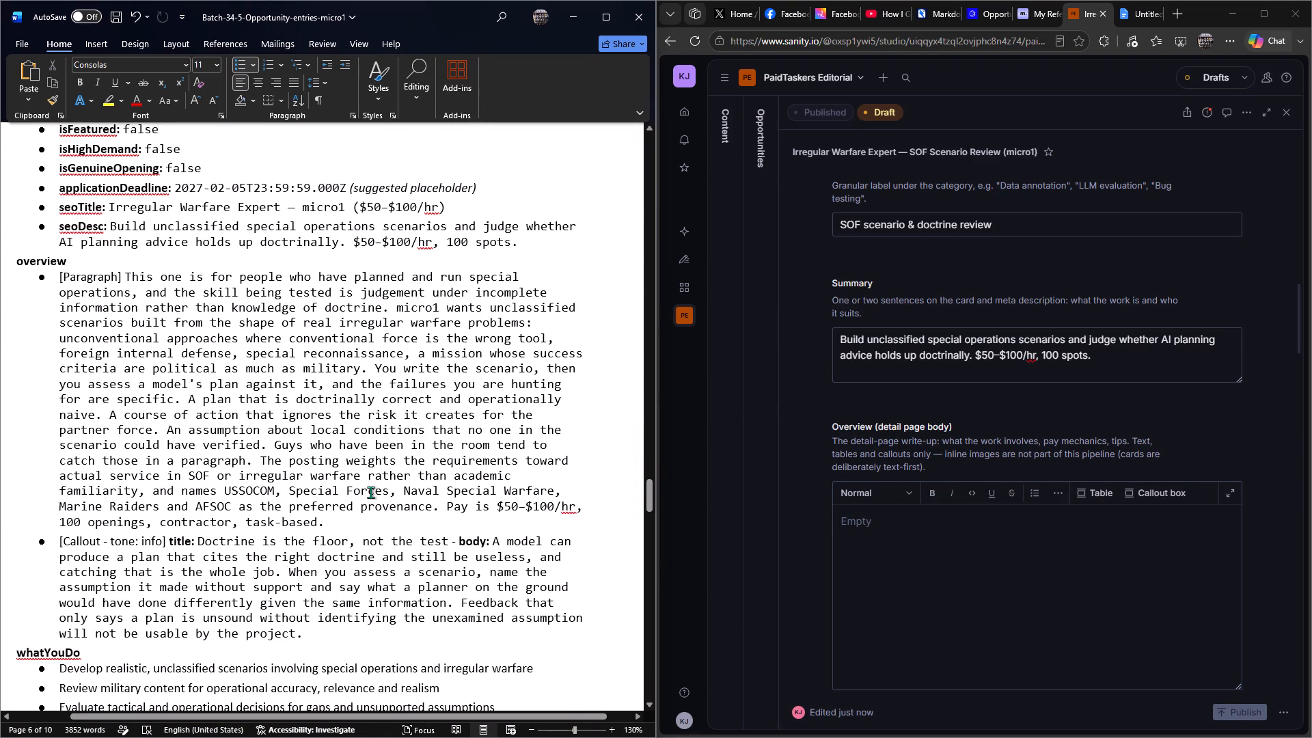
drag(359, 521, 126, 269)
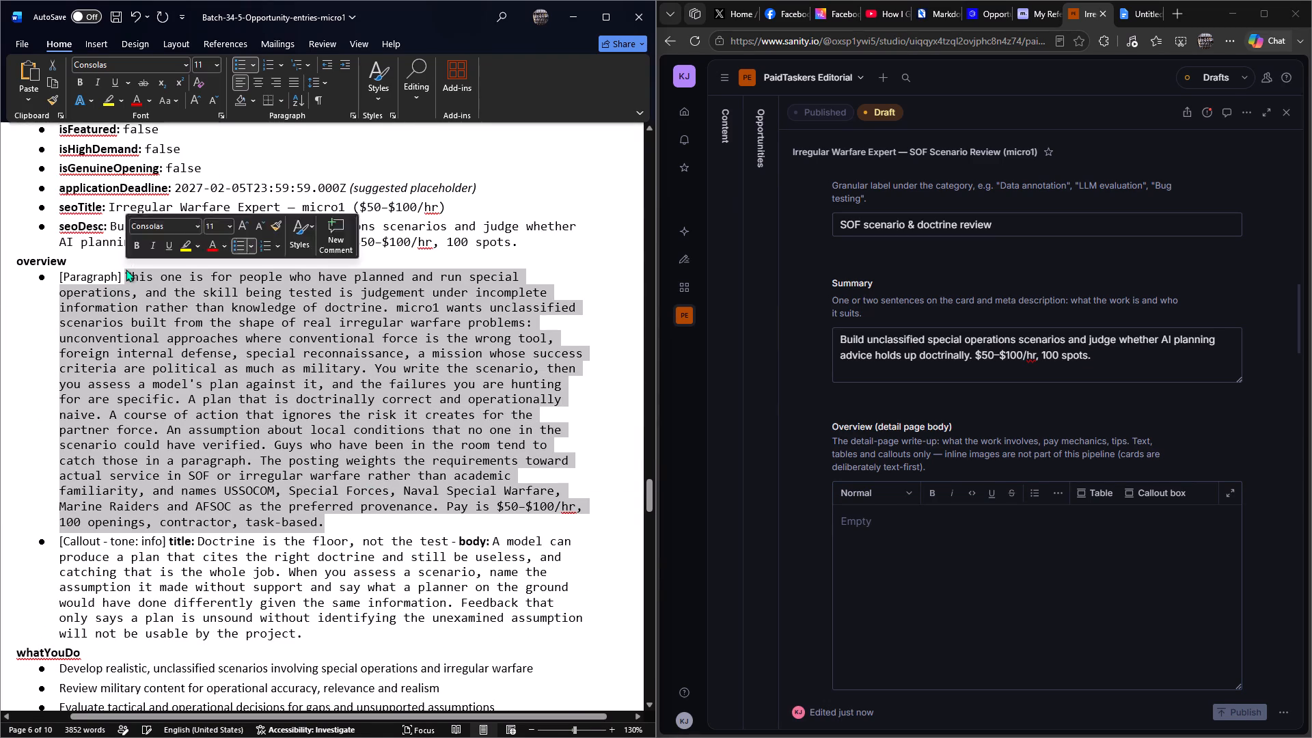
key(ctrl+c)
click(944, 582)
key(ctrl+v)
scroll(953, 578, down, 4)
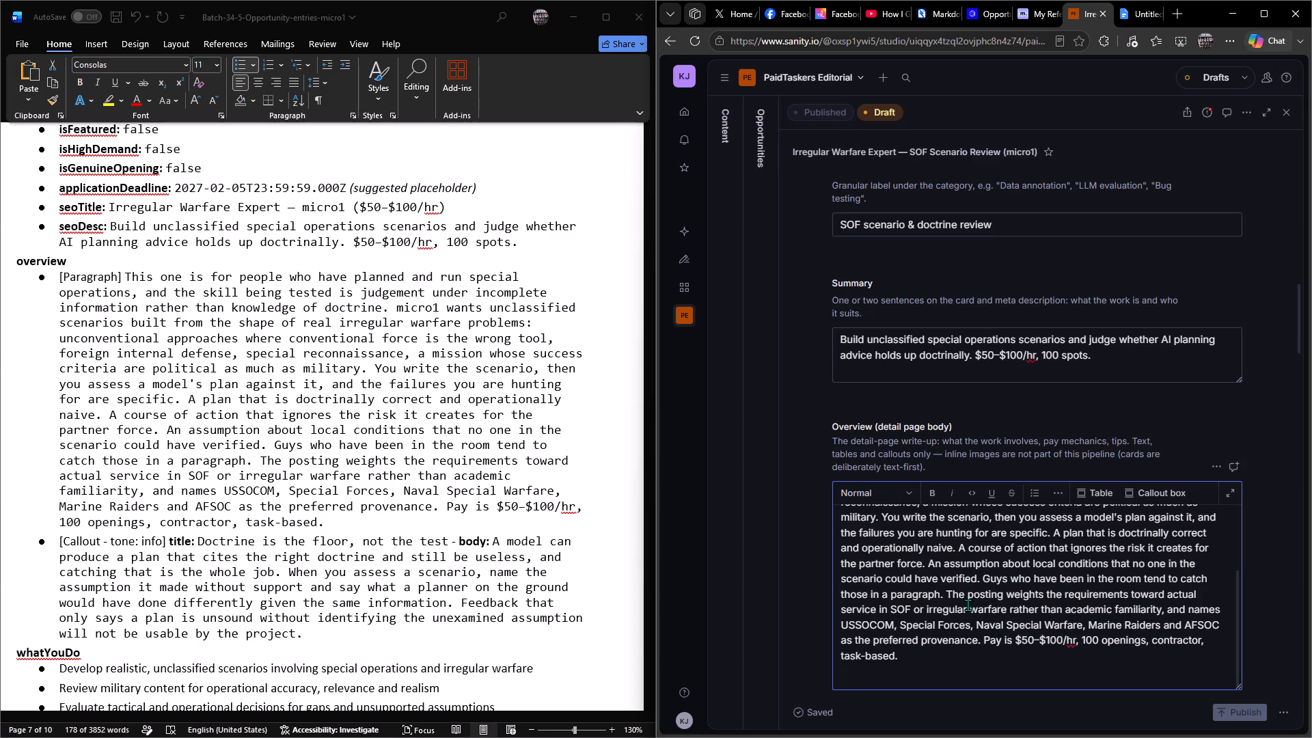
Split the Overview text so that "The posting weights the requirements" starts a new paragraph, and dismiss the WorkBuddy AI notification.
click(947, 592)
key(Return)
click(1153, 592)
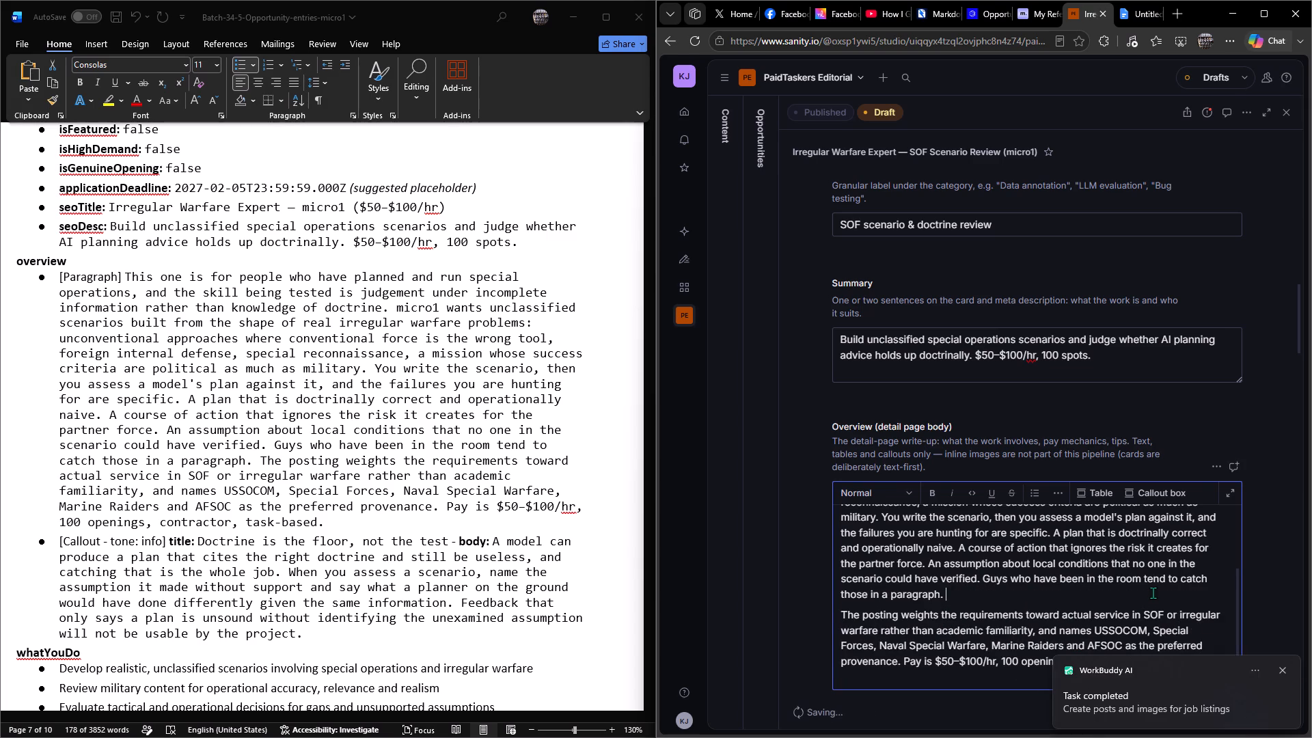
click(1282, 668)
Insert an info-tone callout box at the end of the Overview, titled "Doctrine is the floor, not the test".
click(1192, 659)
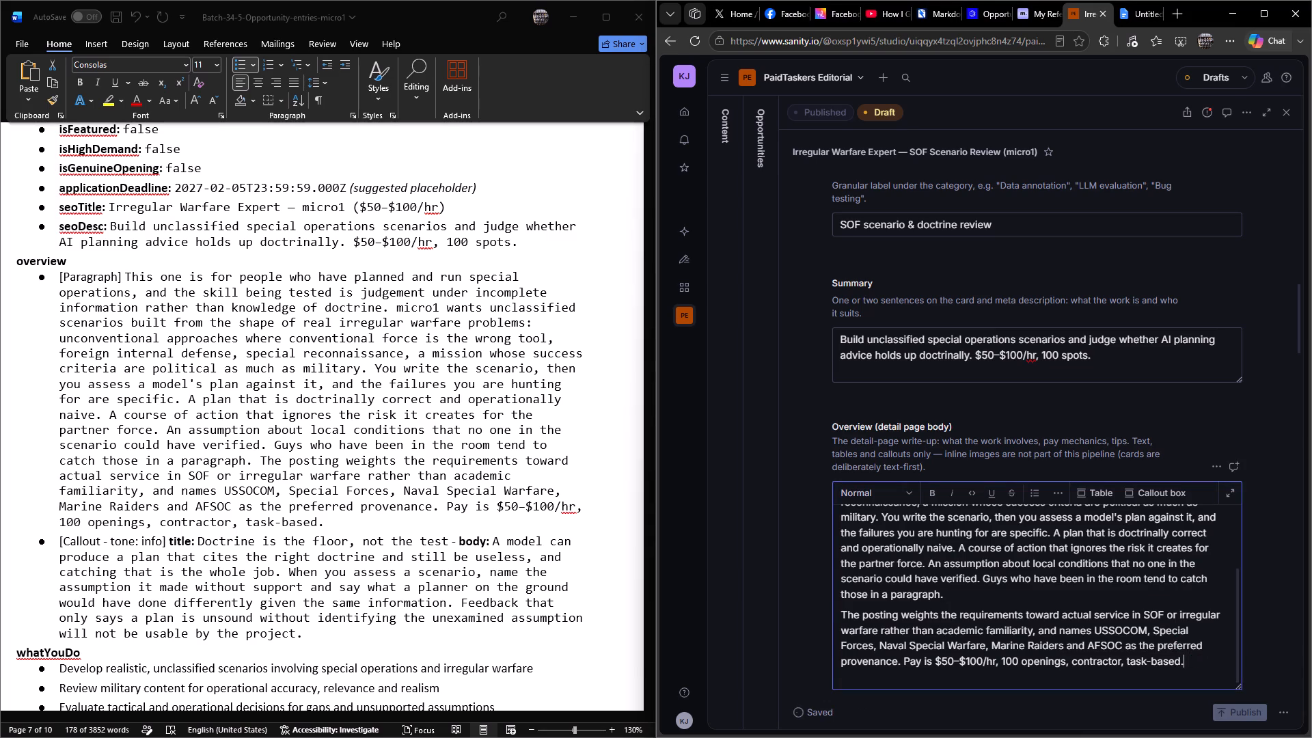
key(Return)
scroll(1122, 573, down, 4)
click(1141, 501)
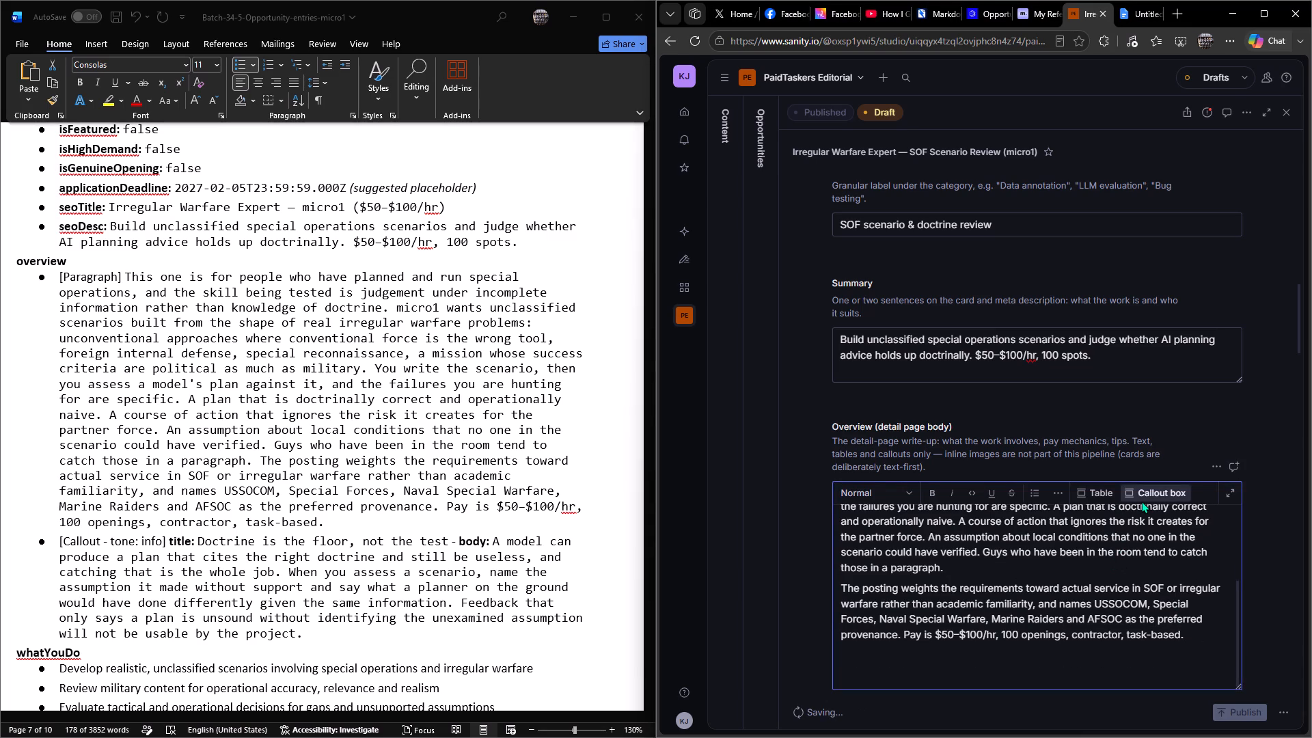
click(355, 441)
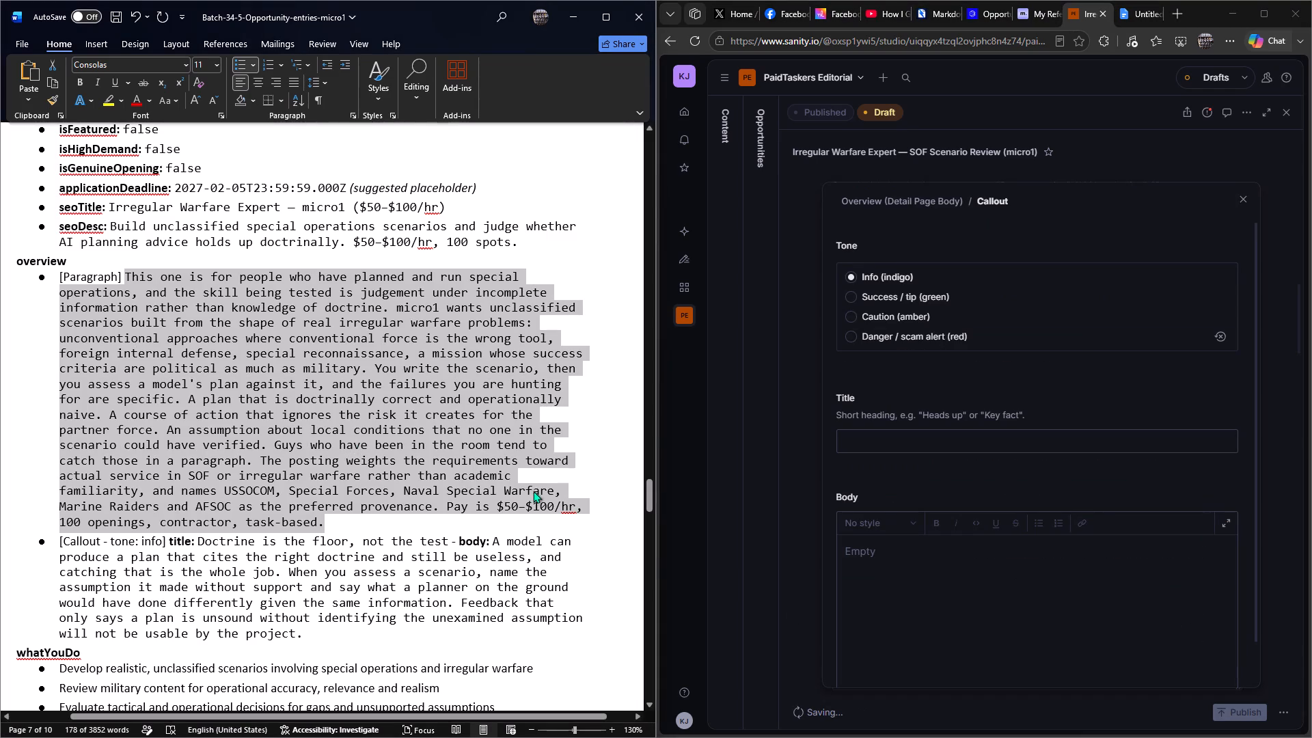
click(357, 464)
drag(200, 539, 203, 539)
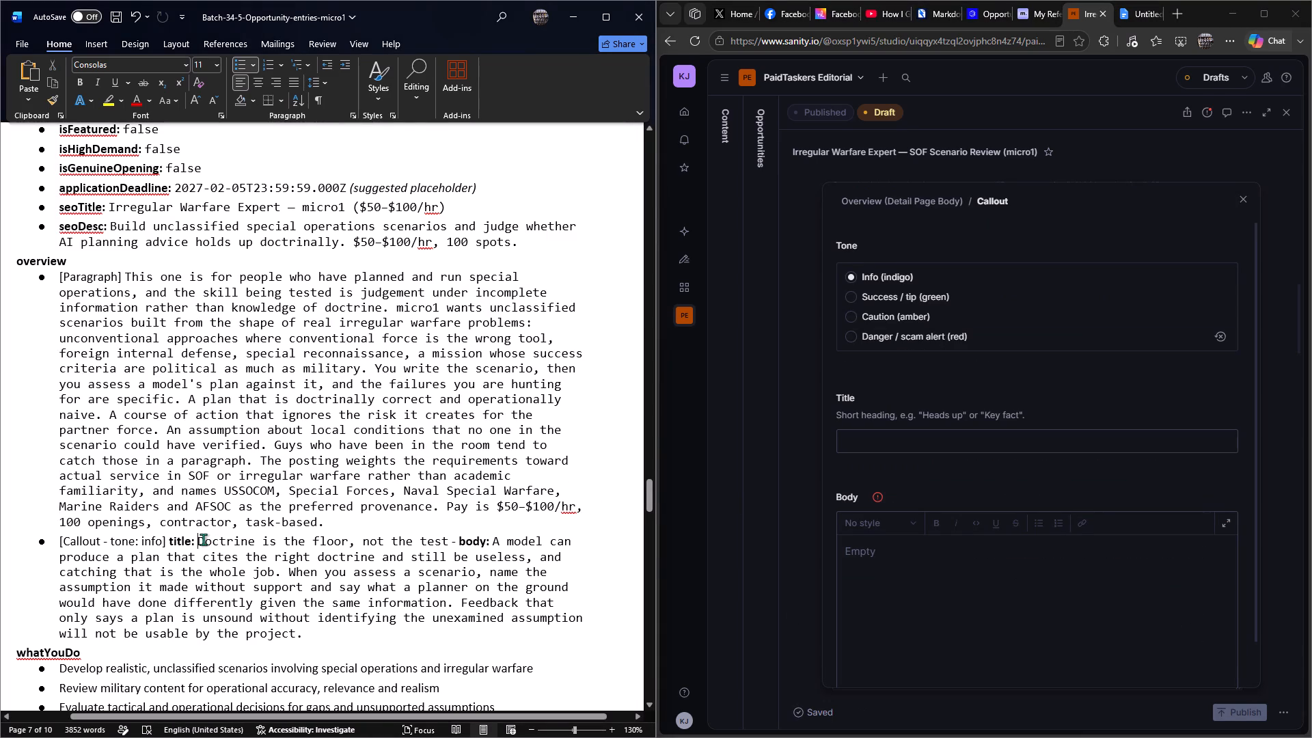
drag(203, 539, 446, 538)
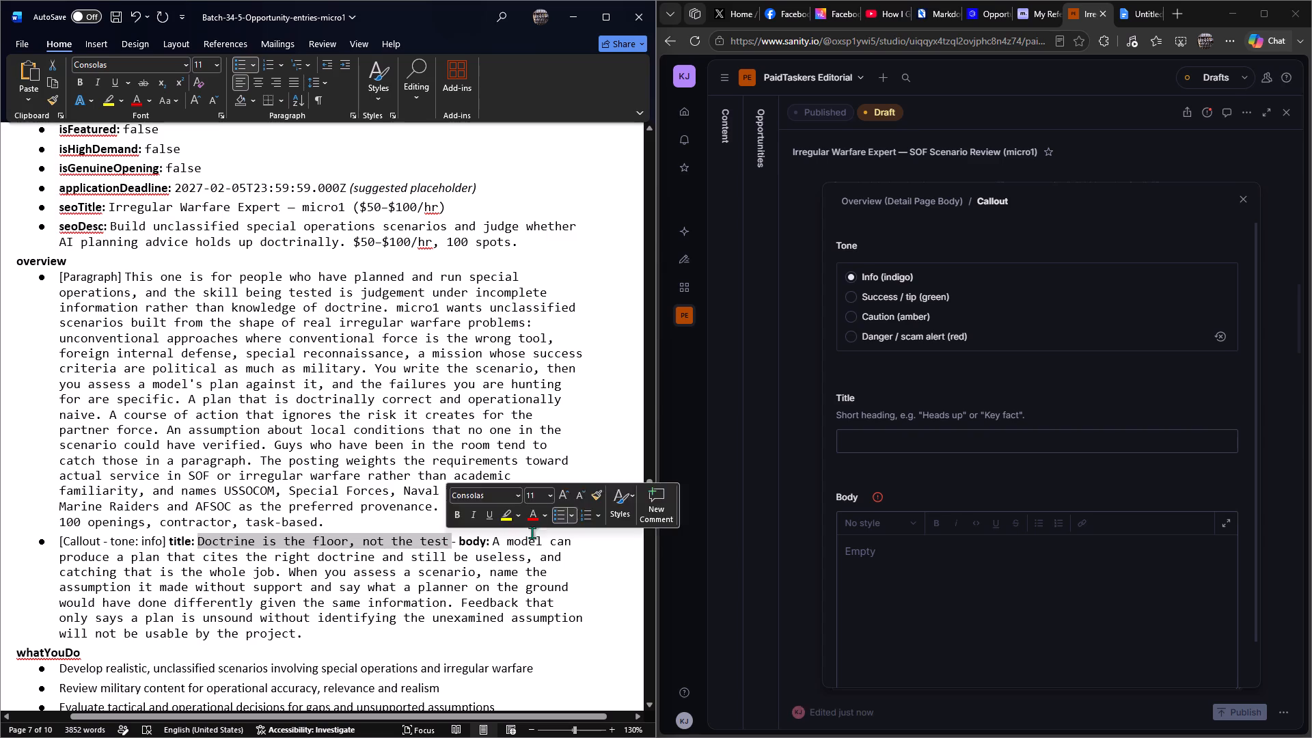
key(ctrl+c)
click(944, 443)
key(ctrl+v)
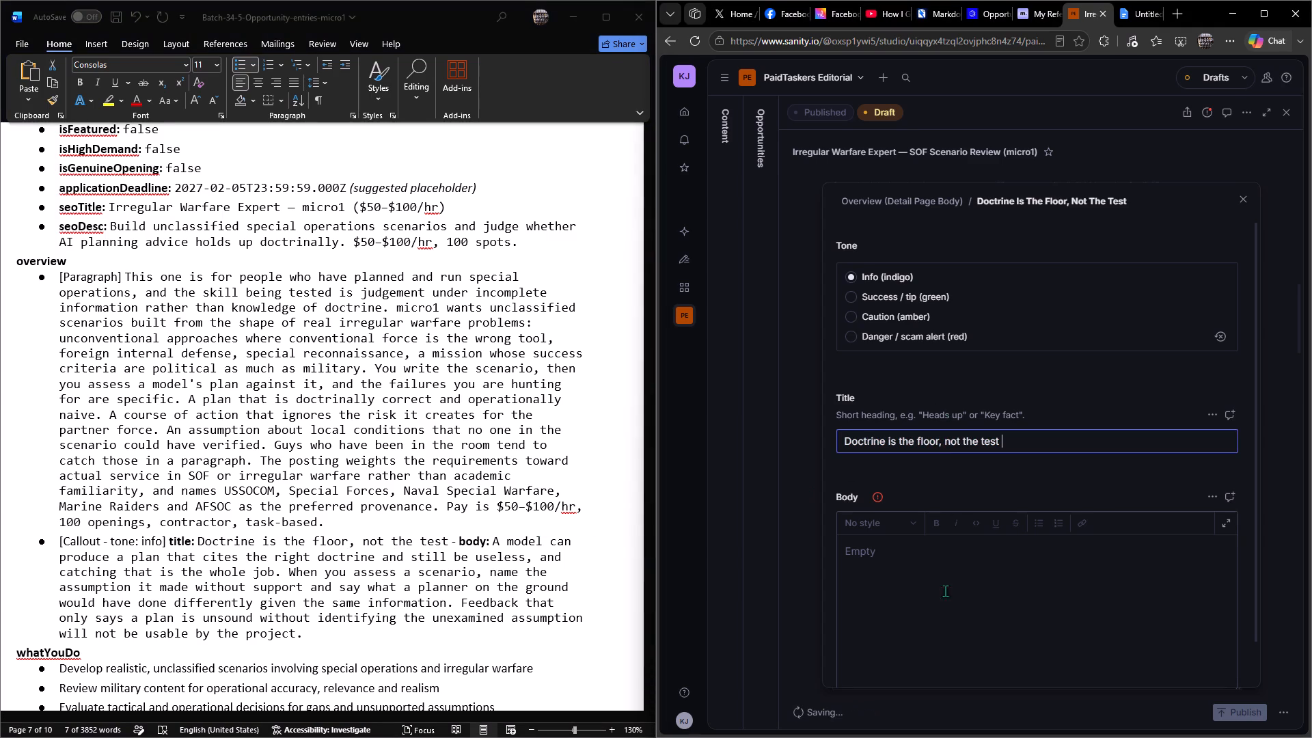
Paste JOB 4's callout body, beginning "A model can produce a plan", remove its bullet formatting, and close the callout.
click(945, 607)
click(488, 575)
drag(494, 541, 527, 605)
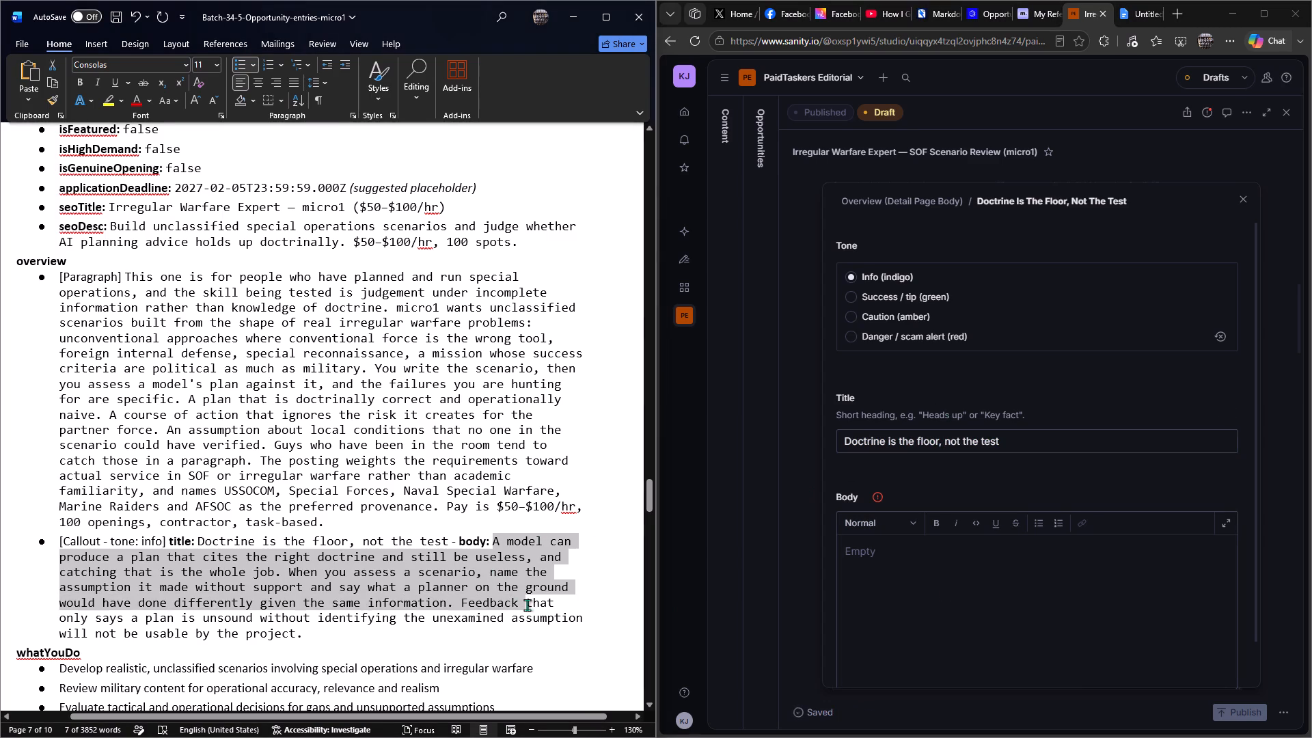
drag(527, 605, 533, 631)
key(ctrl+c)
click(920, 620)
key(ctrl+v)
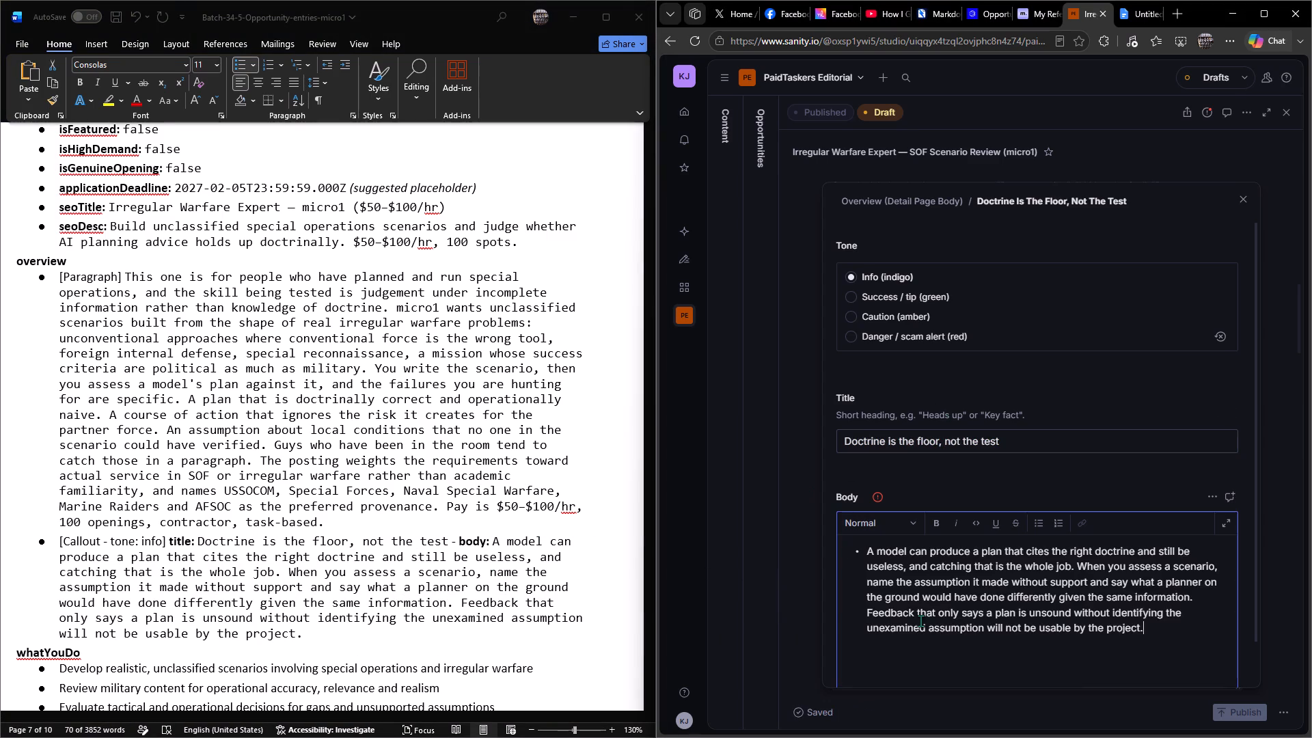
click(863, 554)
key(BackSpace)
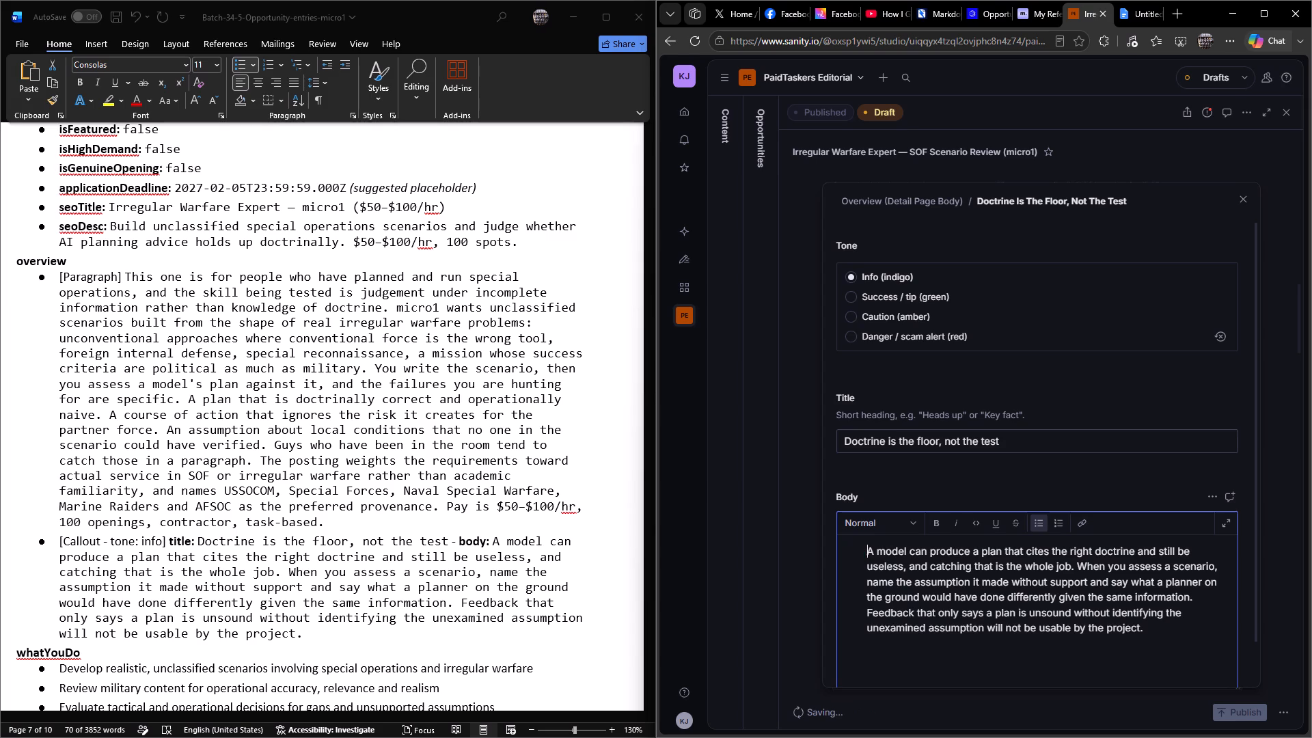
click(787, 459)
Add an empty item to the What you will do list.
scroll(787, 459, down, 5)
click(918, 480)
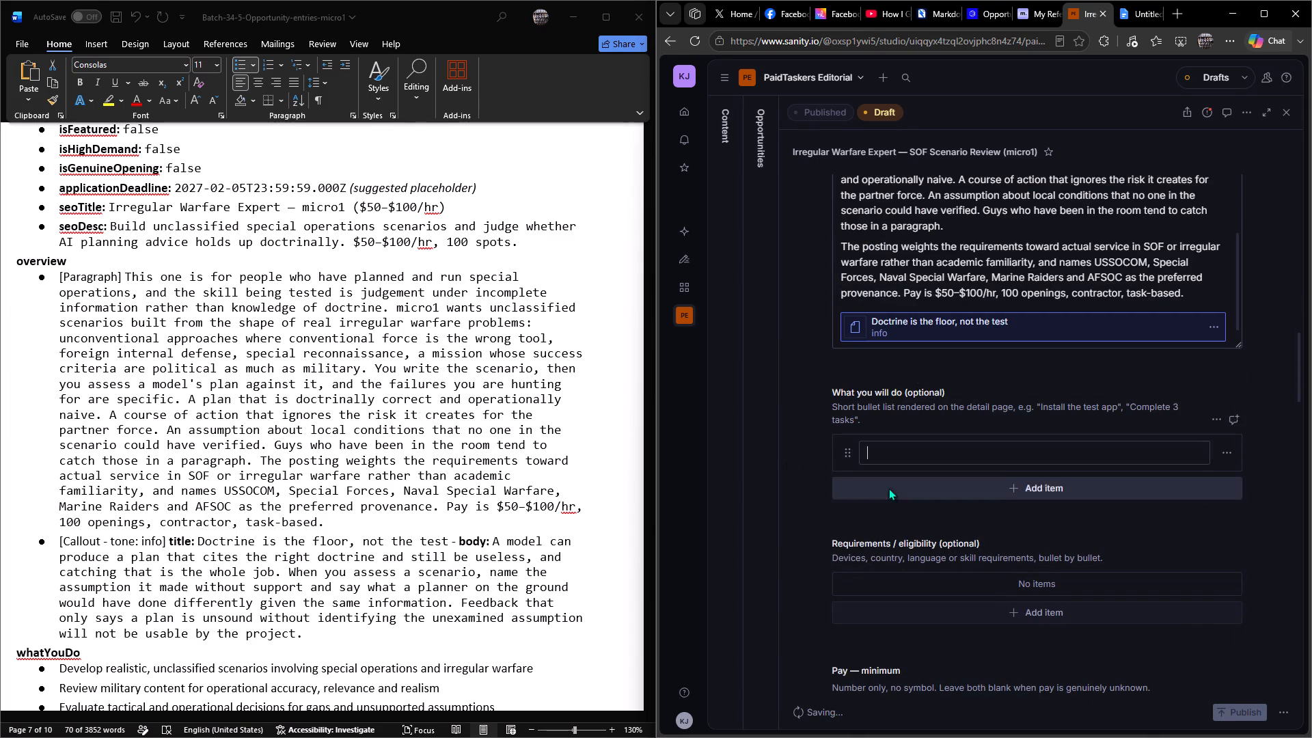
Remove the bullet formatting from the six lines under JOB 4's whatYouDo heading in Word.
click(378, 503)
scroll(378, 503, down, 8)
click(409, 437)
drag(409, 435, 404, 435)
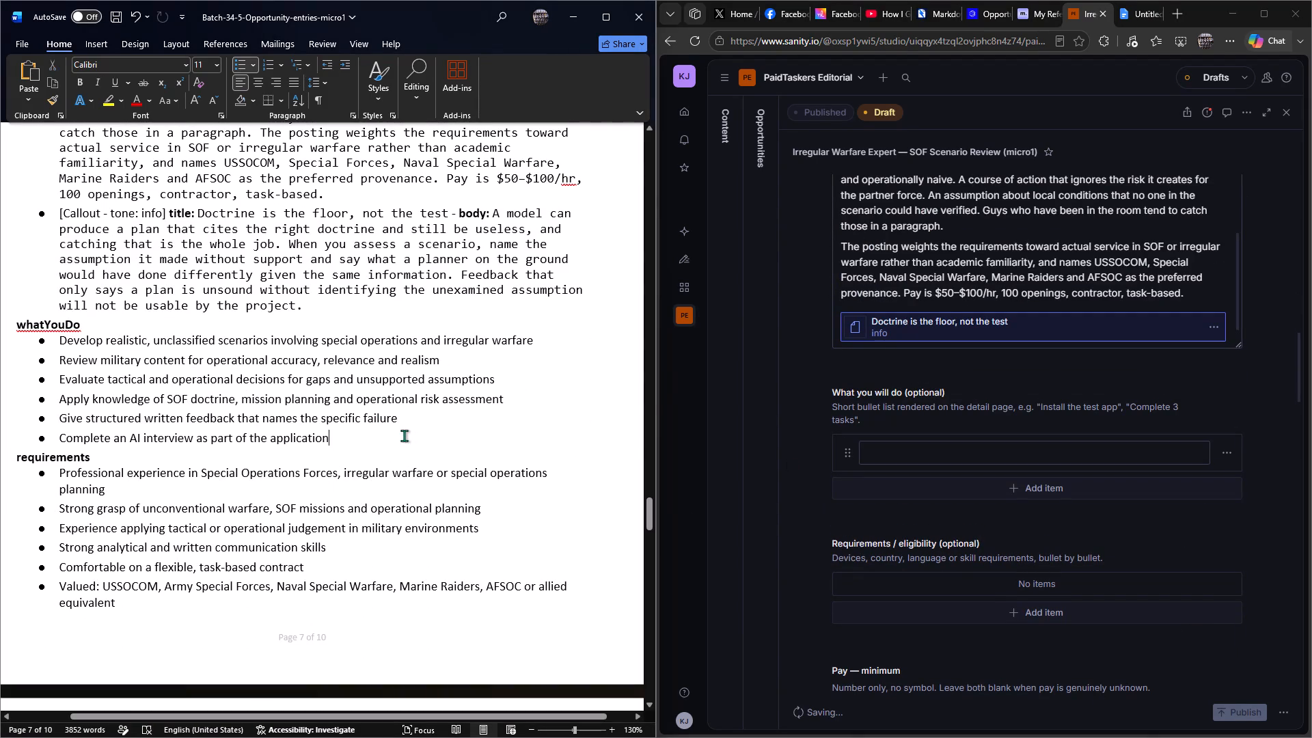
drag(404, 435, 70, 349)
click(238, 68)
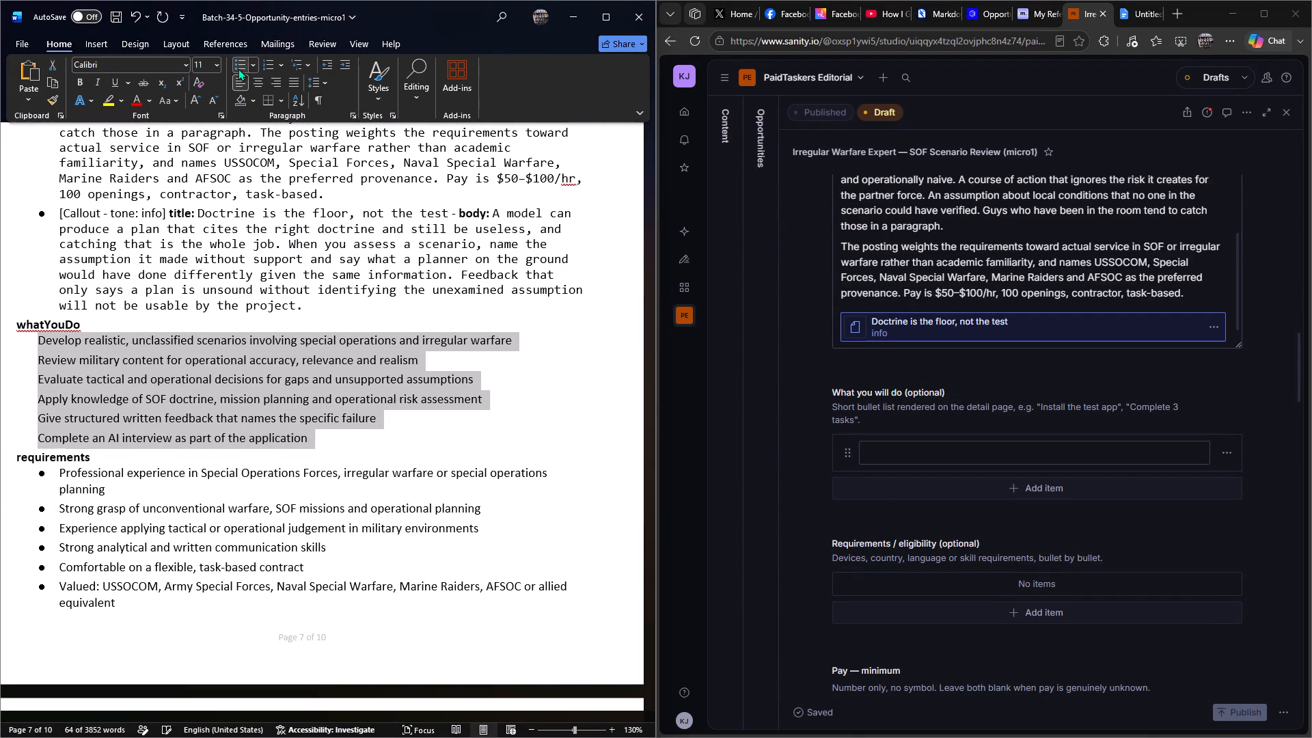
Paste "Develop realistic, unclassified scenarios involving special operations and irregular warfare" from Word into the first What you will do item.
click(282, 365)
drag(533, 340, 65, 339)
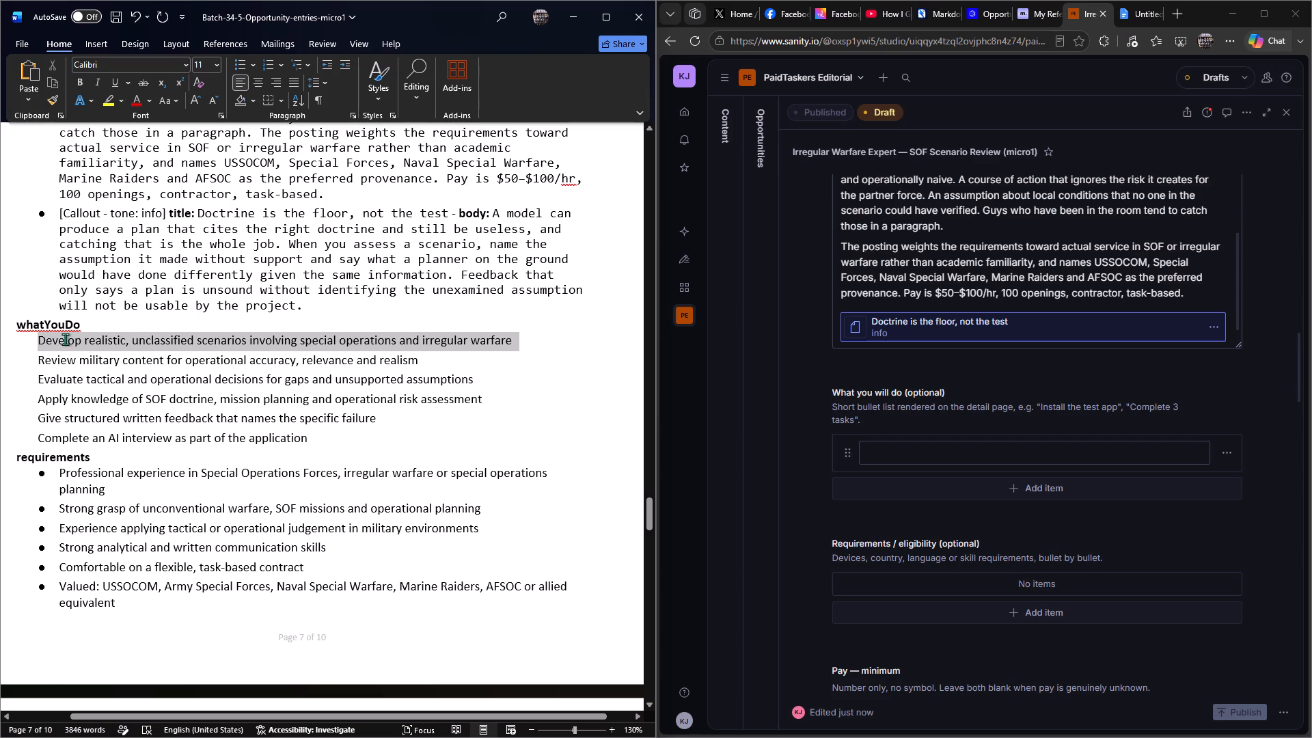
drag(65, 339, 49, 339)
key(ctrl+c)
click(1045, 452)
key(ctrl+v)
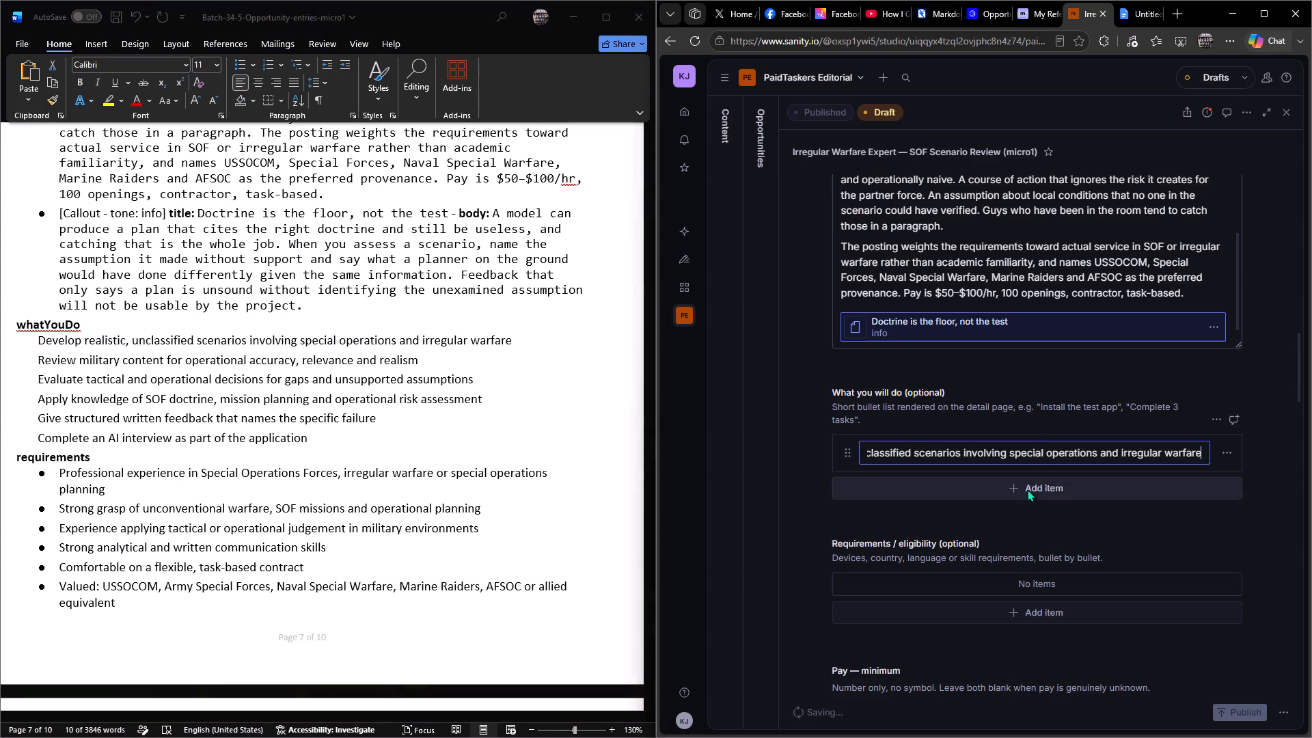
Add a second What you will do item with Word's line "Review military content for operational accuracy, relevance and realism".
click(1027, 489)
click(424, 449)
drag(446, 366, 35, 370)
key(ctrl+c)
click(948, 491)
key(ctrl+v)
Add a third What you will do item with Word's line "Evaluate tactical and operational decisions for gaps and unsupported assumptions".
click(953, 521)
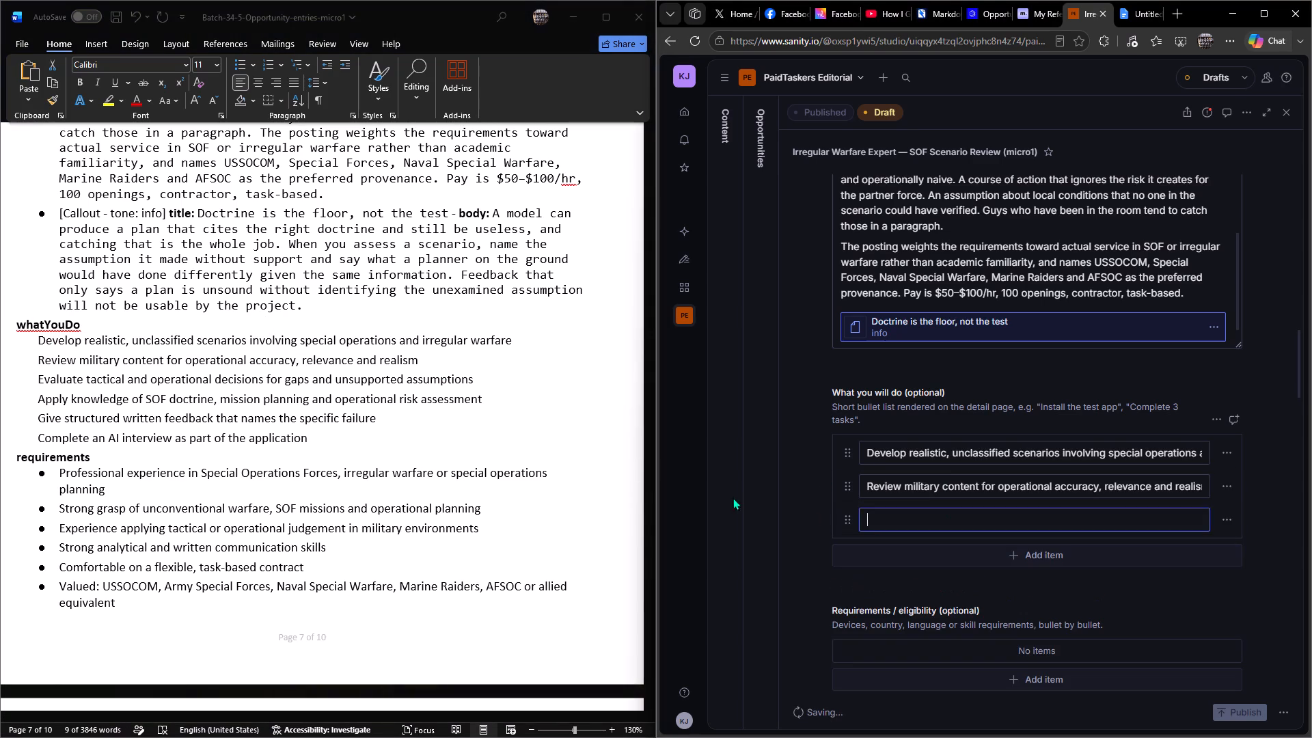
click(507, 412)
drag(515, 383, 51, 382)
key(ctrl+c)
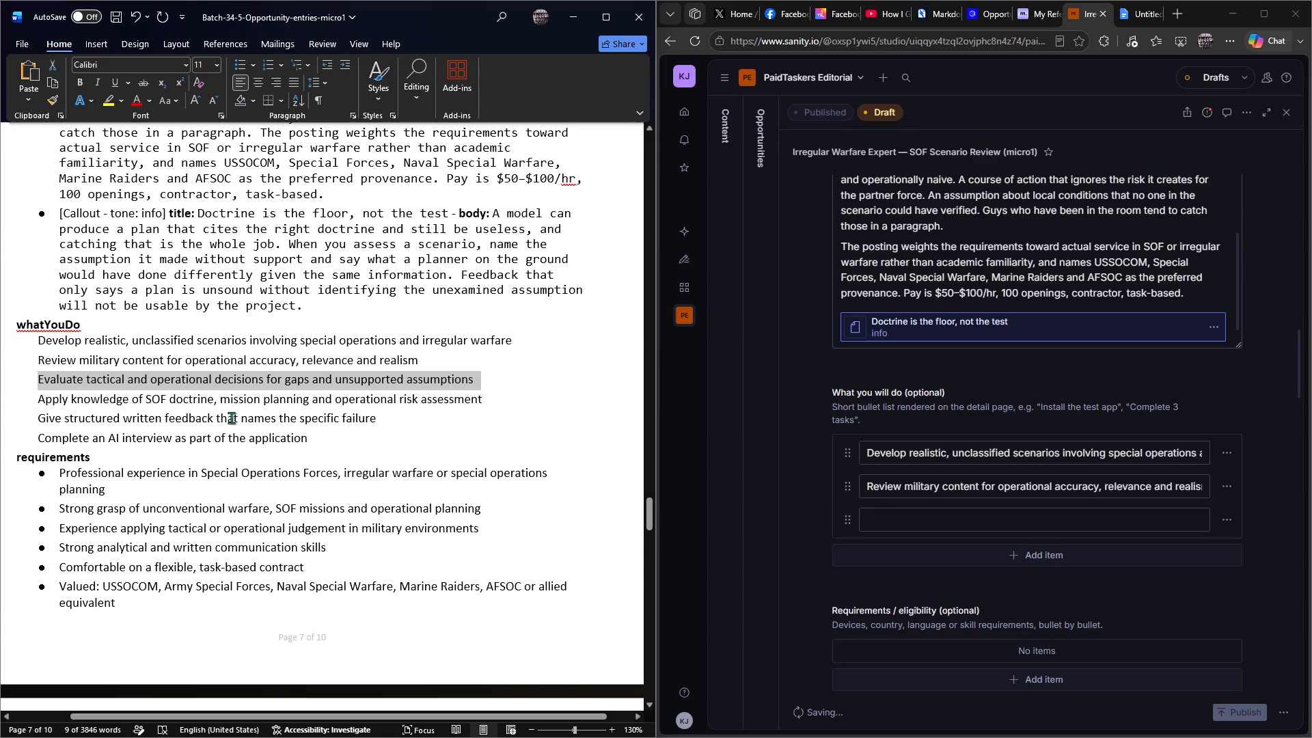
click(915, 513)
key(ctrl+v)
Add a fourth What you will do item with "Apply knowledge of SOF doctrine, mission planning and operational risk assessment" from Word.
click(915, 567)
click(347, 423)
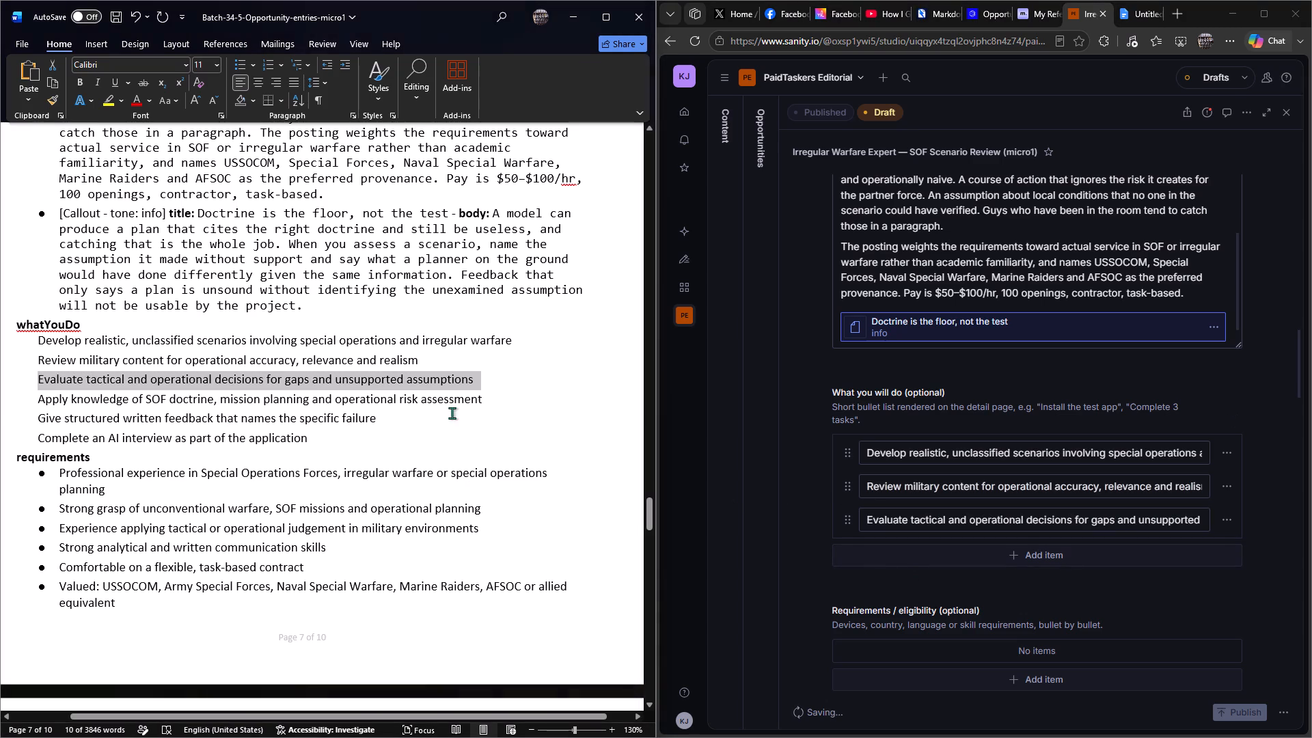
click(497, 409)
drag(508, 401, 48, 401)
key(ctrl+c)
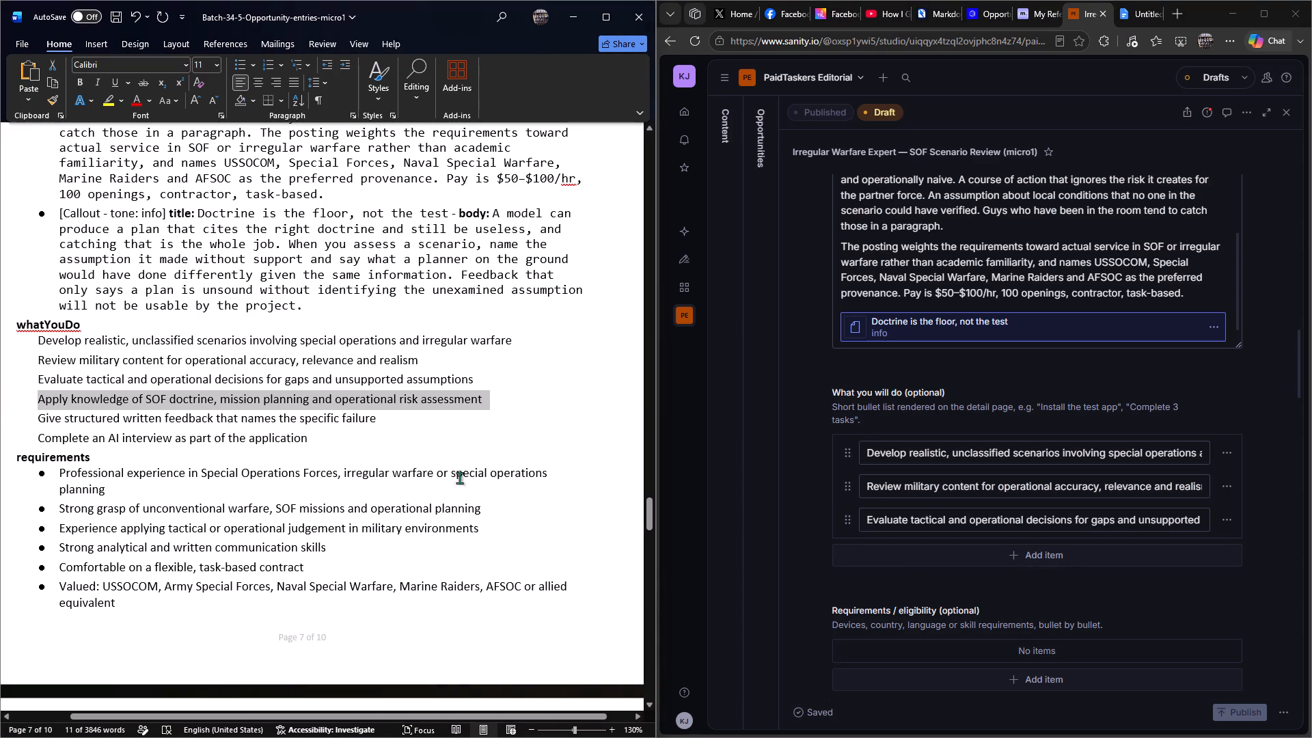
click(998, 558)
key(ctrl+v)
Add a fifth What you will do item with Word's line "Give structured written feedback that names the specific failure".
click(977, 595)
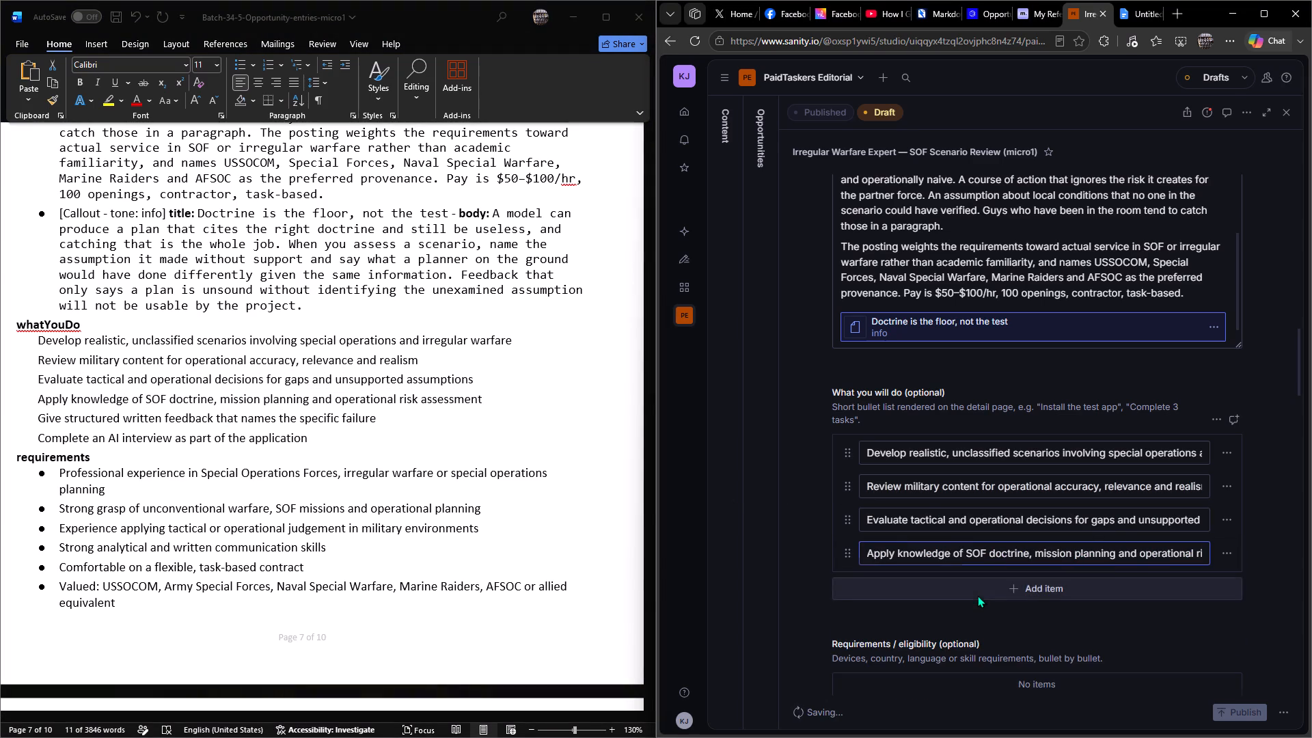
click(392, 442)
drag(389, 424, 176, 424)
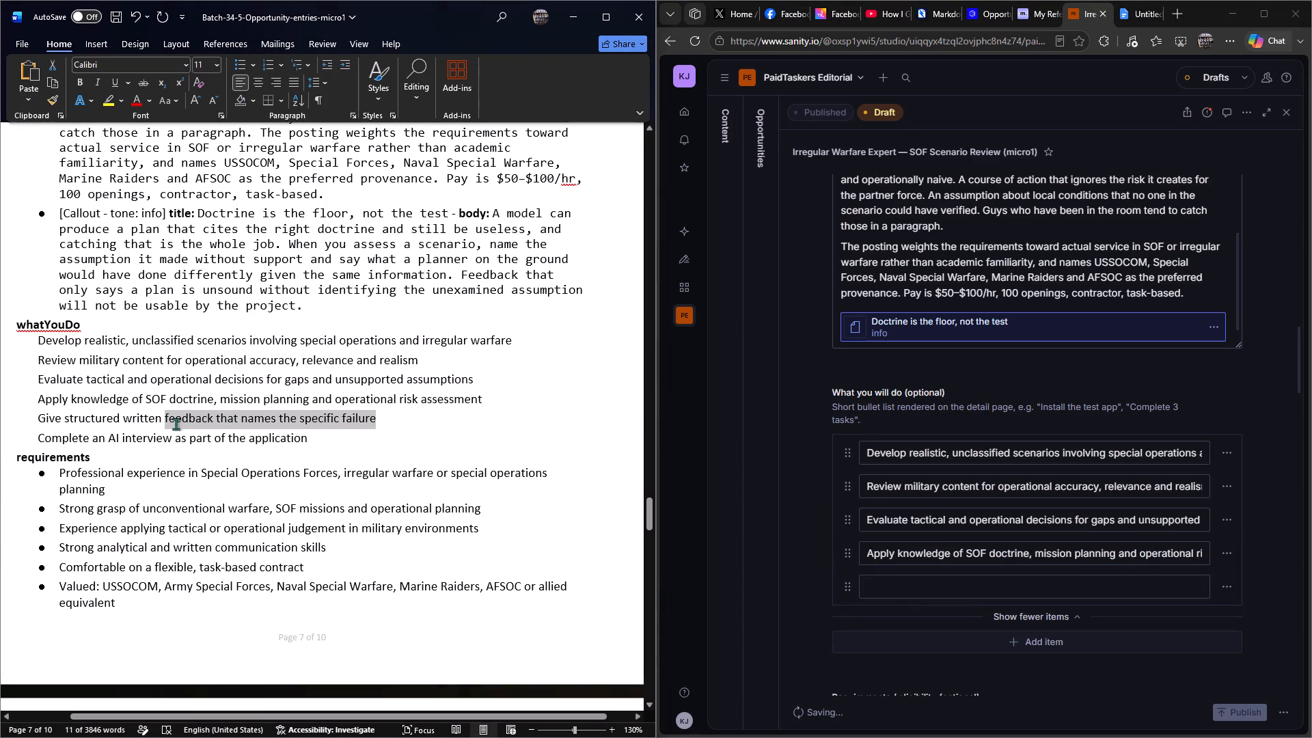
drag(176, 424, 51, 422)
key(ctrl+c)
click(940, 582)
key(ctrl+v)
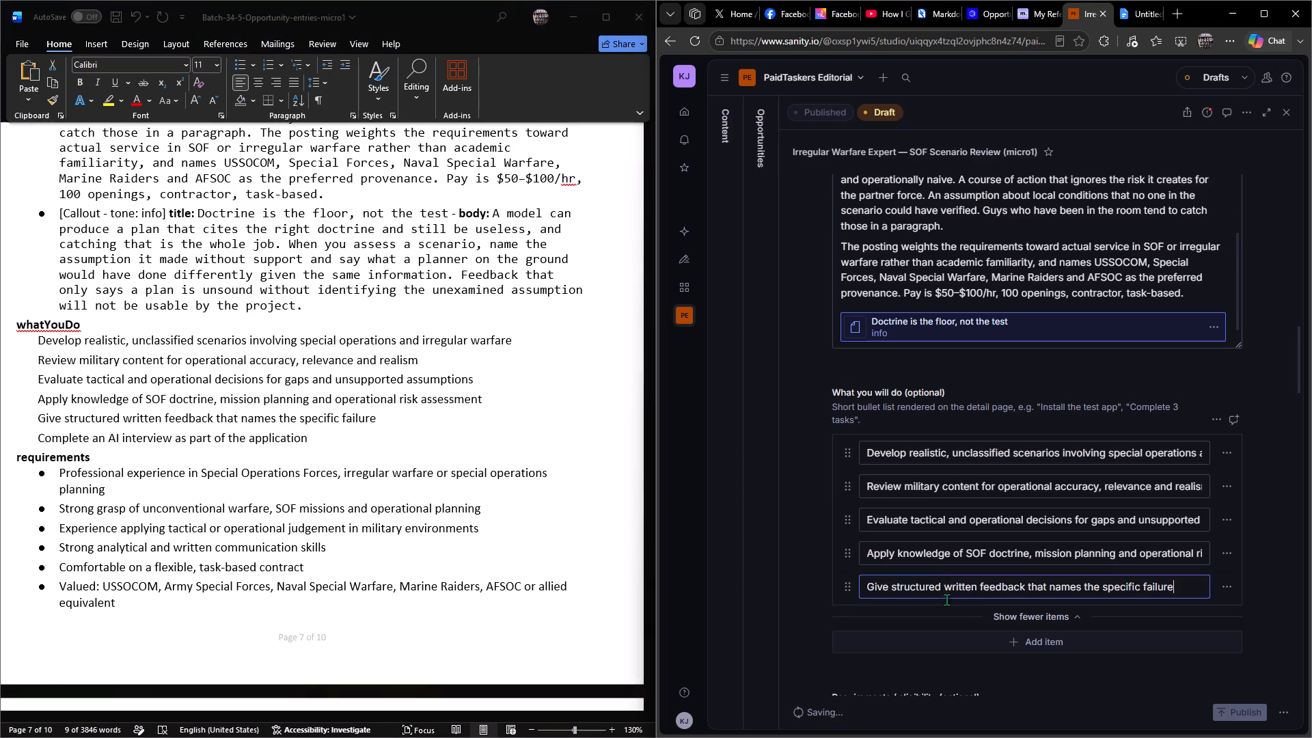
Add a sixth What you will do item with Word's line "Complete an AI interview as part of the application".
click(945, 648)
click(420, 484)
drag(320, 436, 122, 439)
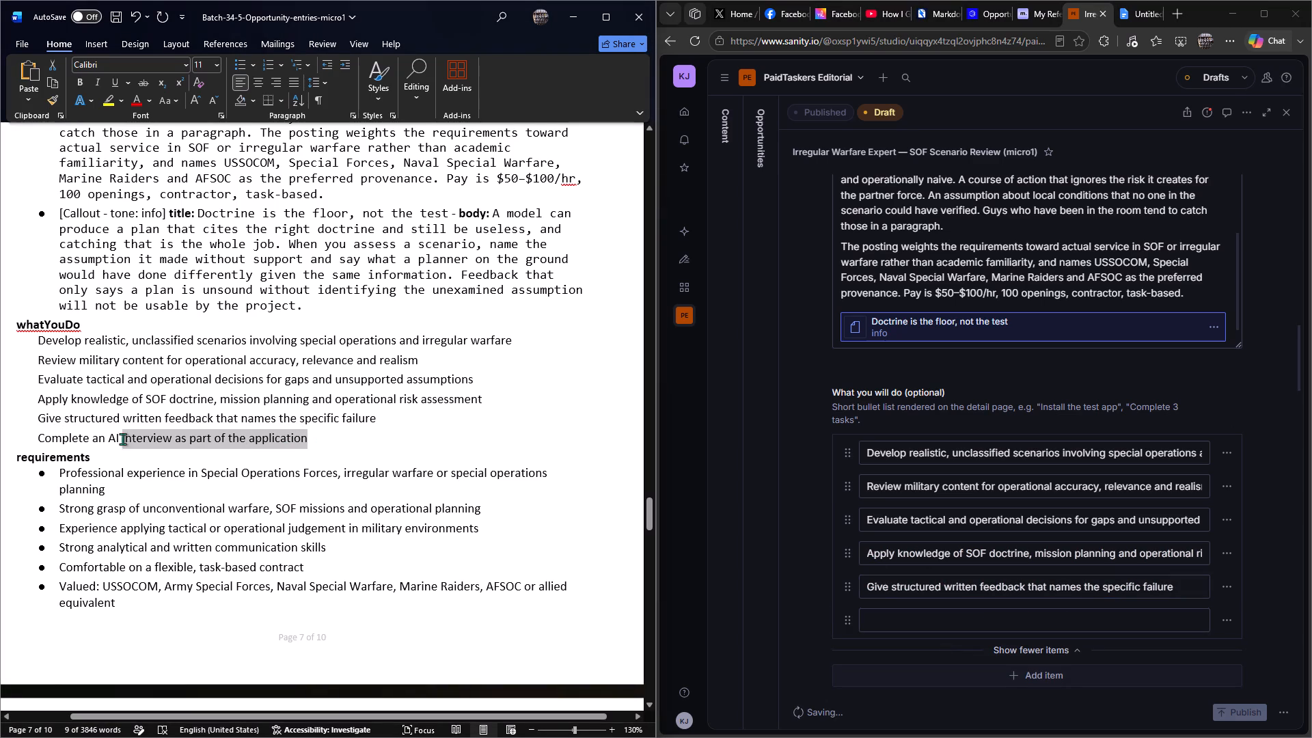
drag(122, 439, 64, 438)
key(ctrl+c)
click(935, 626)
key(ctrl+v)
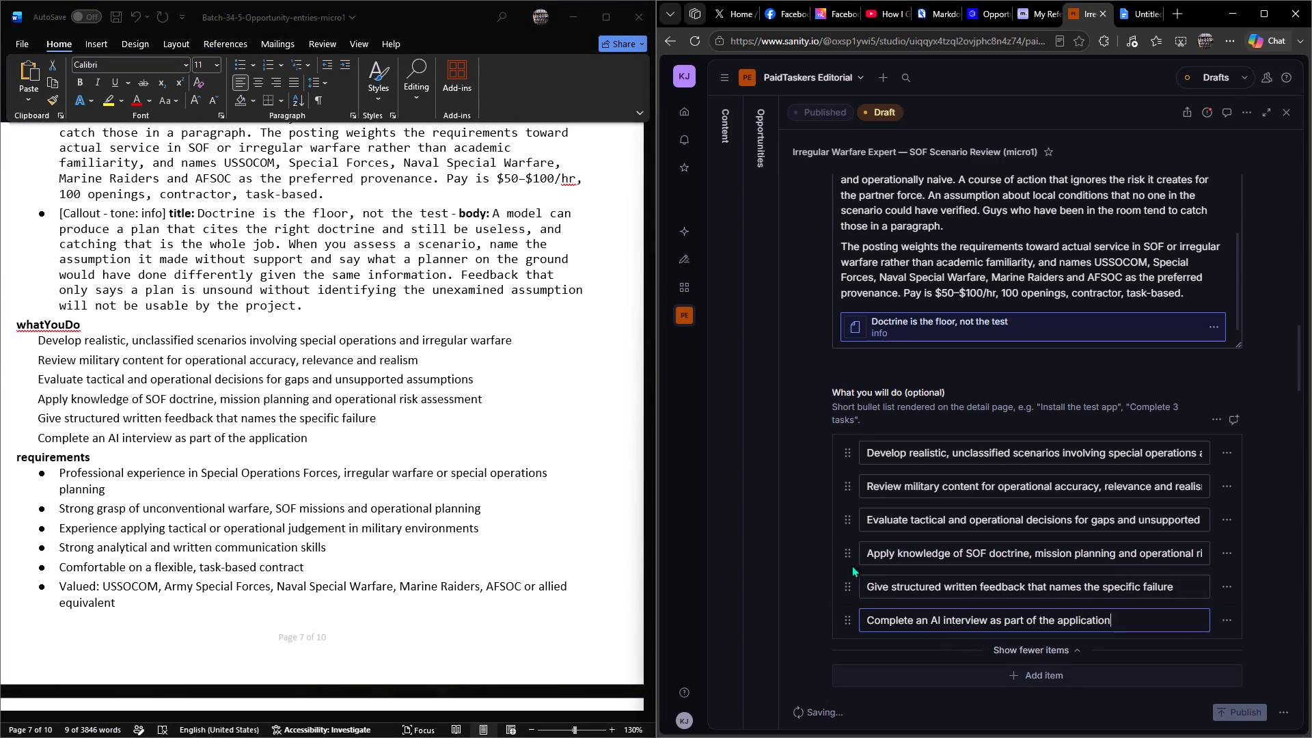
Add an empty item to the Requirements / eligibility list.
click(800, 500)
scroll(800, 500, down, 6)
click(981, 394)
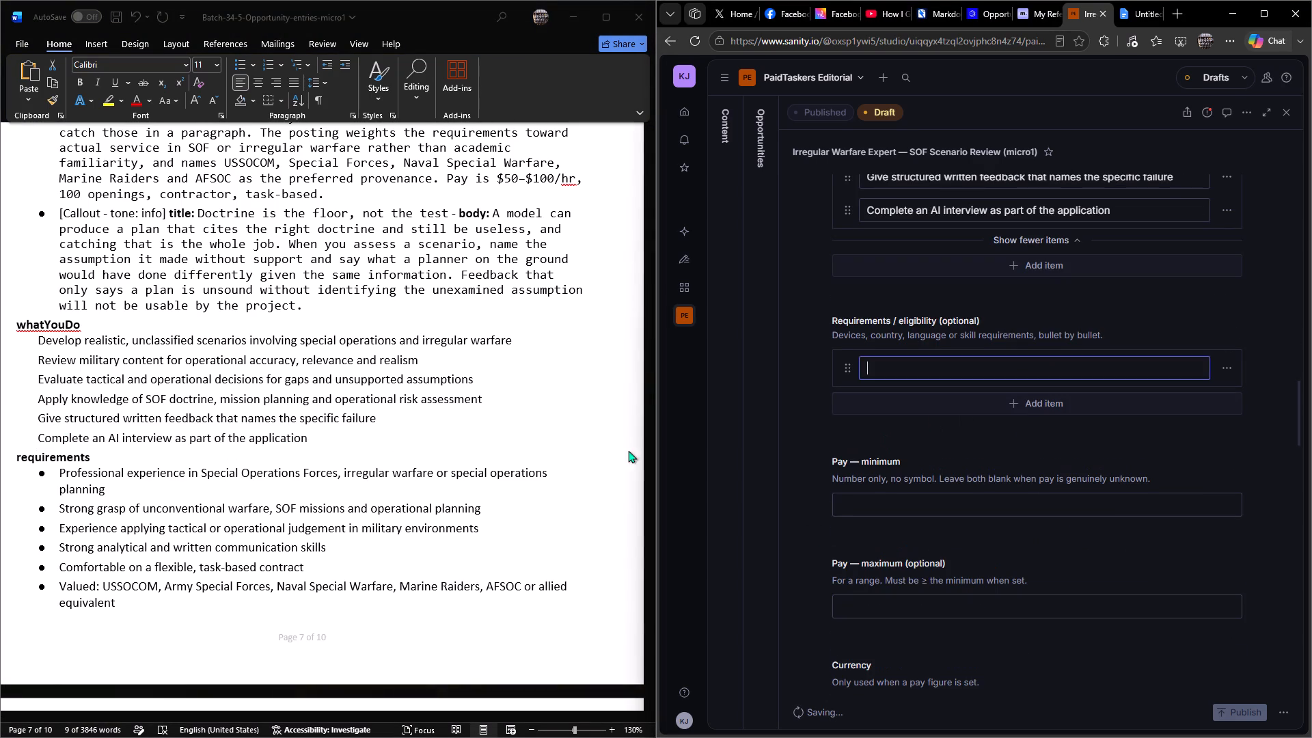
Remove the bullet formatting from the seven lines under JOB 4's requirements heading in Word.
click(389, 440)
scroll(389, 440, down, 4)
click(192, 441)
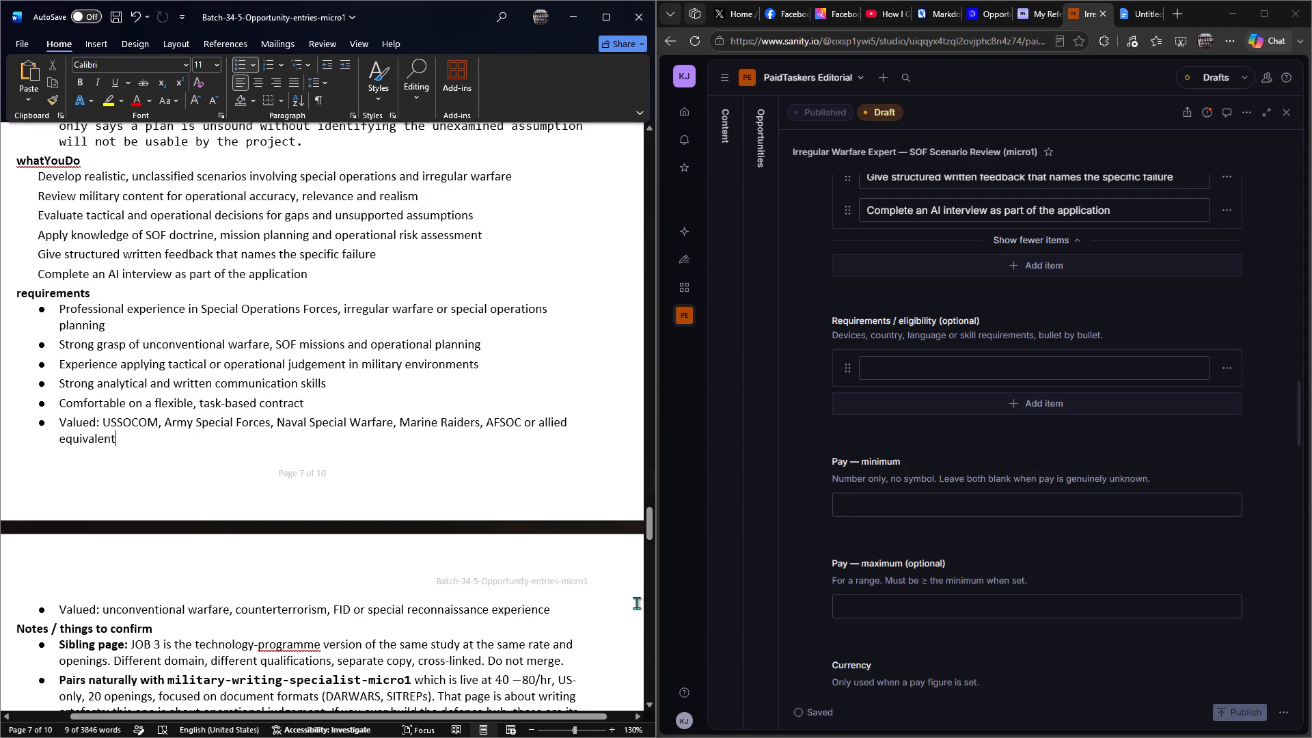
drag(586, 606, 61, 310)
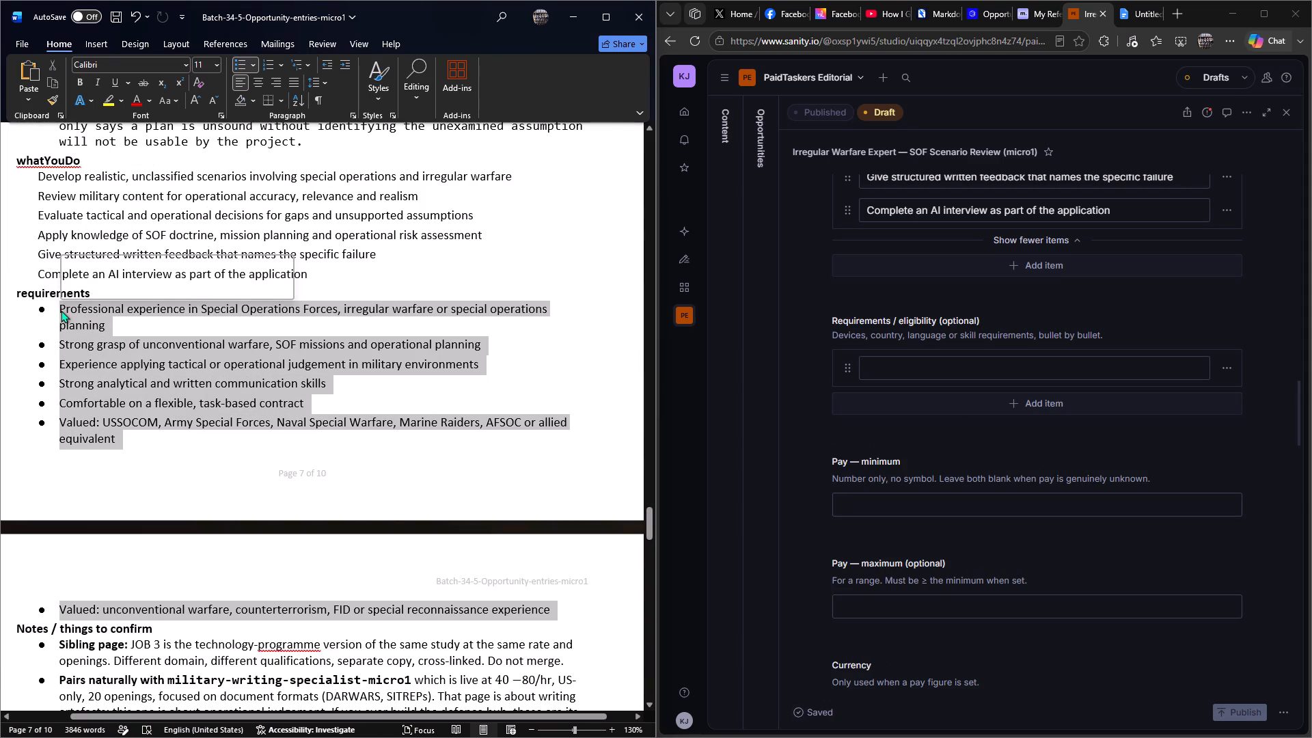
click(234, 64)
click(413, 290)
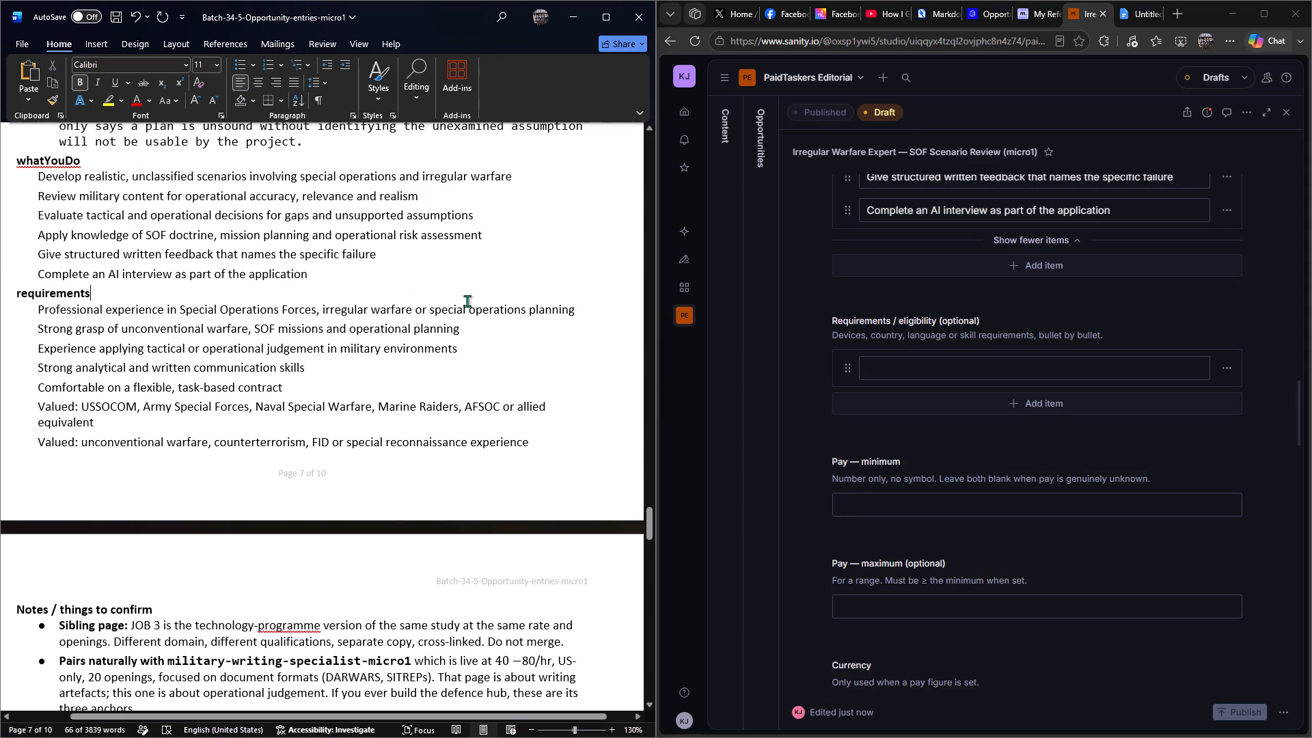
Paste "Professional experience in Special Operations Forces, irregular warfare or special operations planning" from Word into the first Requirements item.
drag(623, 317, 20, 317)
key(ctrl+c)
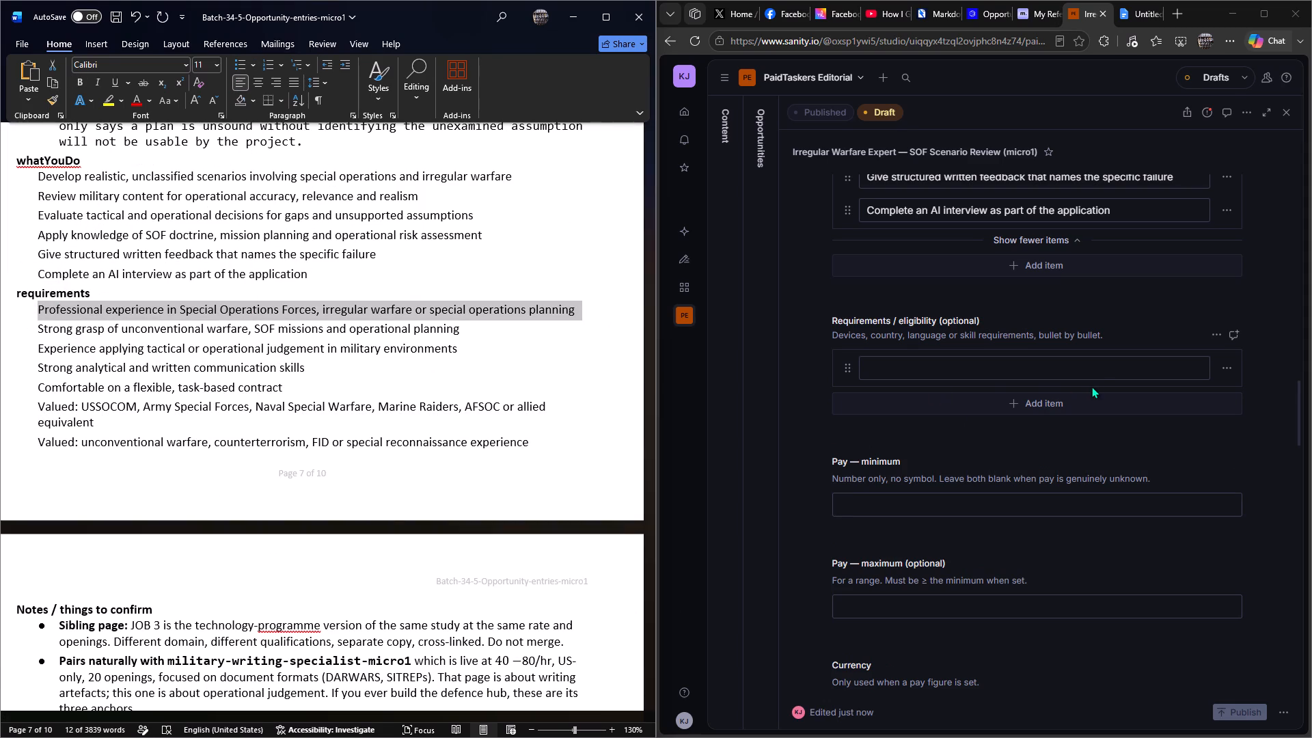
click(1101, 375)
key(ctrl+v)
Add a second Requirements item with Word's line "Strong grasp of unconventional warfare, SOF missions and operational planning".
click(1083, 407)
click(458, 323)
click(488, 327)
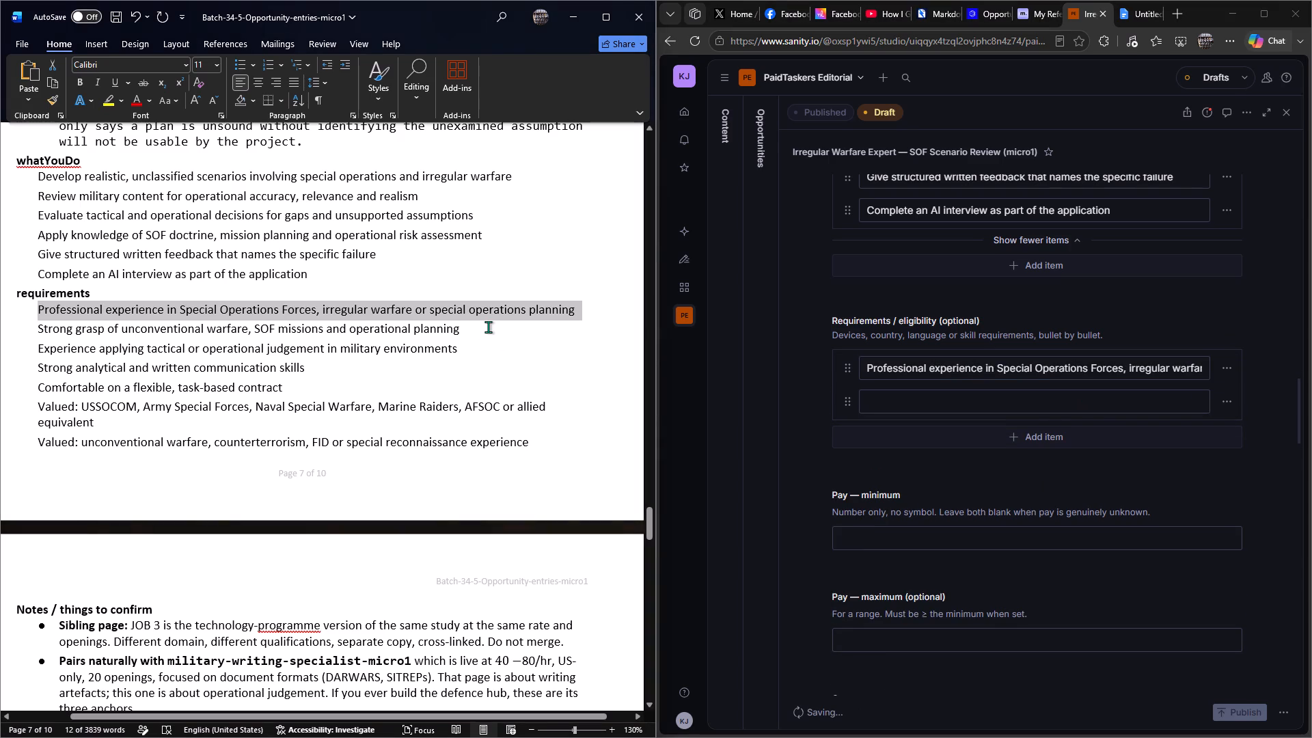
drag(488, 327, 53, 327)
key(ctrl+c)
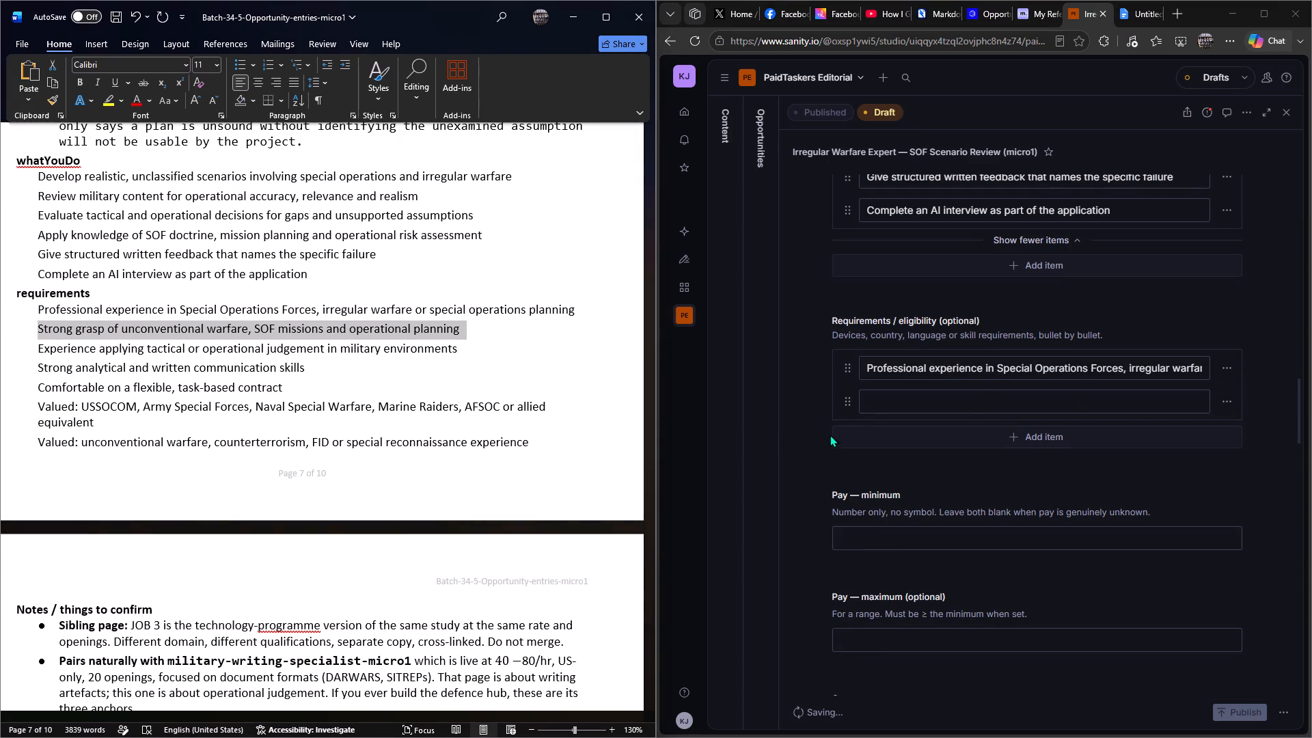
click(979, 398)
key(ctrl+v)
Add a third Requirements item with Word's line "Experience applying tactical or operational judgement in military environments".
click(954, 445)
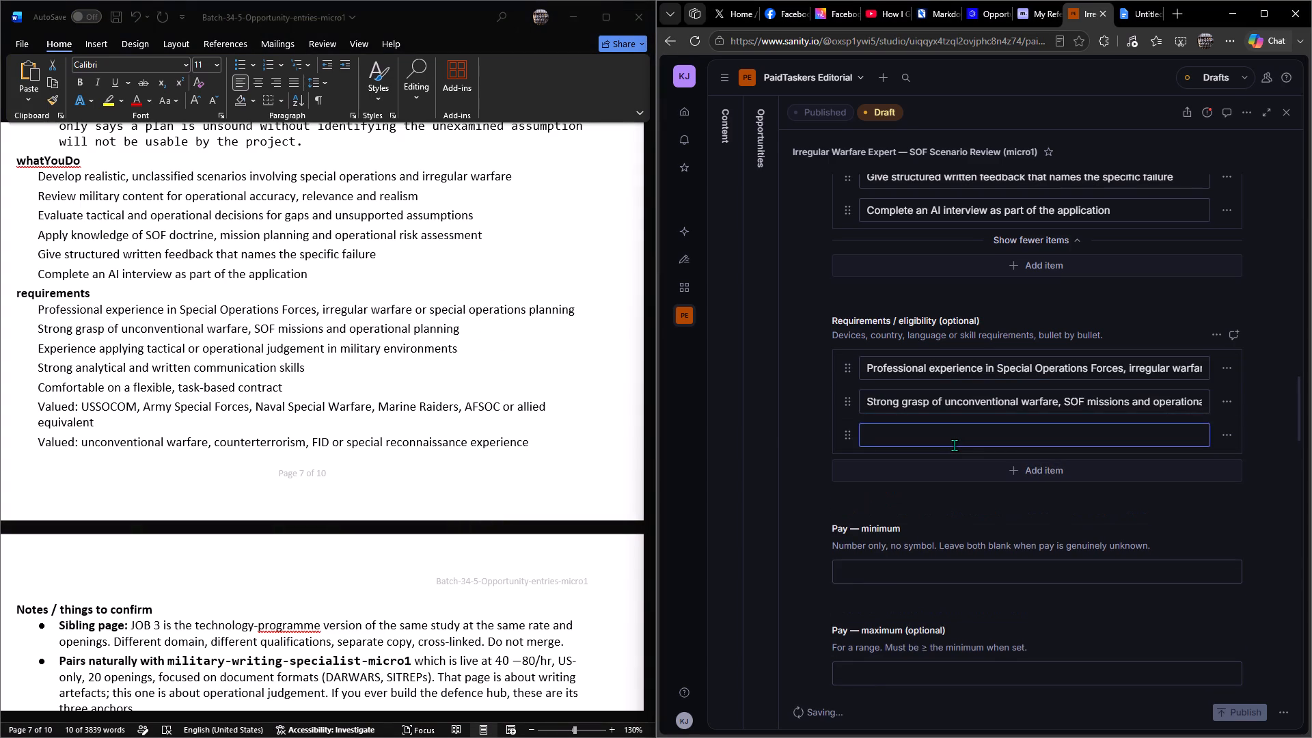
click(411, 418)
drag(485, 350, 484, 350)
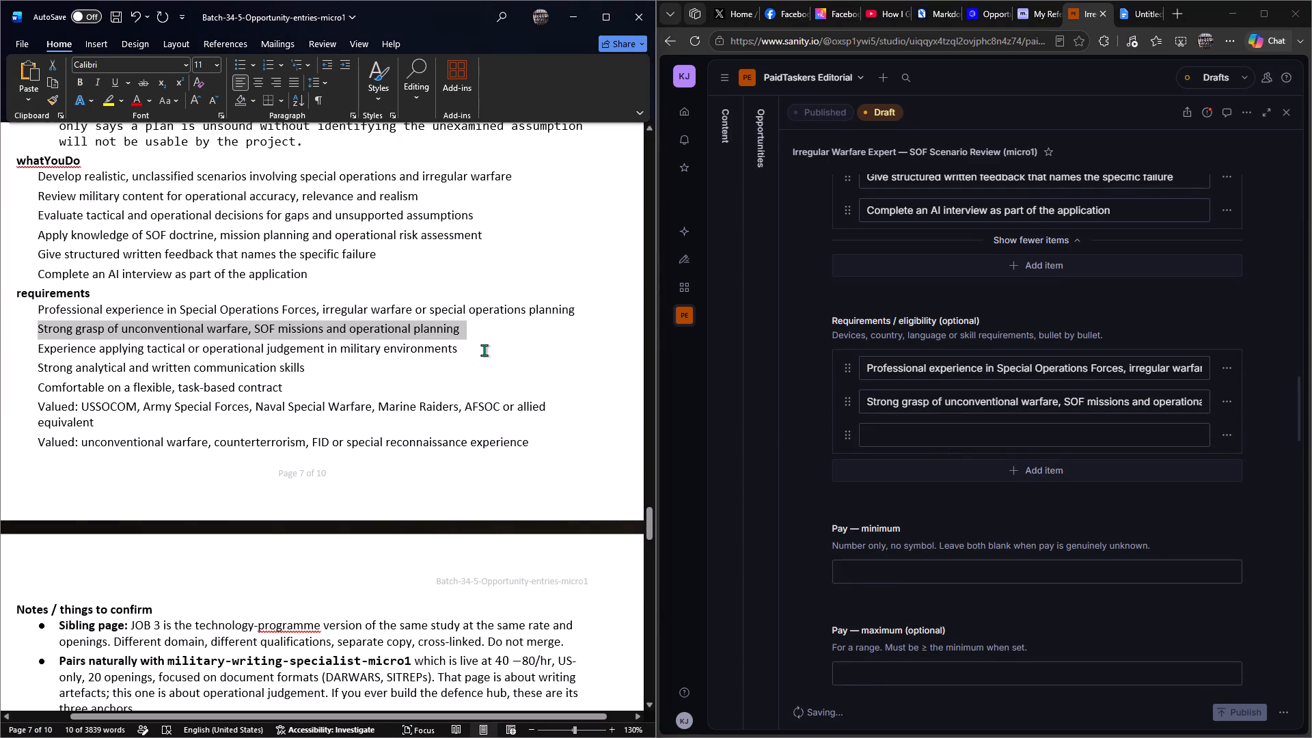
drag(484, 350, 59, 351)
key(ctrl+c)
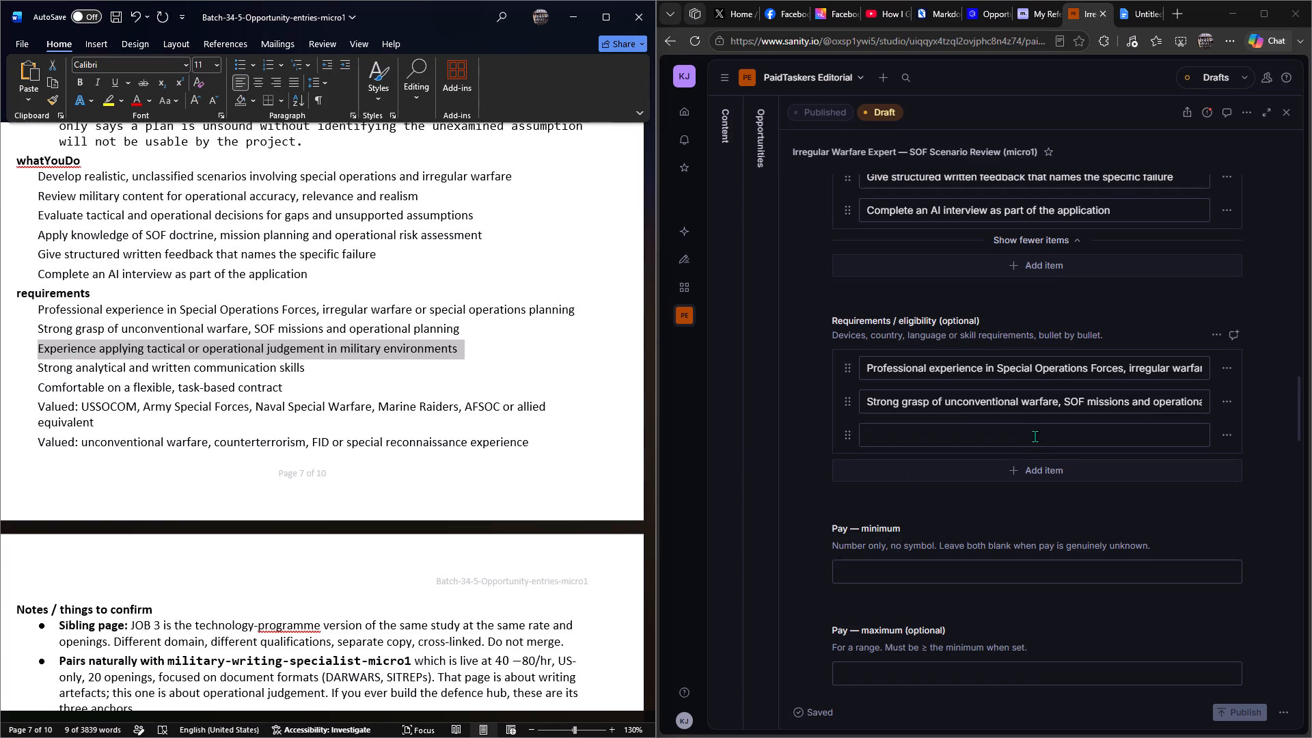
click(1035, 436)
key(ctrl+v)
Add a fourth Requirements item with Word's line "Strong analytical and written communication skills".
click(1011, 469)
click(452, 384)
drag(333, 366, 205, 369)
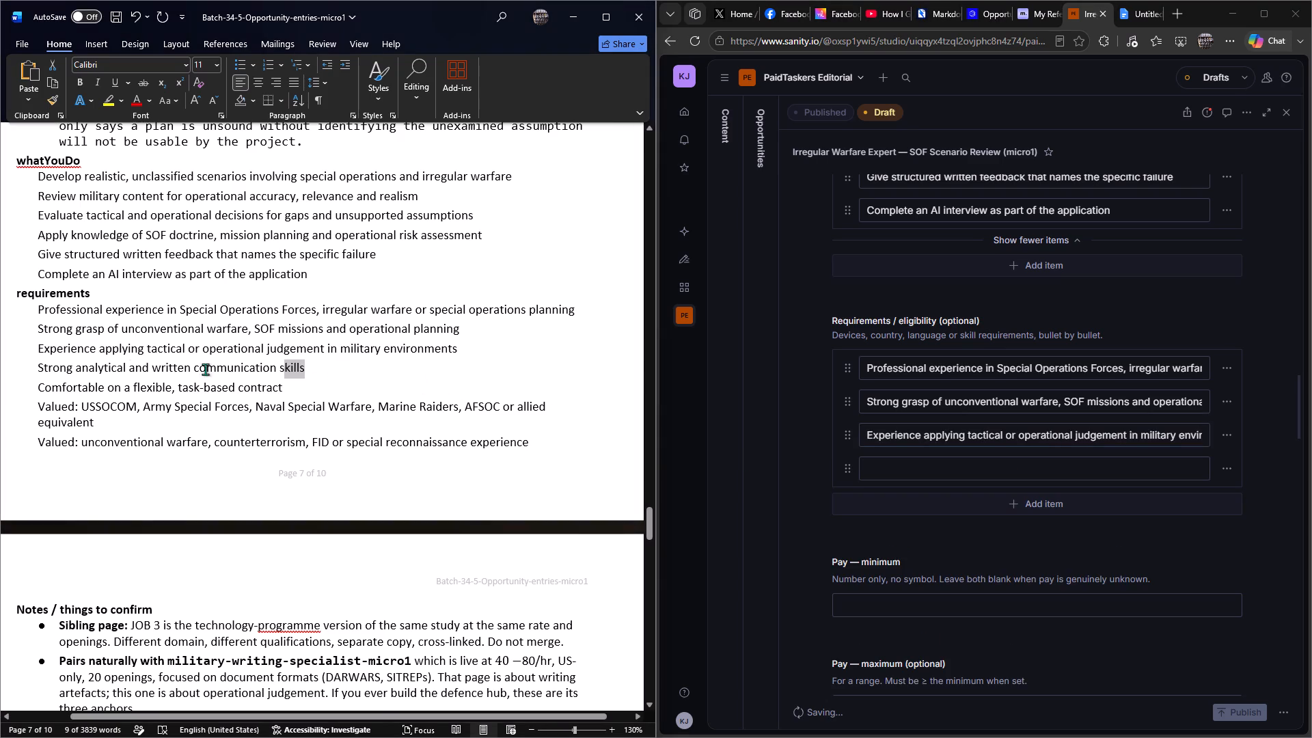
drag(205, 369, 53, 369)
key(ctrl+c)
click(909, 477)
key(ctrl+v)
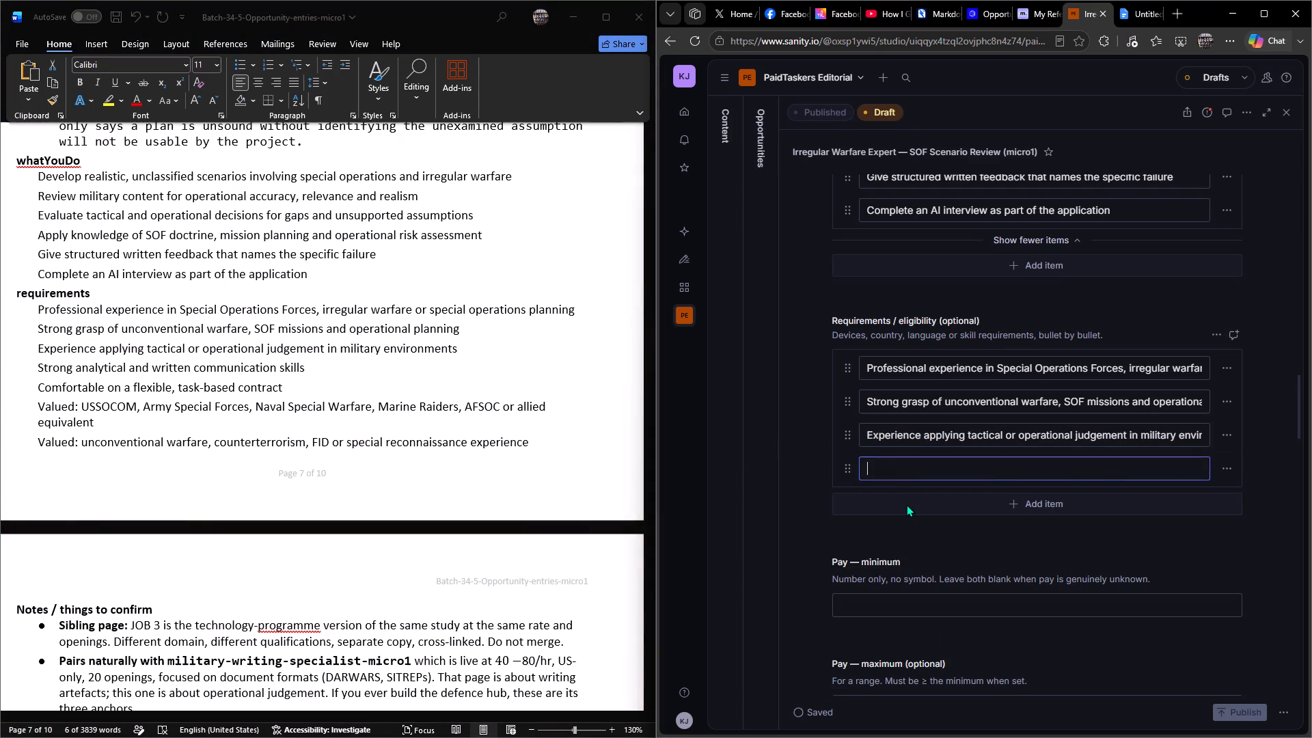
Add a fifth Requirements item with Word's line "Comfortable on a flexible, task-based contract".
click(906, 506)
click(343, 426)
drag(335, 388, 66, 387)
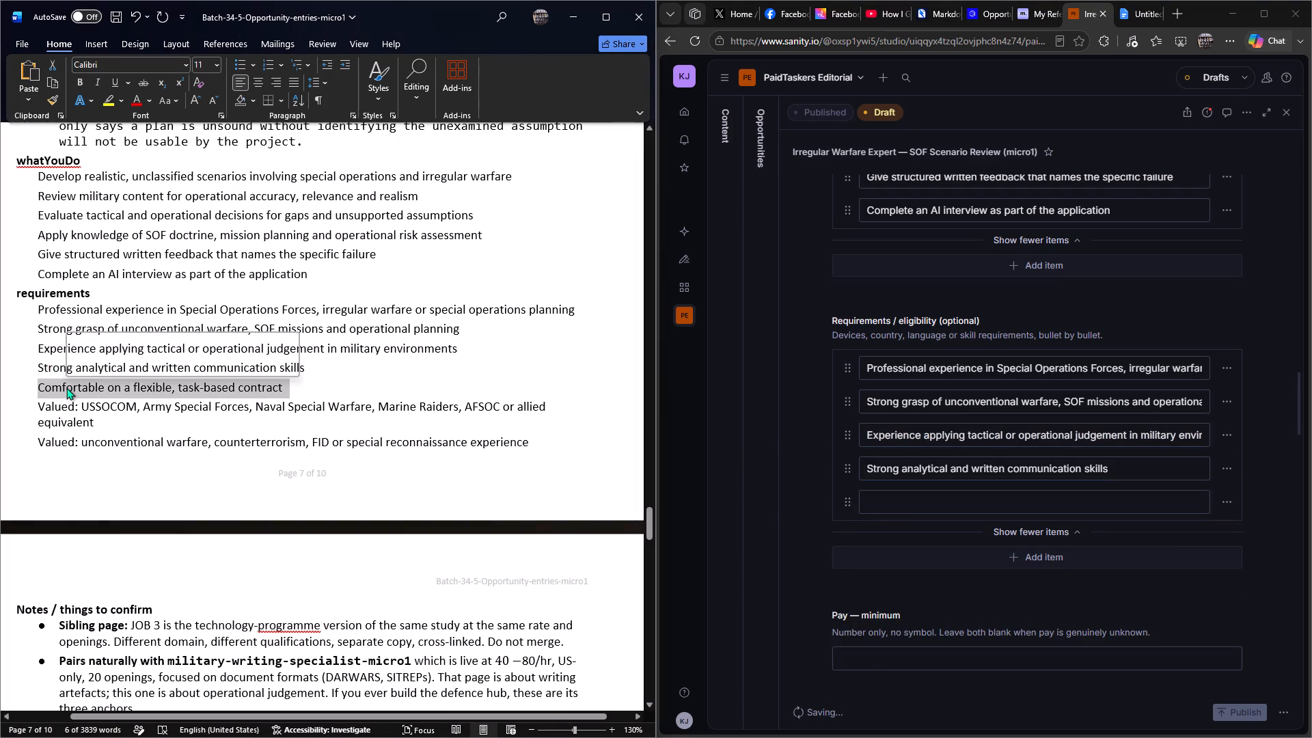
key(ctrl+c)
click(943, 502)
key(ctrl+v)
Add a sixth Requirements item with "Valued: USSOCOM, Army Special Forces, Naval Special Warfare, Marine Raiders, AFSOC or allied equivalent" from Word.
click(935, 553)
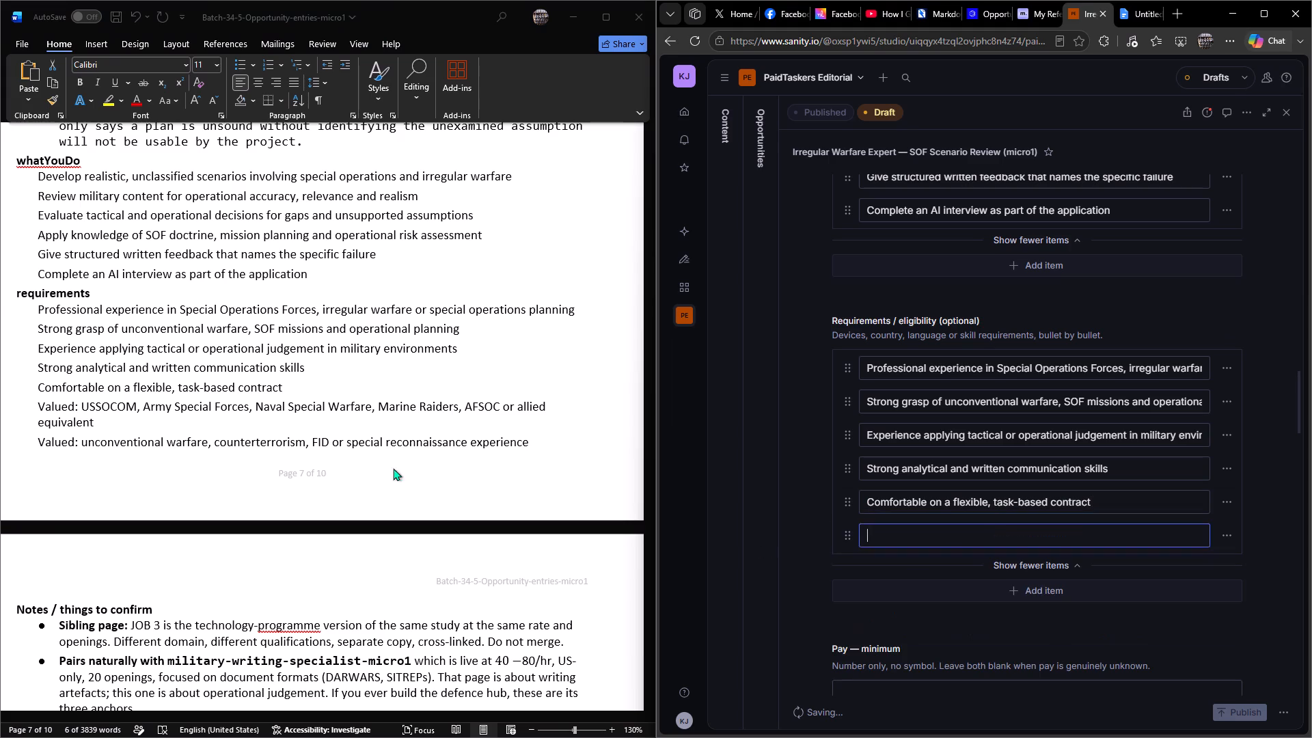
click(327, 451)
drag(161, 417, 20, 402)
key(ctrl+c)
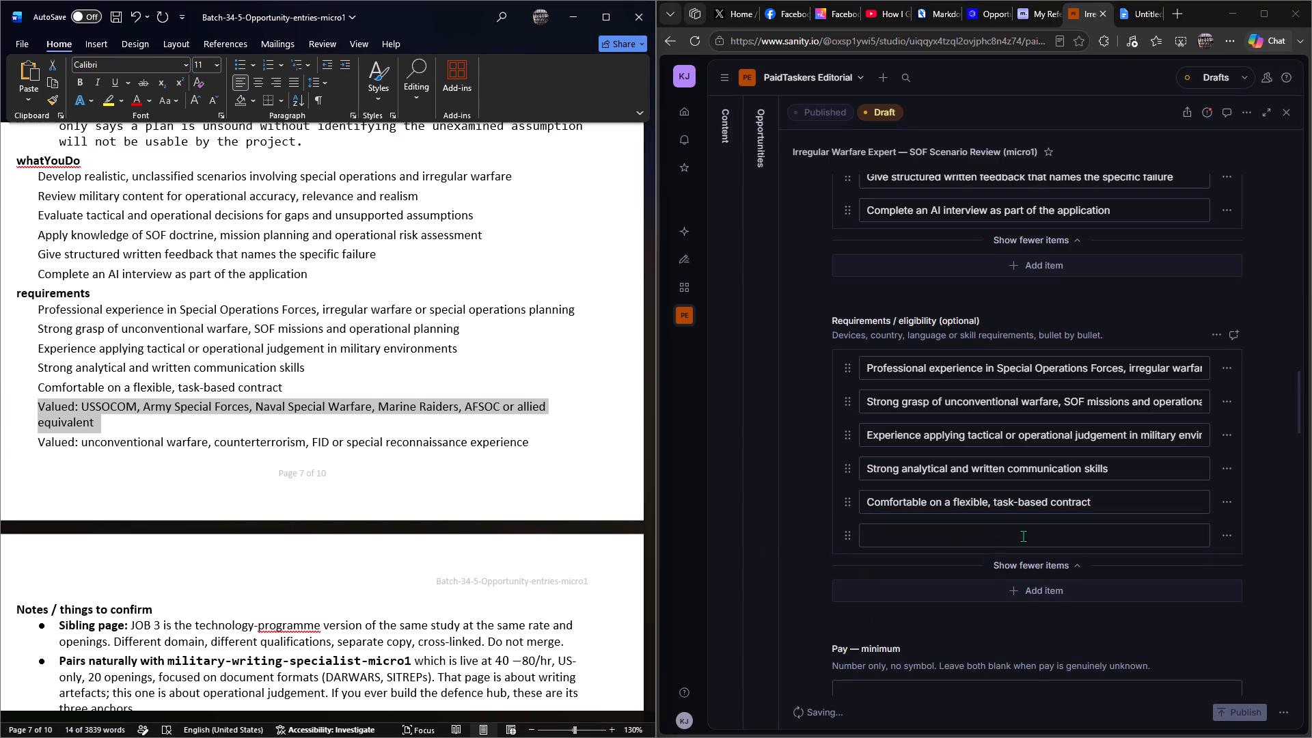
click(1023, 536)
key(ctrl+v)
Add a seventh Requirements item with "Valued: unconventional warfare, counterterrorism, FID or special reconnaissance experience" from Word.
click(993, 601)
click(412, 465)
scroll(415, 462, down, 3)
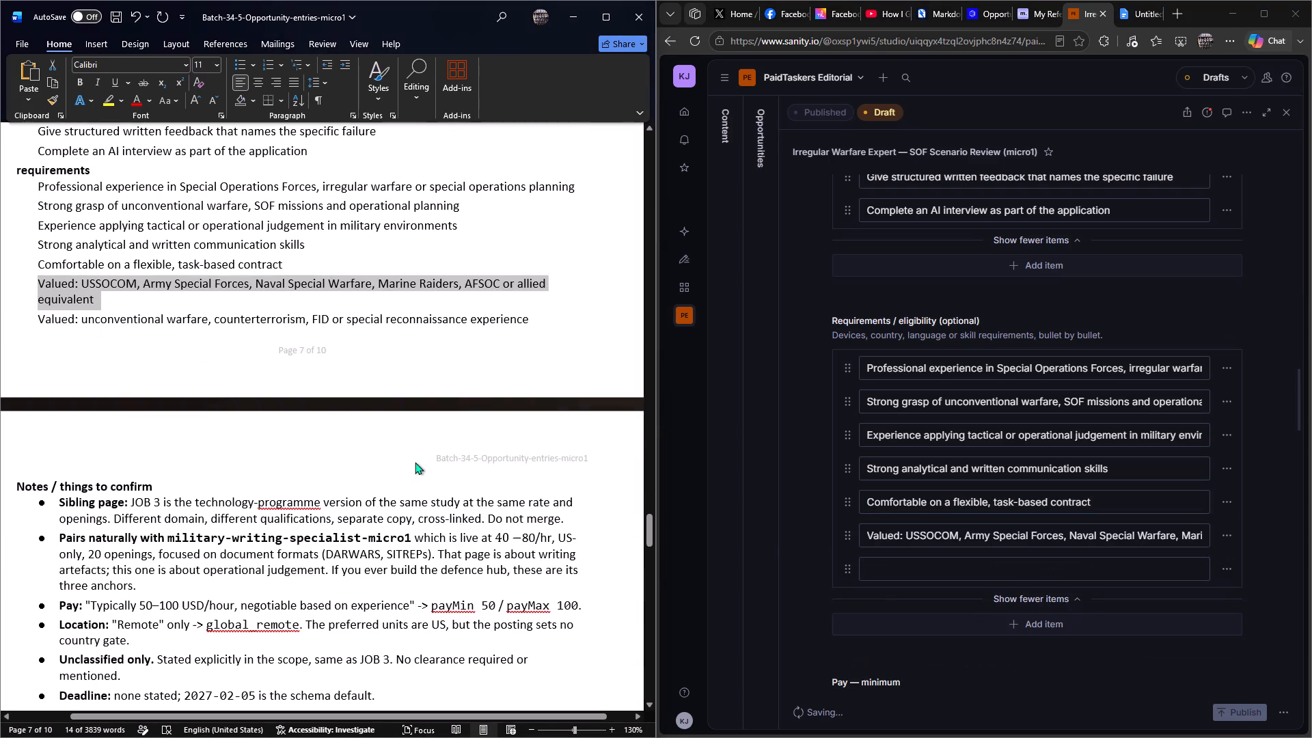
drag(559, 322, 61, 324)
key(ctrl+c)
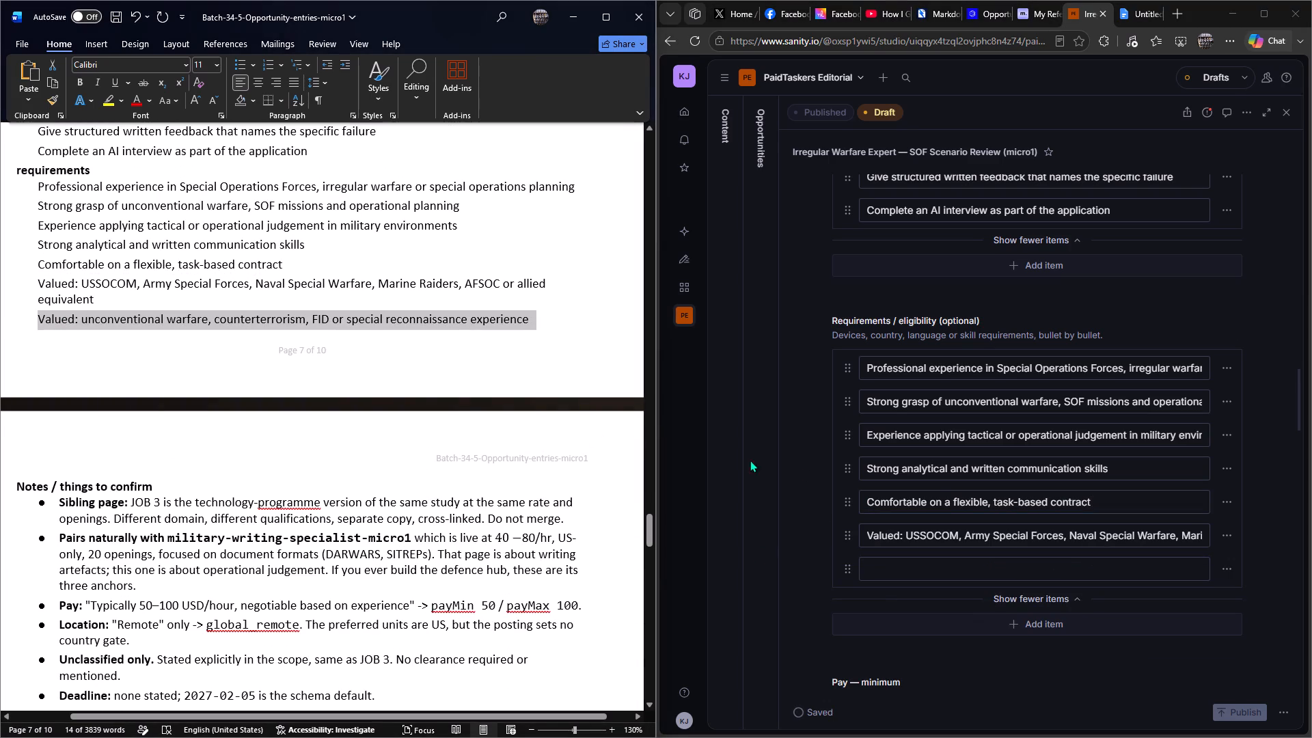
click(963, 579)
key(ctrl+v)
Set the minimum pay to 50 and the maximum pay to 100, following JOB 4's payMin and payMax in Word.
click(821, 451)
scroll(821, 451, down, 3)
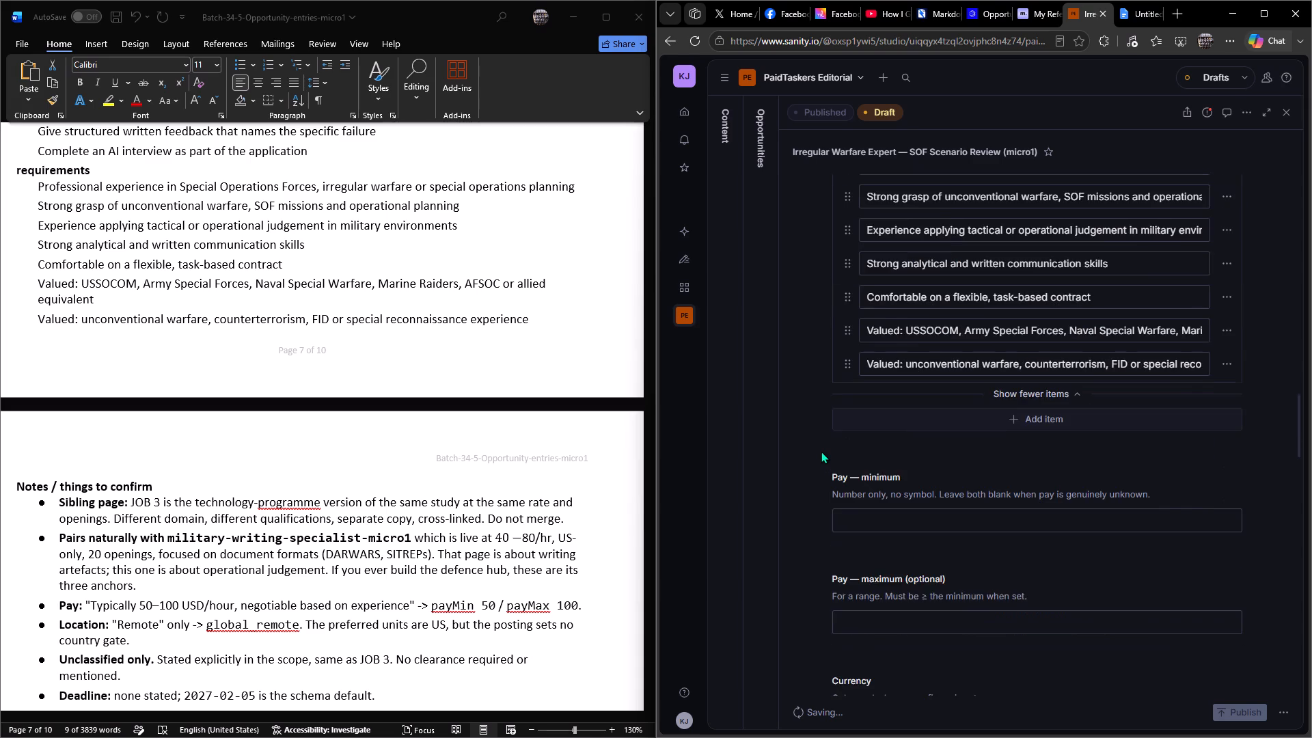
scroll(821, 451, down, 2)
scroll(584, 469, up, 20)
scroll(584, 469, up, 3)
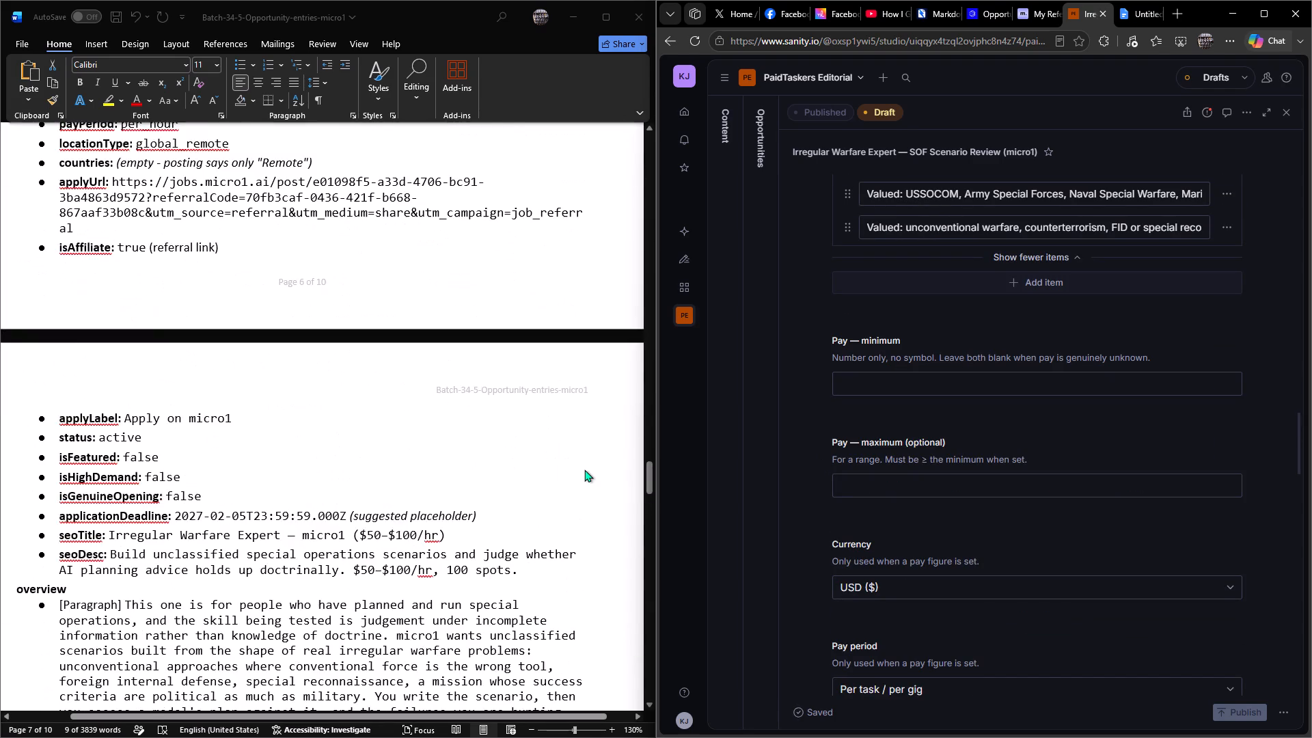
scroll(584, 469, up, 5)
click(1092, 388)
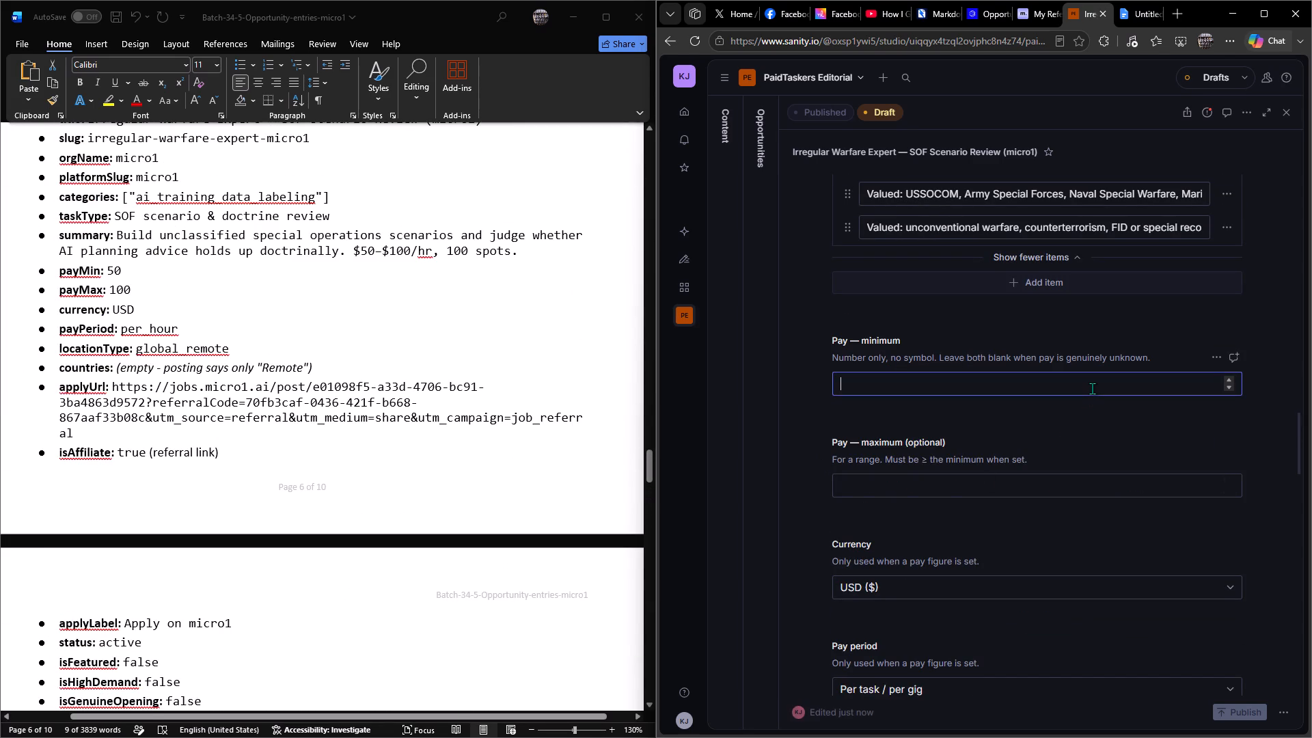
text(50)
click(1108, 491)
text(100)
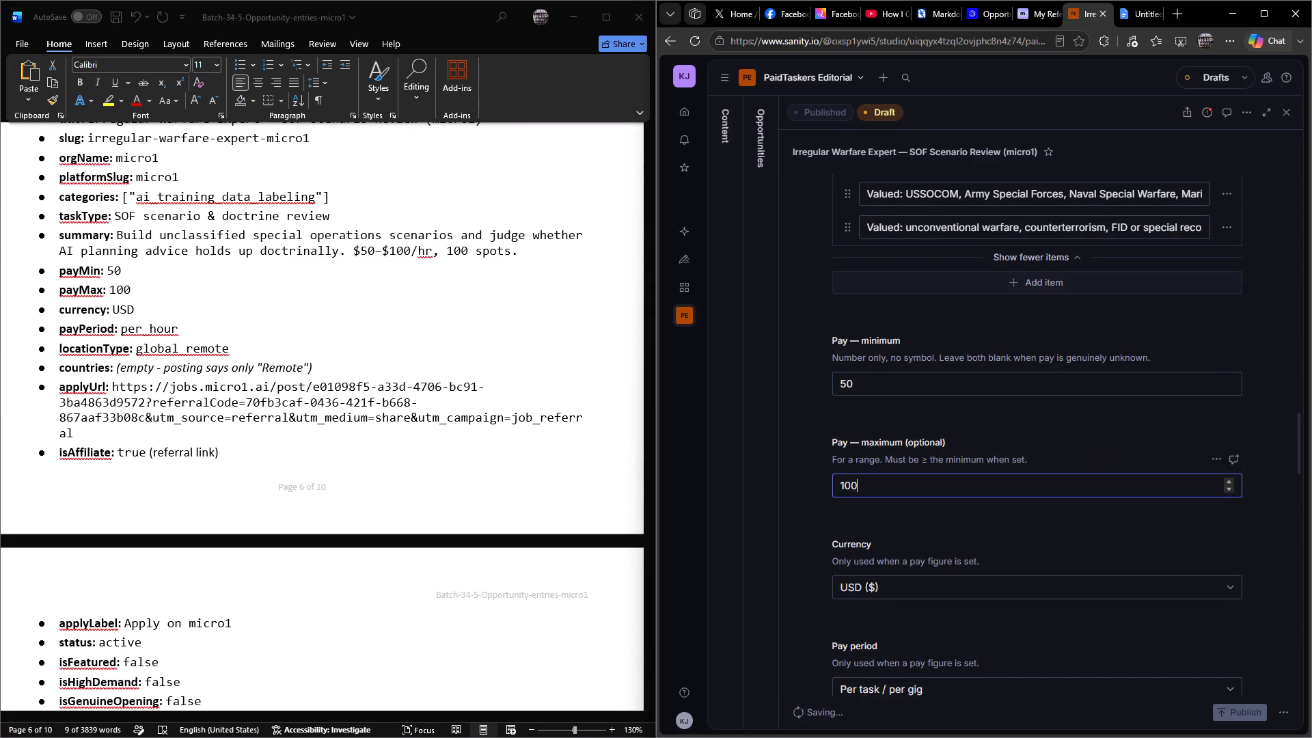
Copy JOB 4's full applyUrl referral link from the Word document.
scroll(1108, 491, down, 2)
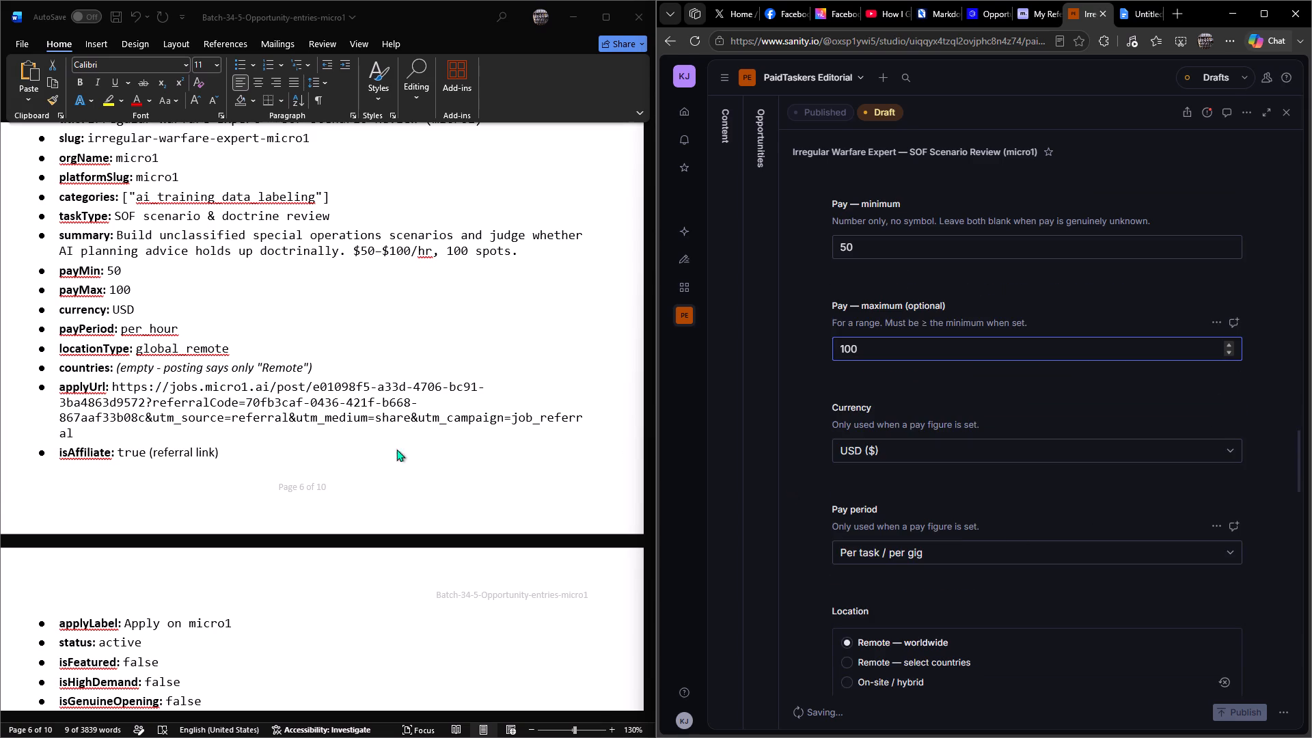
click(289, 392)
drag(128, 426, 119, 379)
key(ctrl+c)
Set the pay period to Per hour, following JOB 4's payPeriod in Word.
click(961, 549)
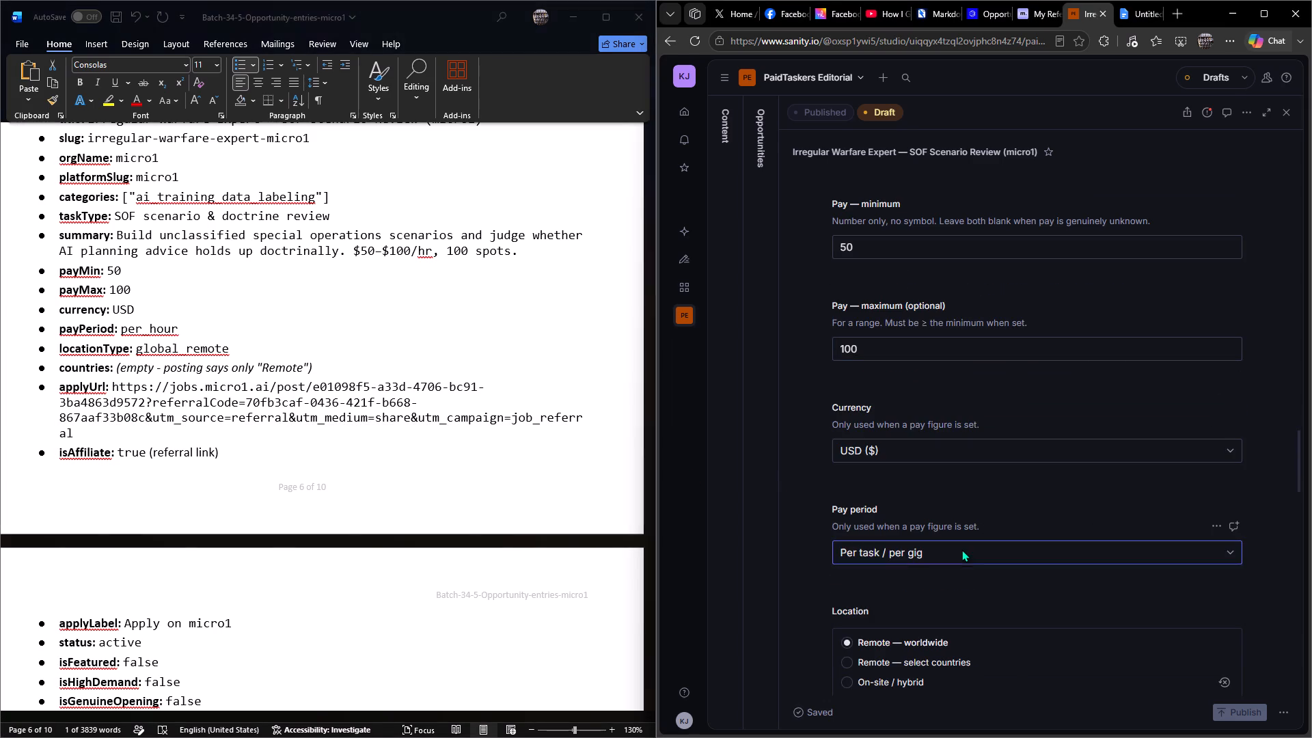
click(934, 610)
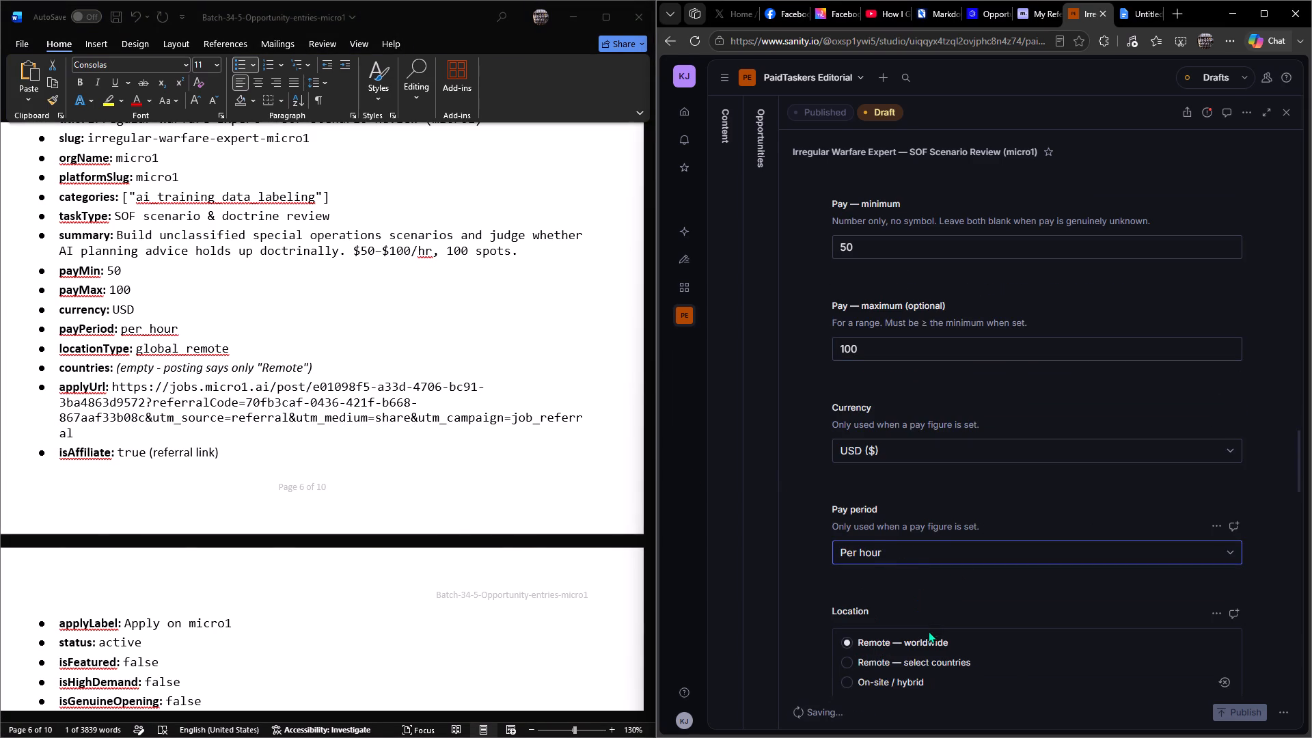
Paste JOB 4's copied referral link as the Apply URL and turn on the Affiliate link option.
scroll(933, 433, down, 4)
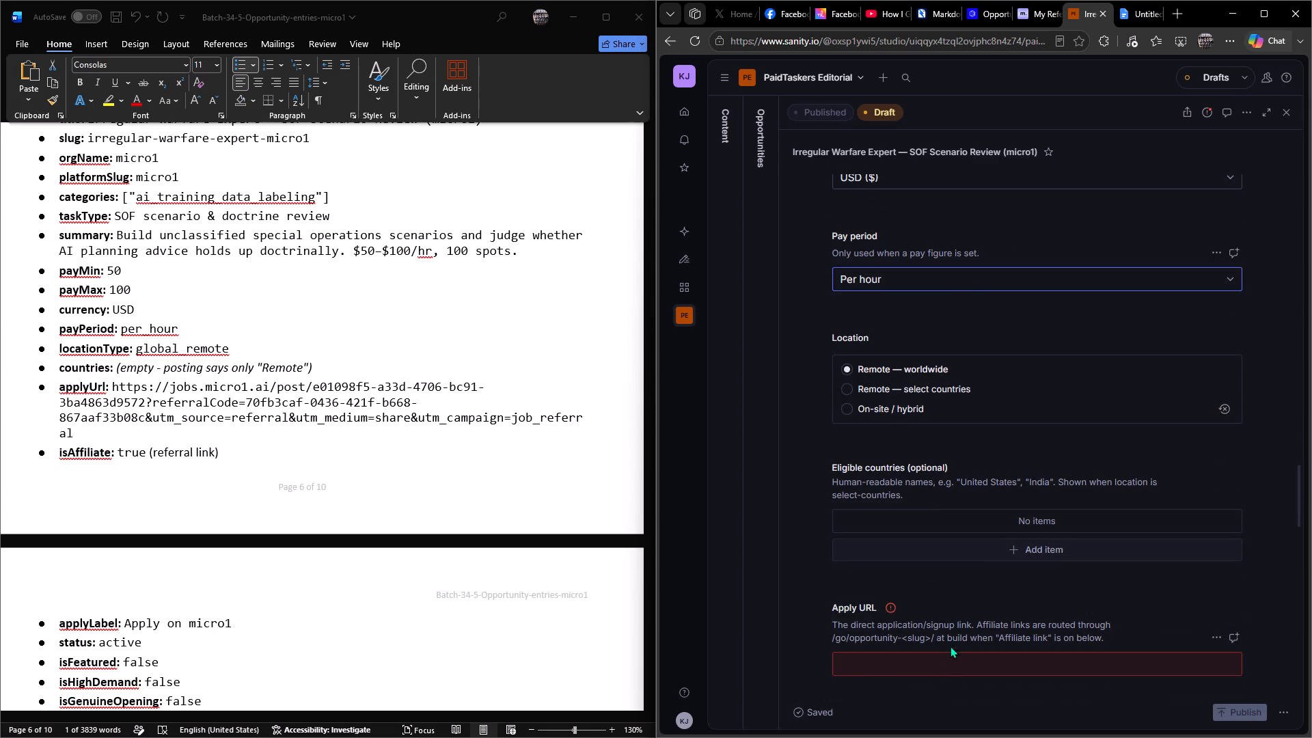
click(946, 670)
key(ctrl+v)
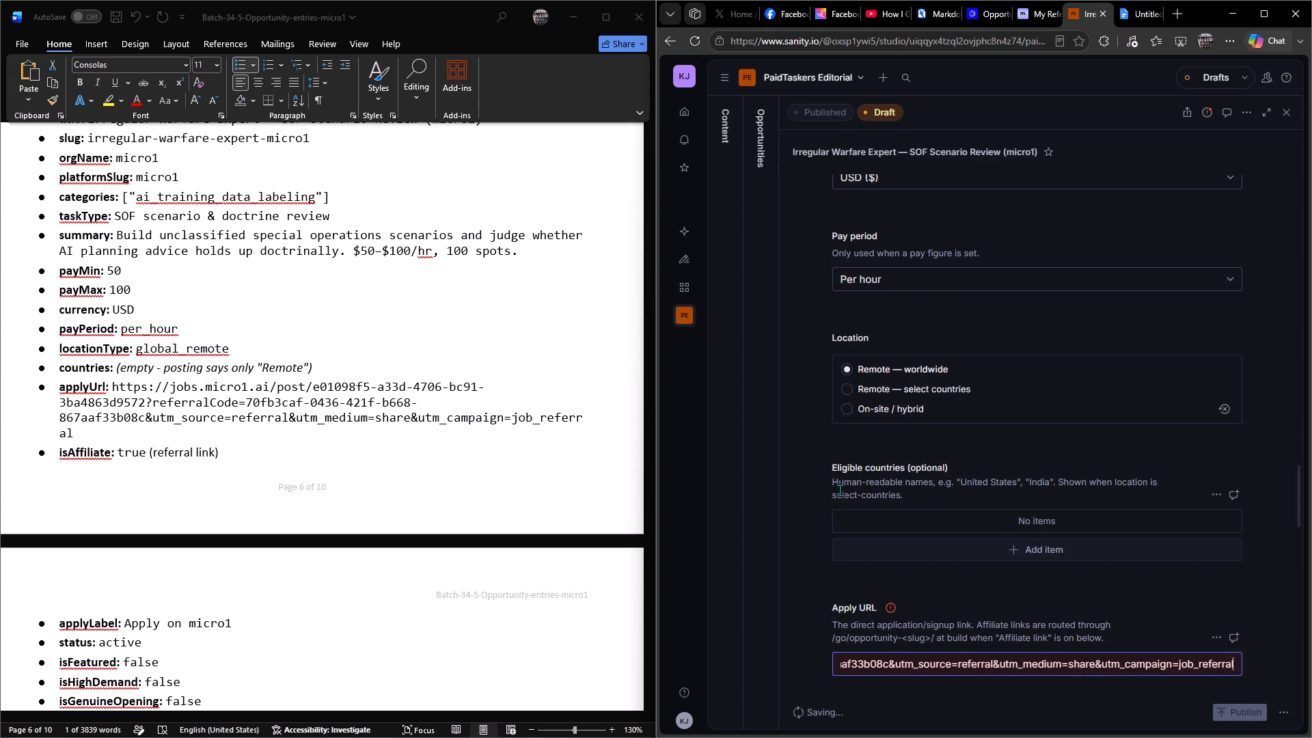
click(815, 457)
scroll(815, 457, down, 4)
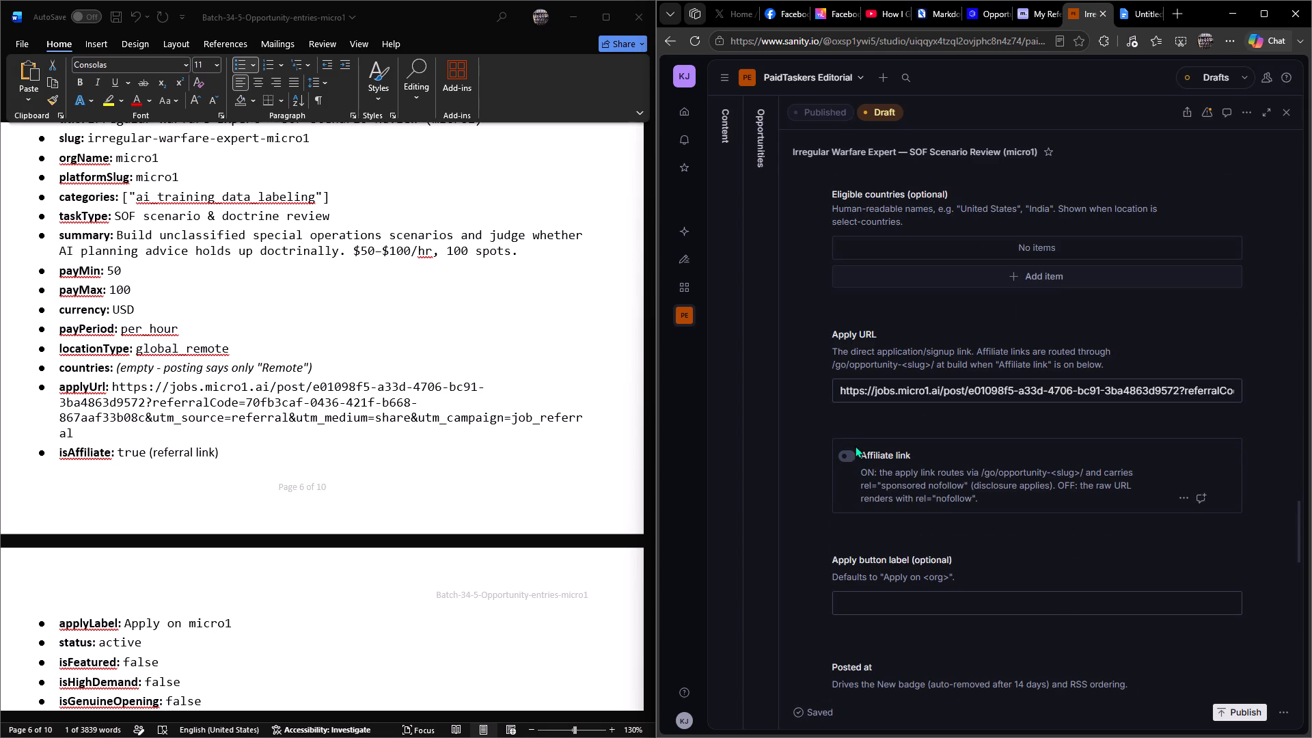
click(843, 459)
Set the application deadline to December 31, 2026.
scroll(843, 459, down, 5)
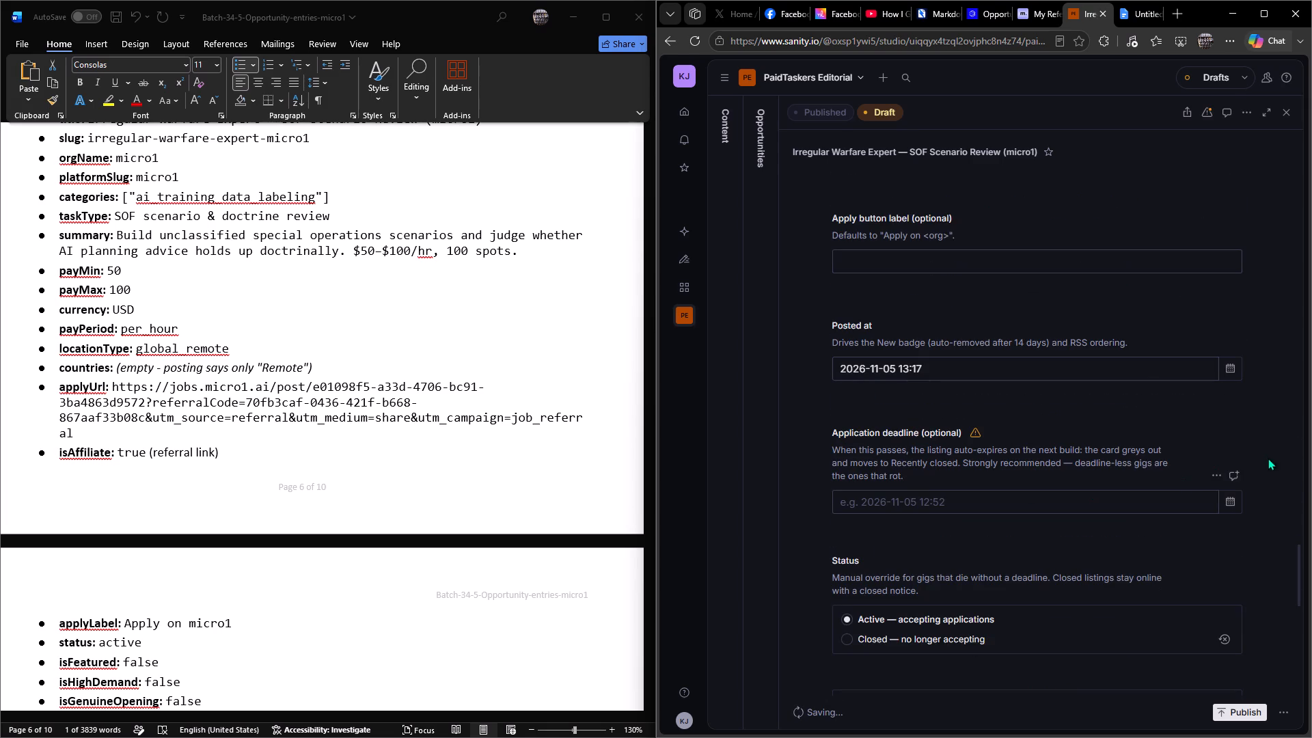
click(1230, 504)
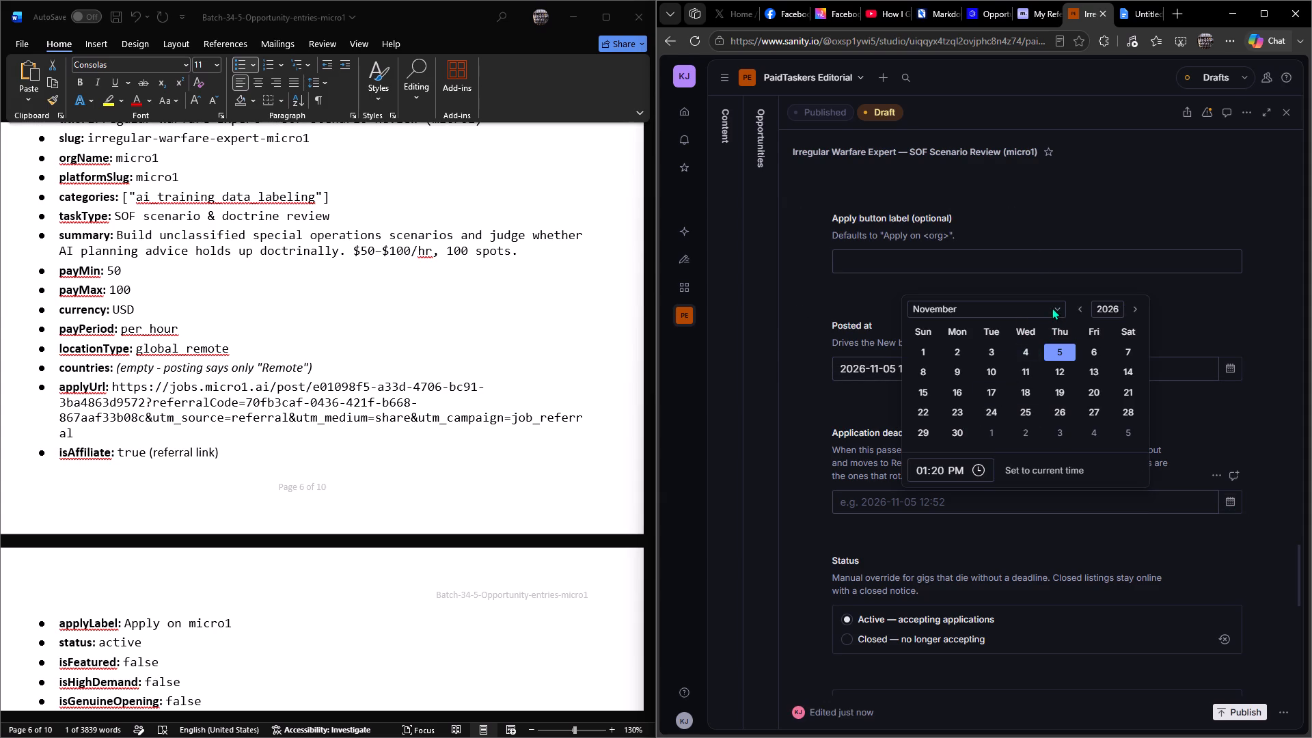
click(1052, 307)
click(996, 510)
click(1068, 427)
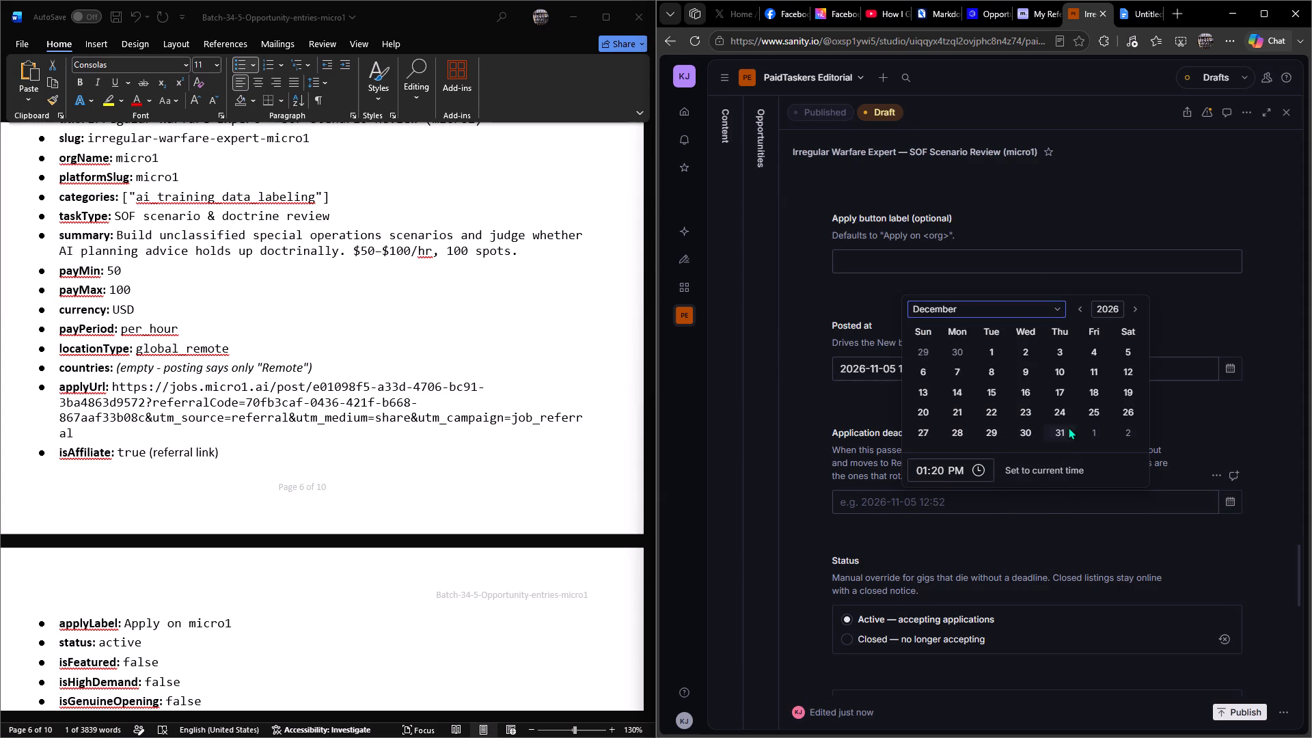
click(827, 407)
Fill the SEO Title with "Irregular Warfare Expert — micro1" from JOB 4's seoTitle in Word, leaving out the pay range.
scroll(827, 407, down, 2)
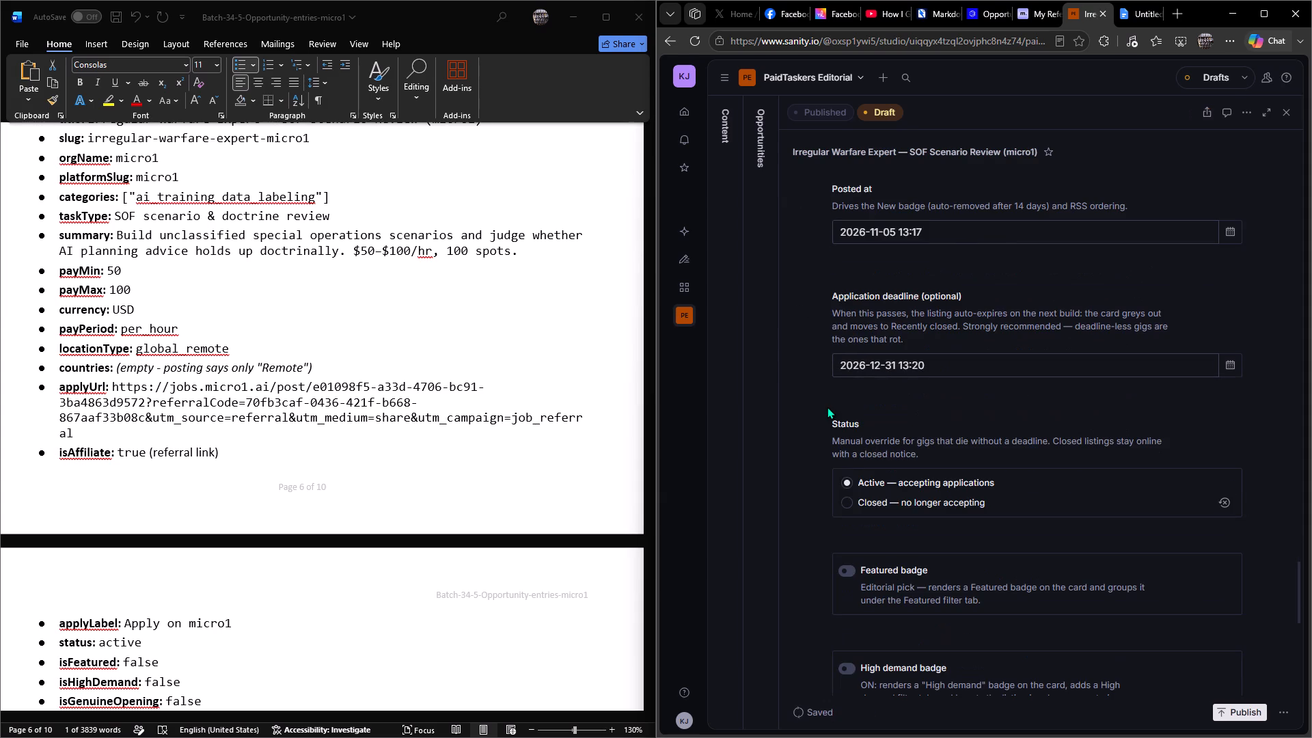
scroll(876, 575, down, 3)
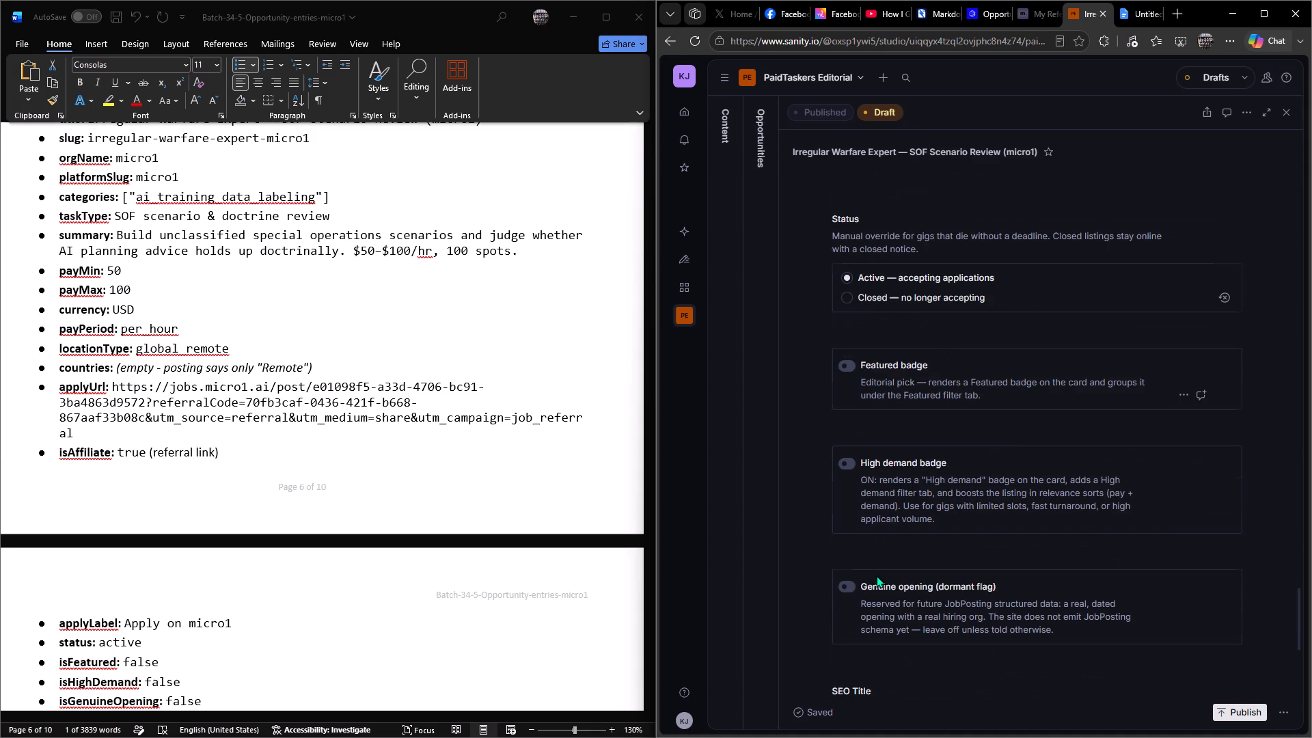
scroll(876, 575, down, 3)
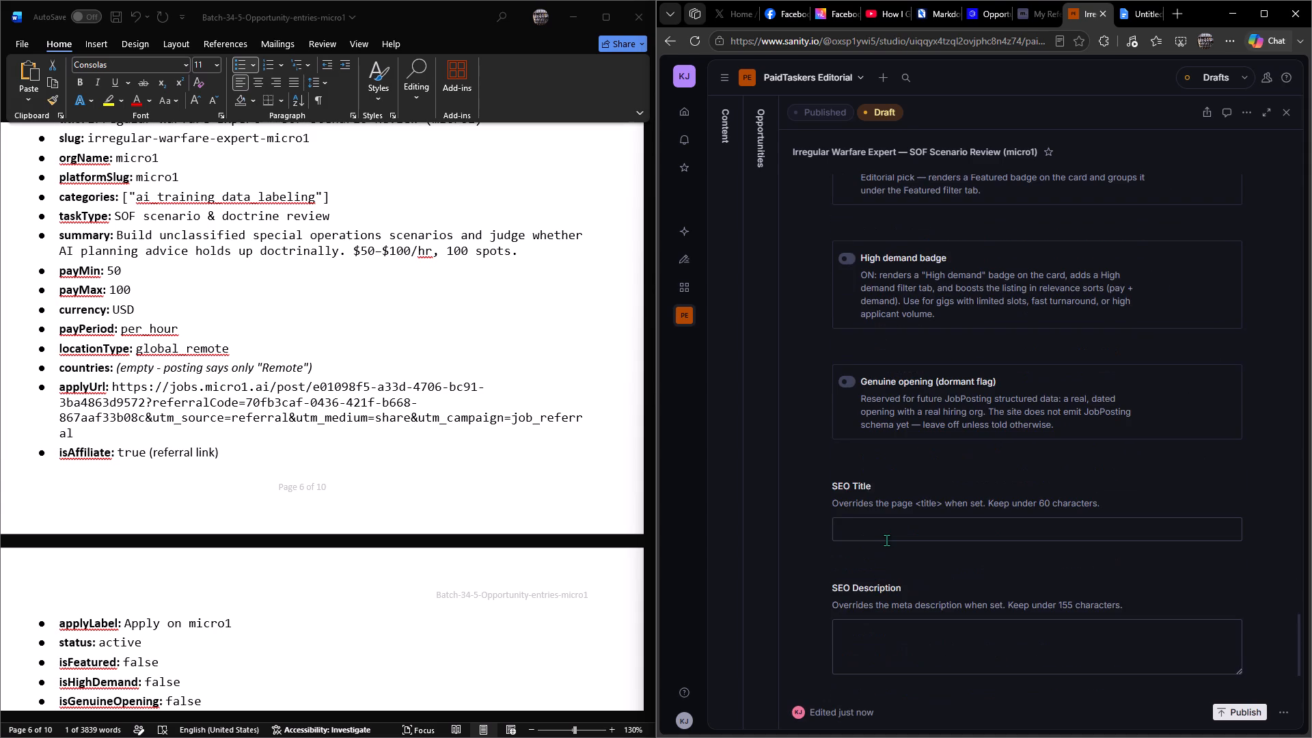
click(886, 540)
scroll(322, 392, down, 3)
scroll(260, 405, down, 5)
click(231, 452)
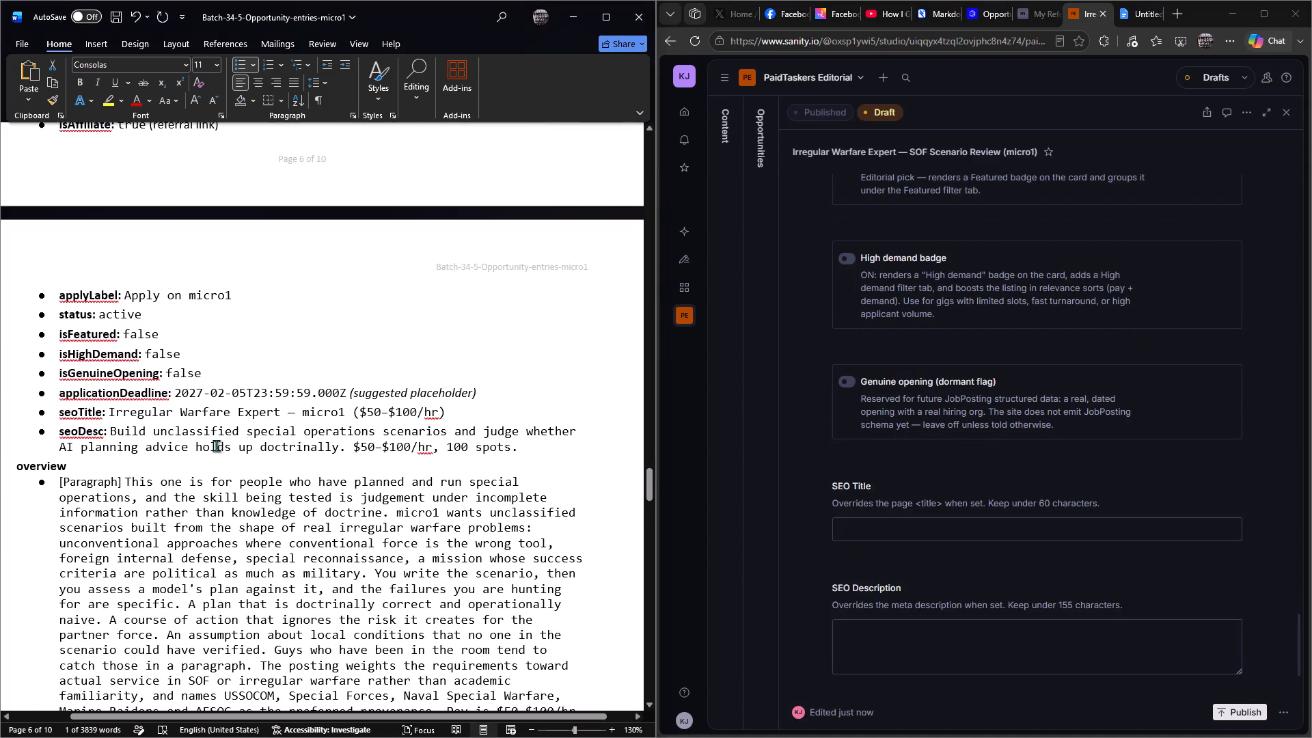
drag(110, 411, 352, 412)
key(ctrl+c)
click(893, 532)
key(ctrl+v)
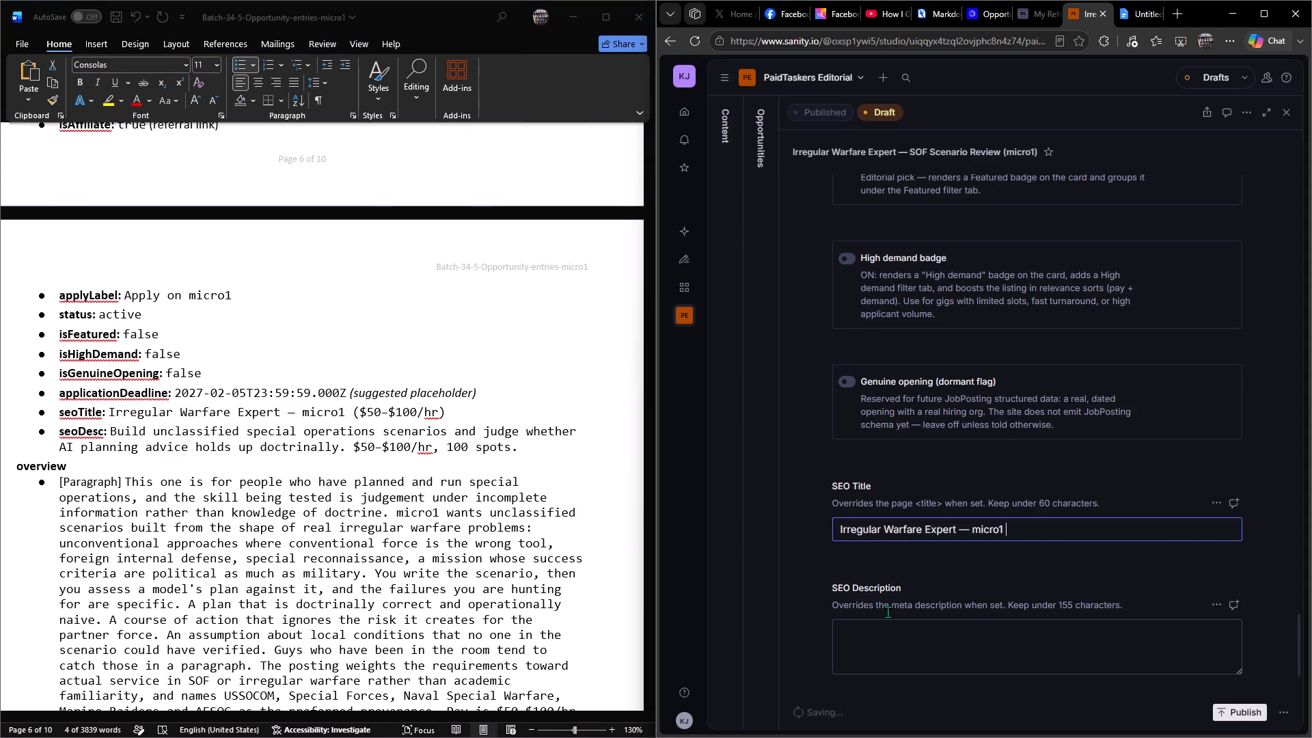
Fill the SEO Description with JOB 4's full seoDesc text from Word, from "Build unclassified special operations scenarios" through "100 spots.".
click(888, 645)
click(392, 500)
scroll(392, 500, down, 4)
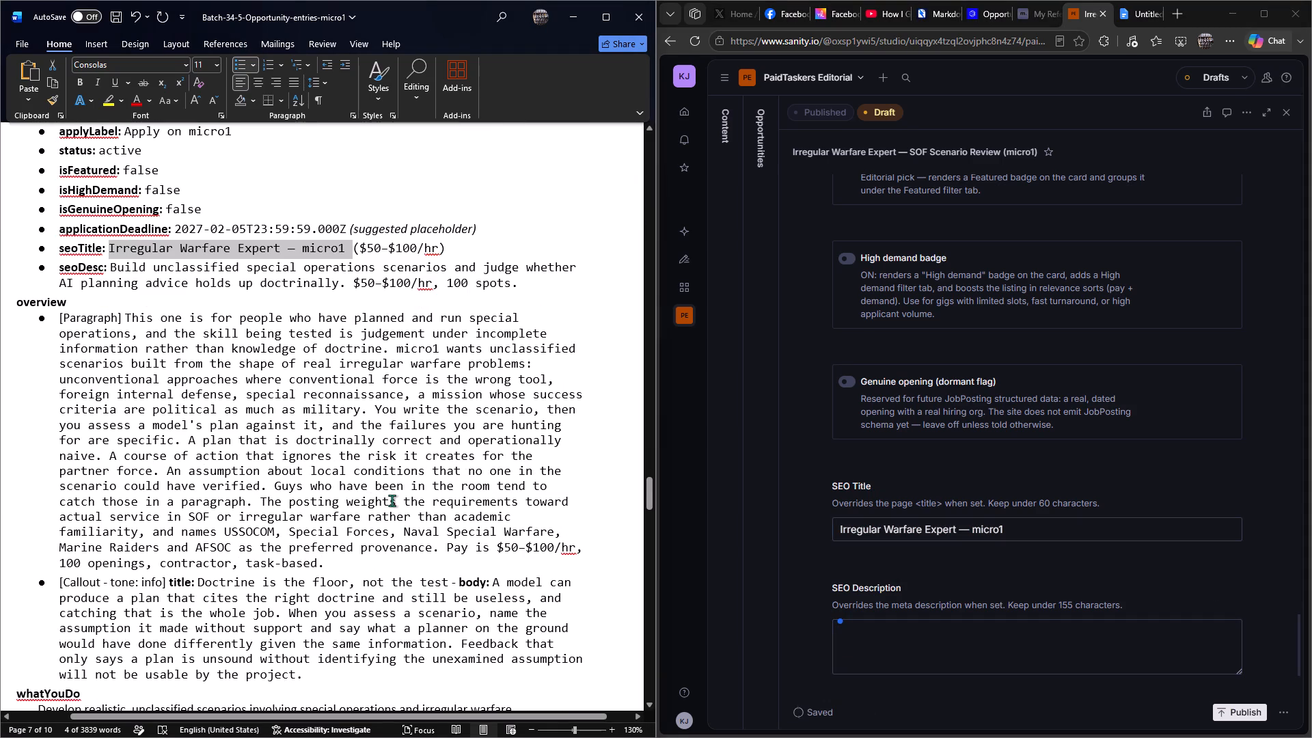
click(418, 291)
drag(519, 286, 187, 277)
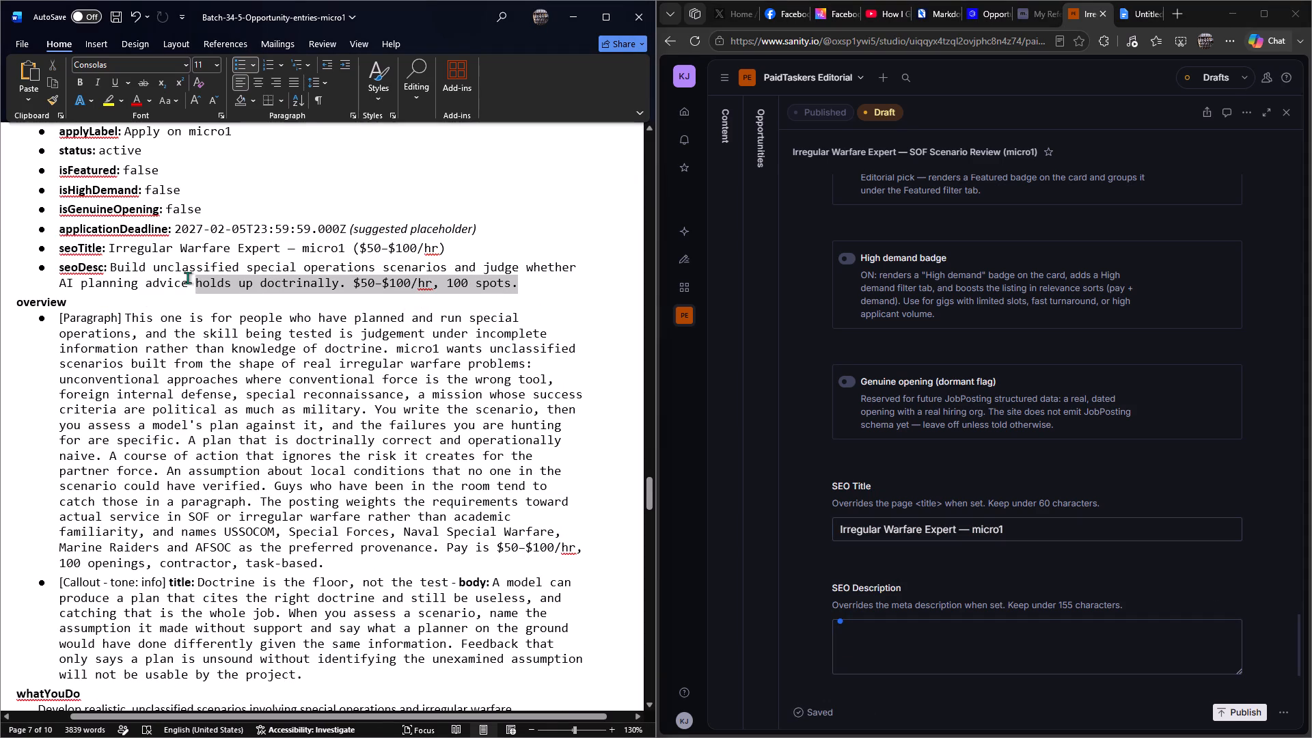
drag(187, 277, 135, 266)
key(ctrl+c)
click(925, 668)
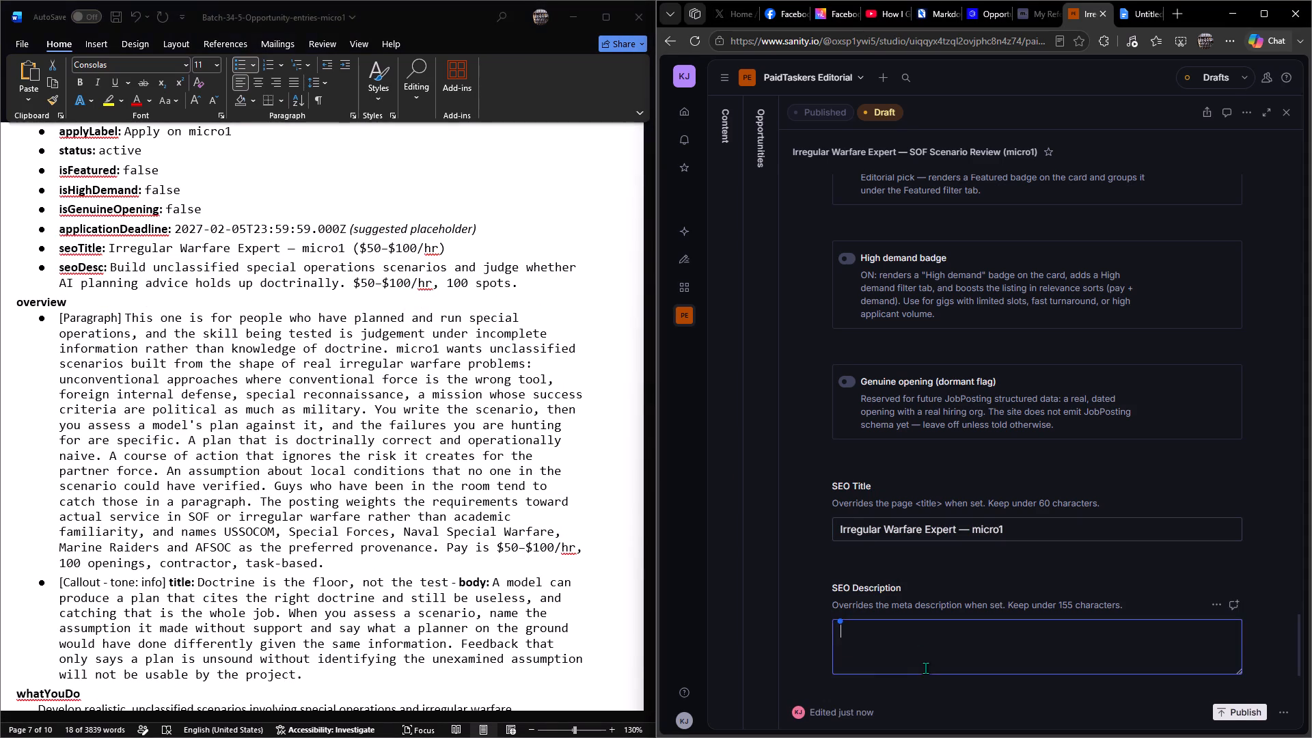
key(ctrl+v)
Remove the pay range "$50–$100/hr," from the SEO Description so it ends with "doctrinally. 100 spots.".
key(Left)
key(Left)
key(Left)
key(Left)
key(Left)
key(Left)
key(Left)
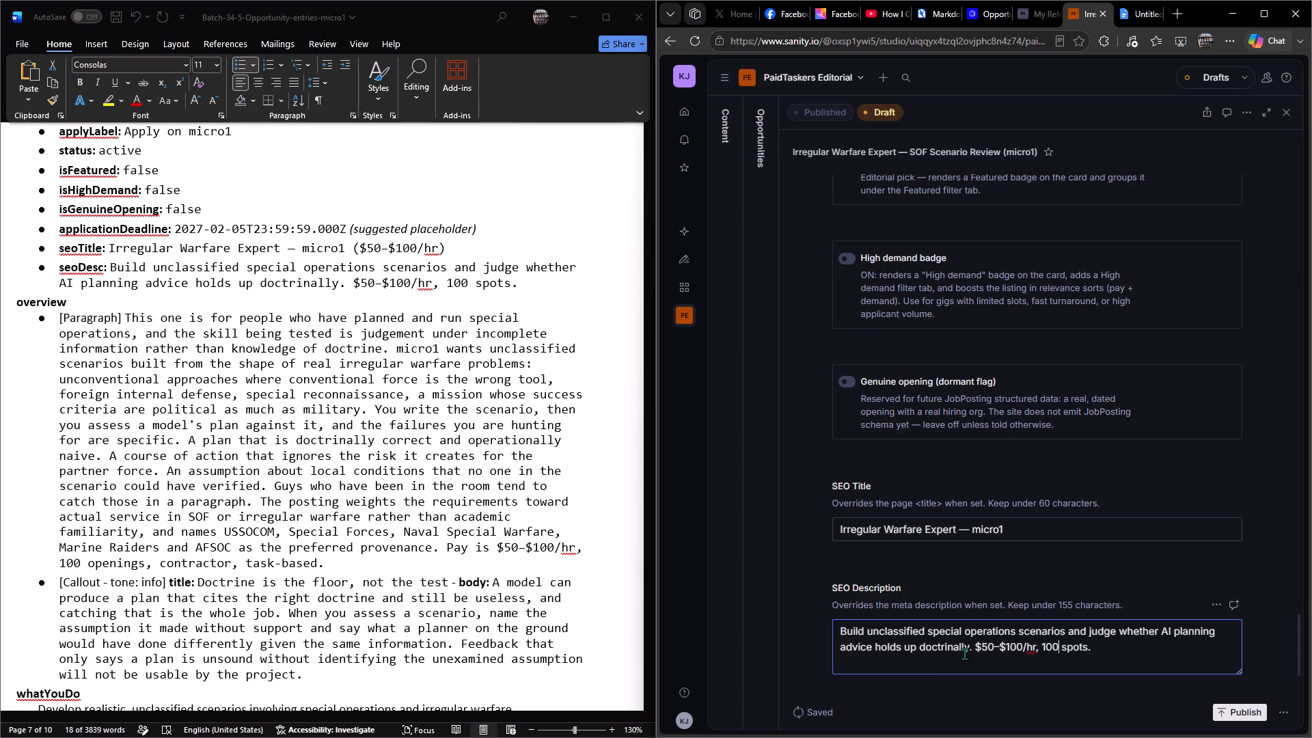
key(Left)
key(Left)
key(Left)
key(BackSpace)
key(BackSpace)
key(BackSpace)
key(BackSpace)
key(BackSpace)
key(BackSpace)
key(BackSpace)
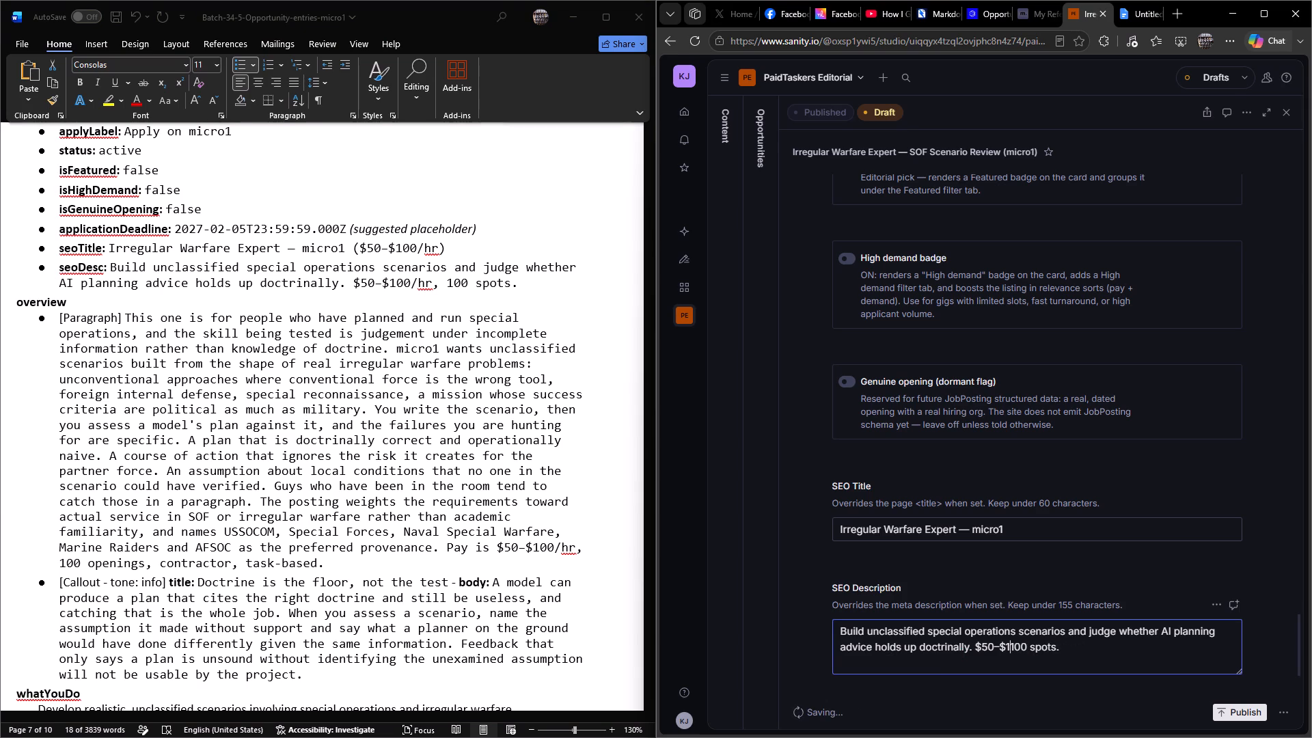
key(BackSpace)
key(BackSpace)
key(BackSpace)
key(BackSpace)
key(BackSpace)
key(BackSpace)
click(806, 399)
Publish the Irregular Warfare Expert — SOF Scenario Review (micro1) opportunity.
scroll(946, 461, down, 9)
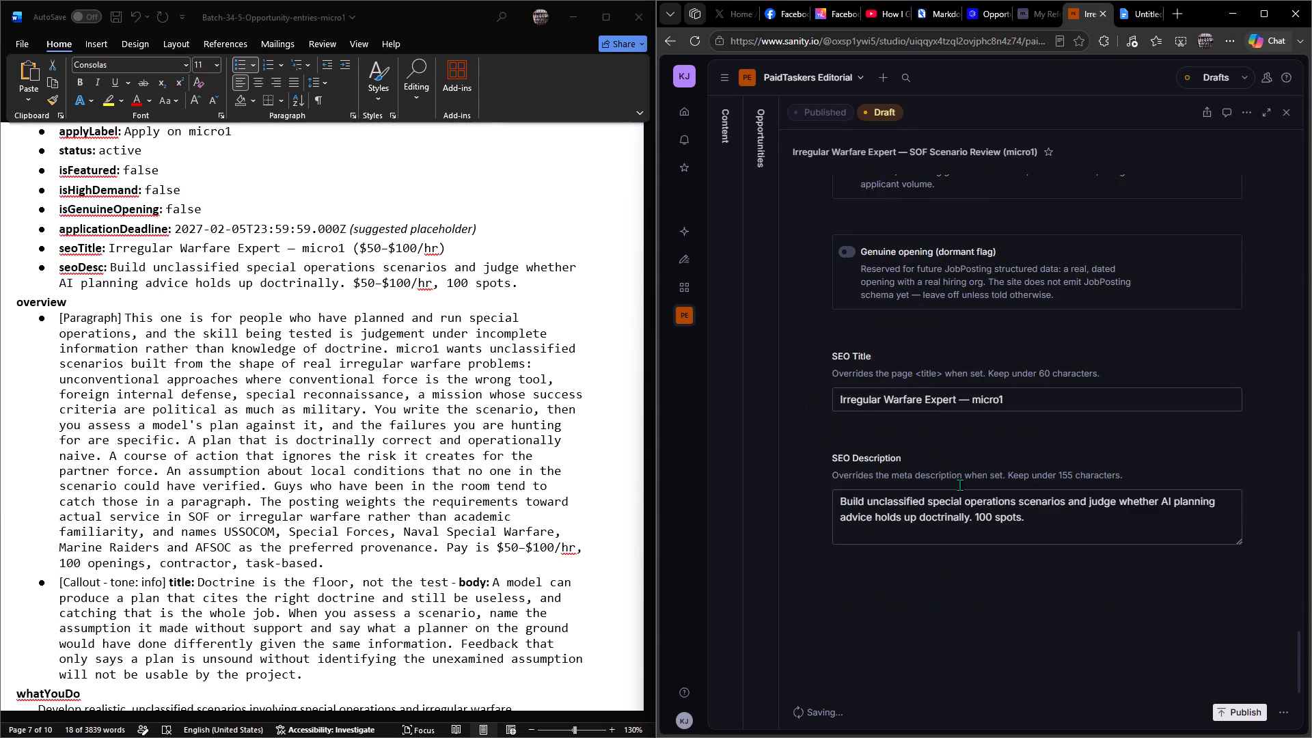
click(1225, 711)
Bring up JOB 5 — Vlogger in the Word document and switch the Sanity studio to the Published perspective.
scroll(408, 527, down, 17)
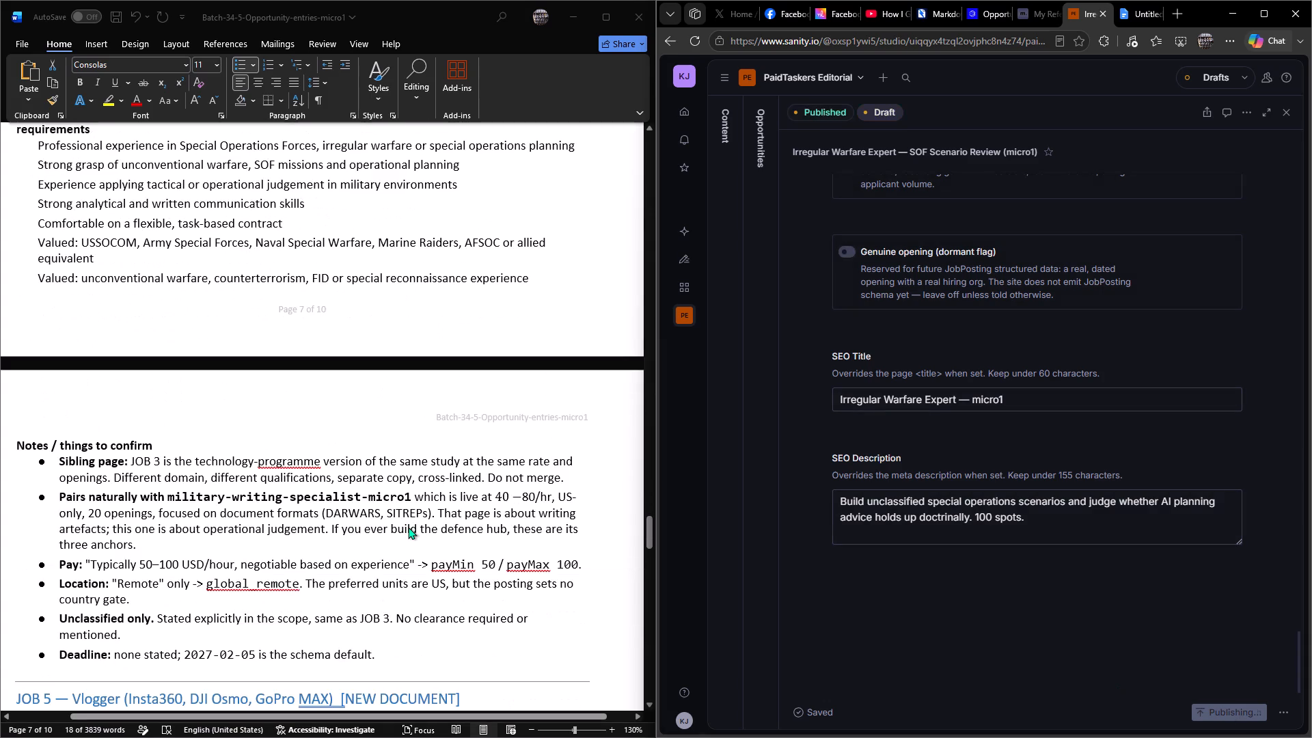
scroll(408, 527, down, 11)
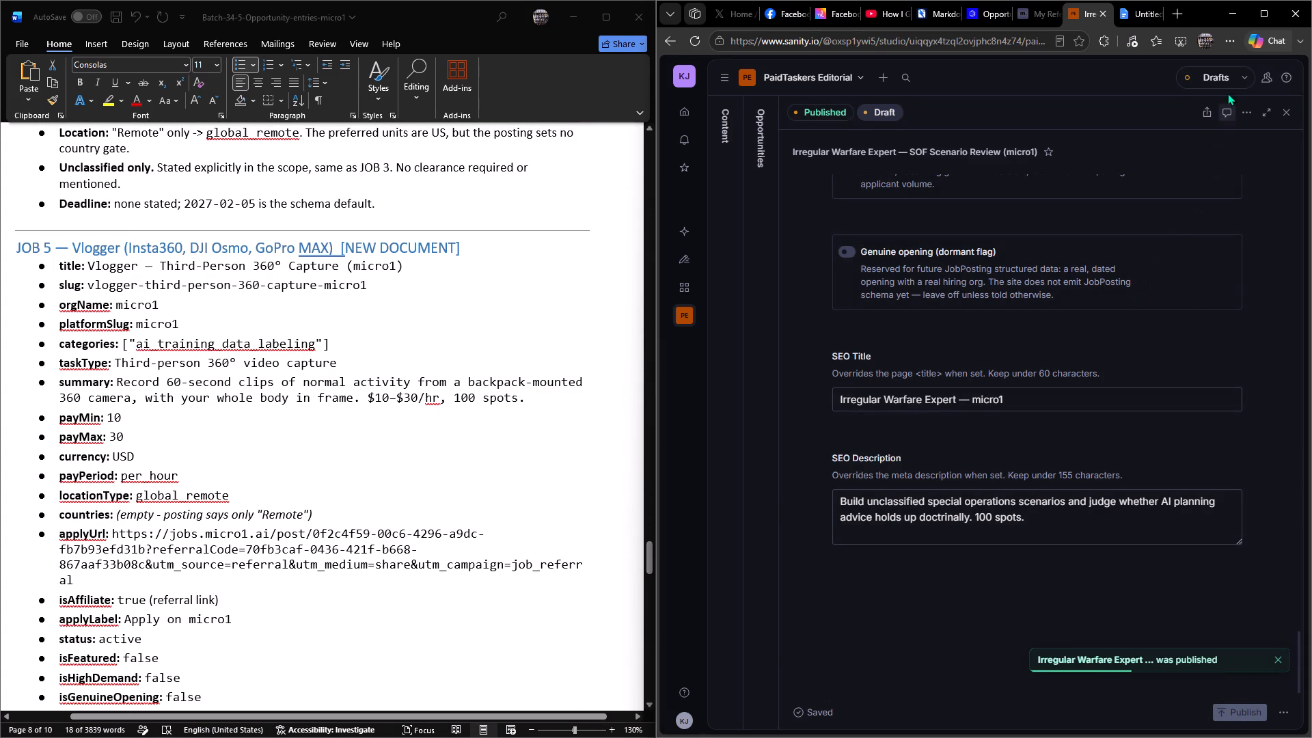
click(1245, 76)
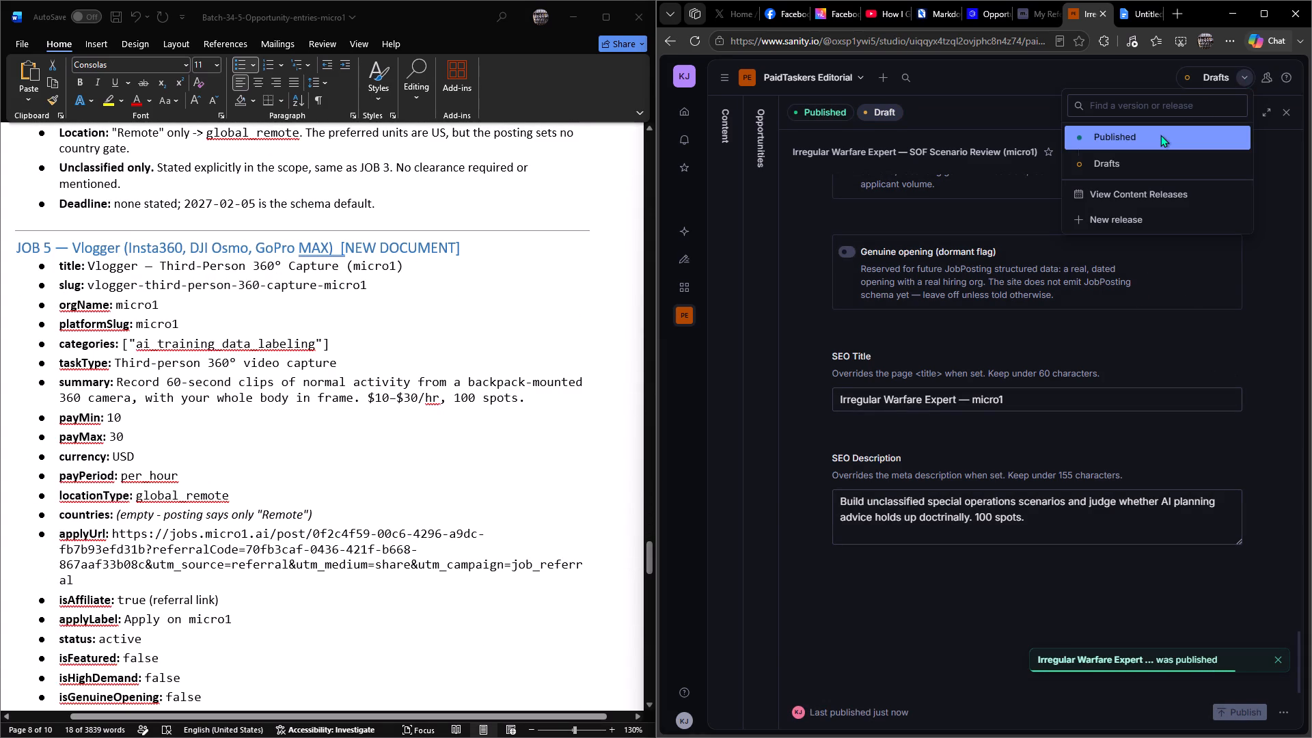
click(1160, 135)
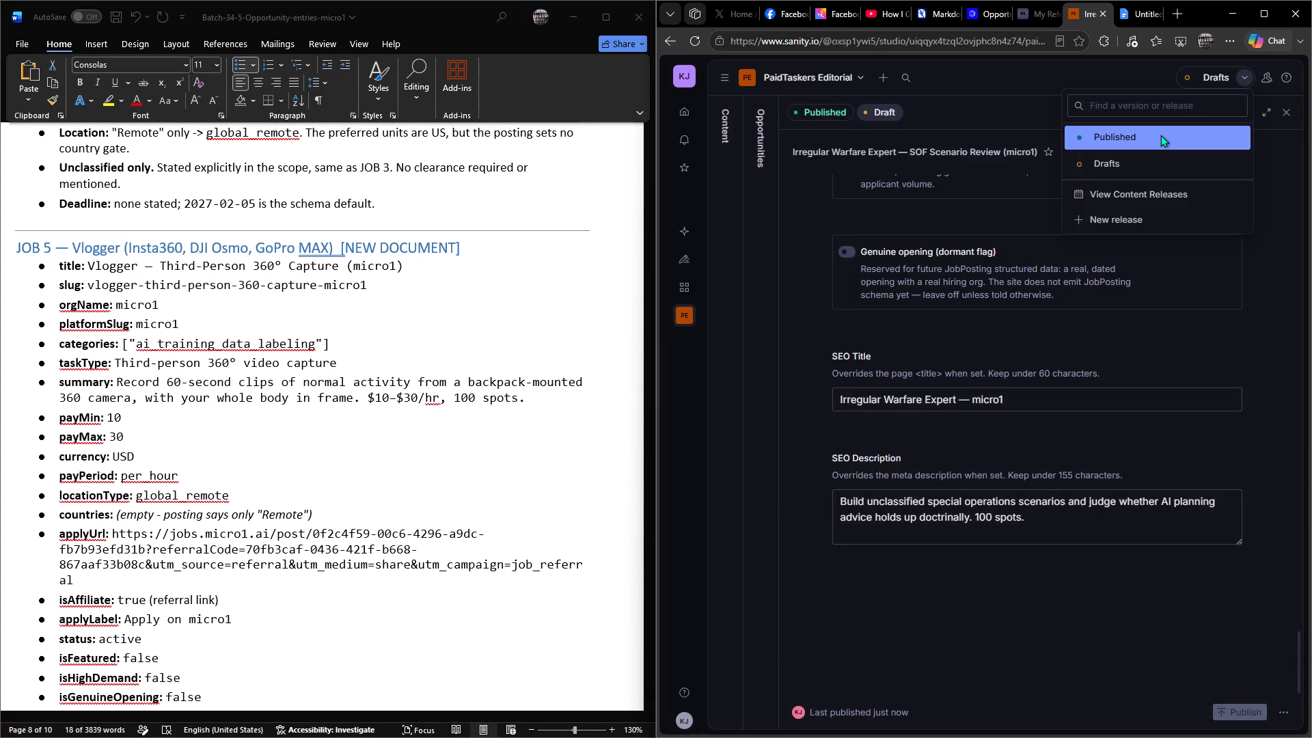
Create a new Opportunity document in Sanity for JOB 5, the micro1 Vlogger role.
click(884, 82)
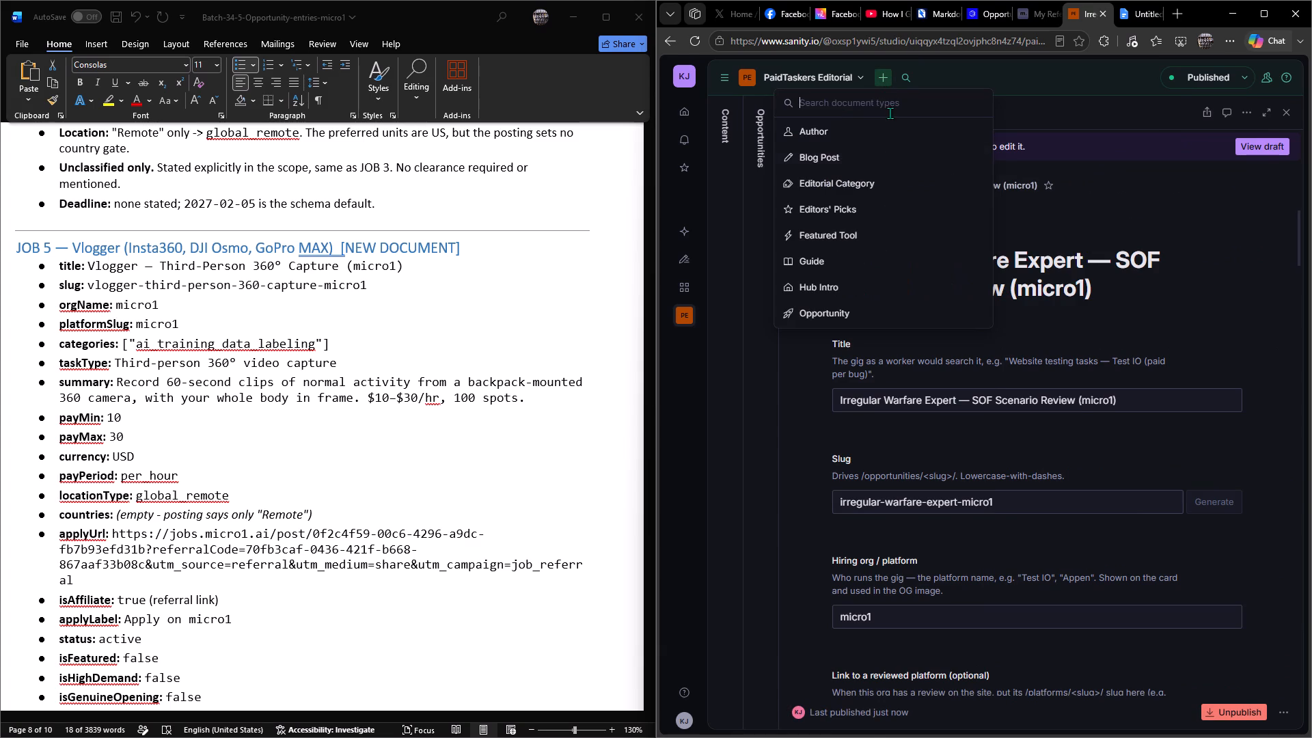
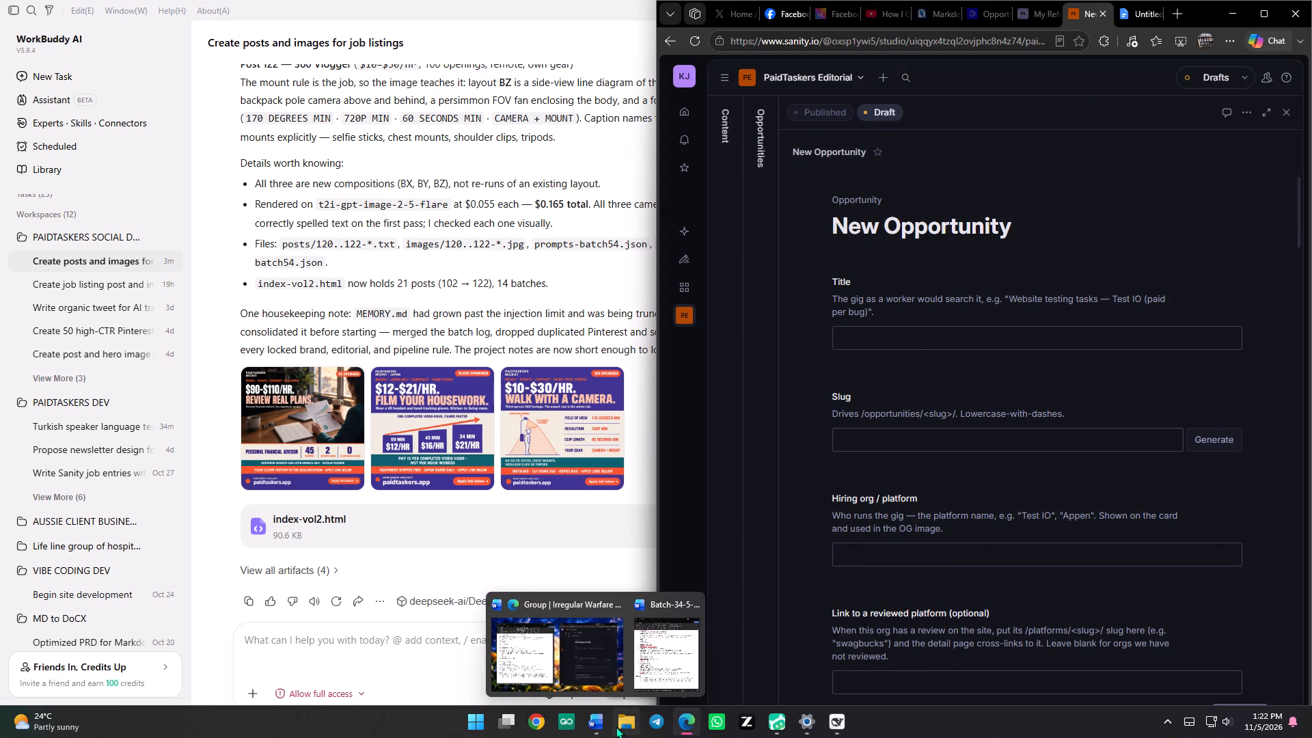
click(602, 729)
scroll(303, 420, up, 9)
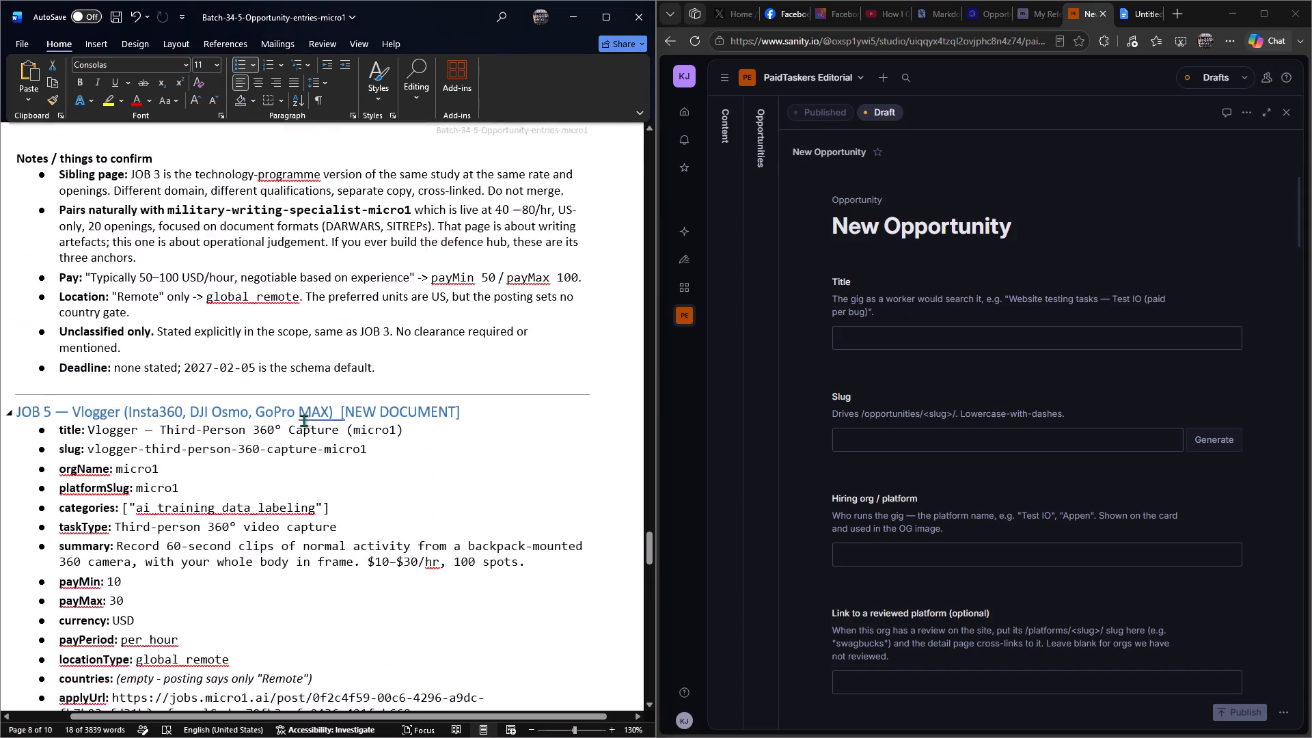
scroll(303, 420, up, 10)
scroll(303, 420, down, 3)
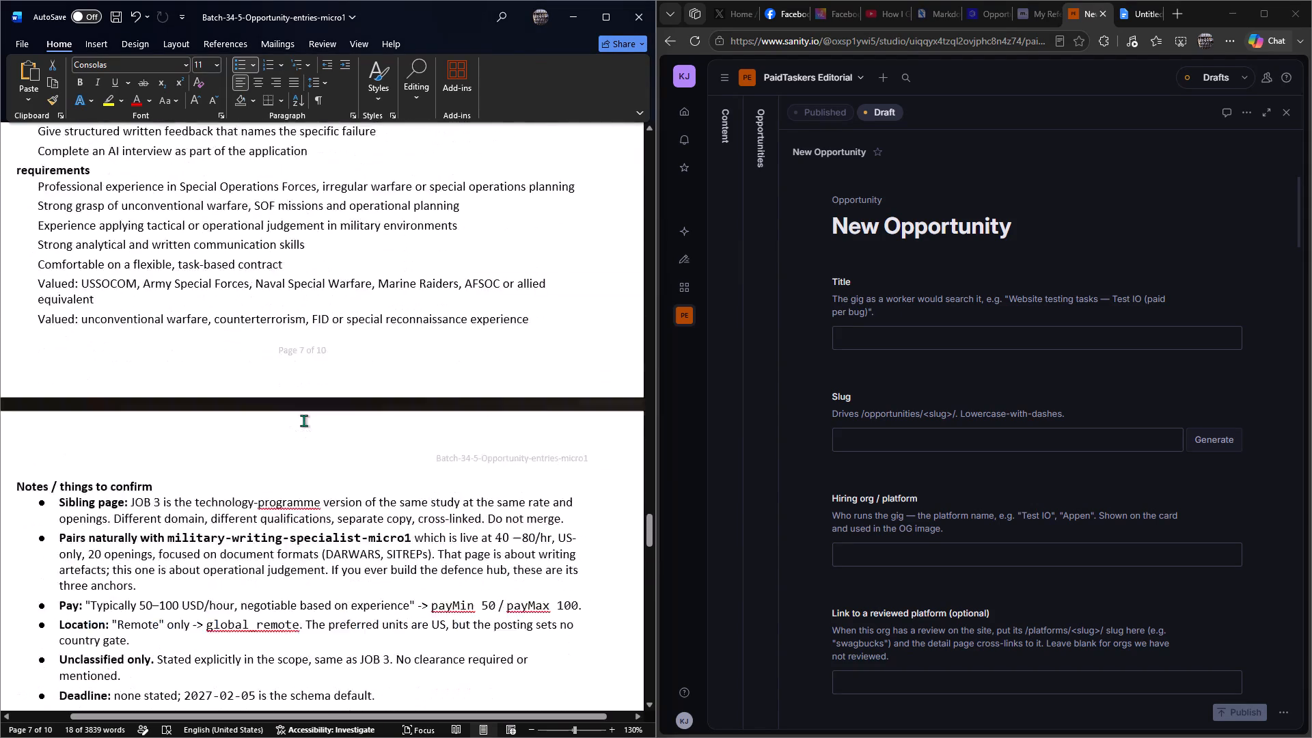
scroll(303, 420, down, 11)
Copy the JOB 5 title "Vlogger — Third-Person 360° Capture (micro1)" from Word into the opportunity's Title.
click(957, 342)
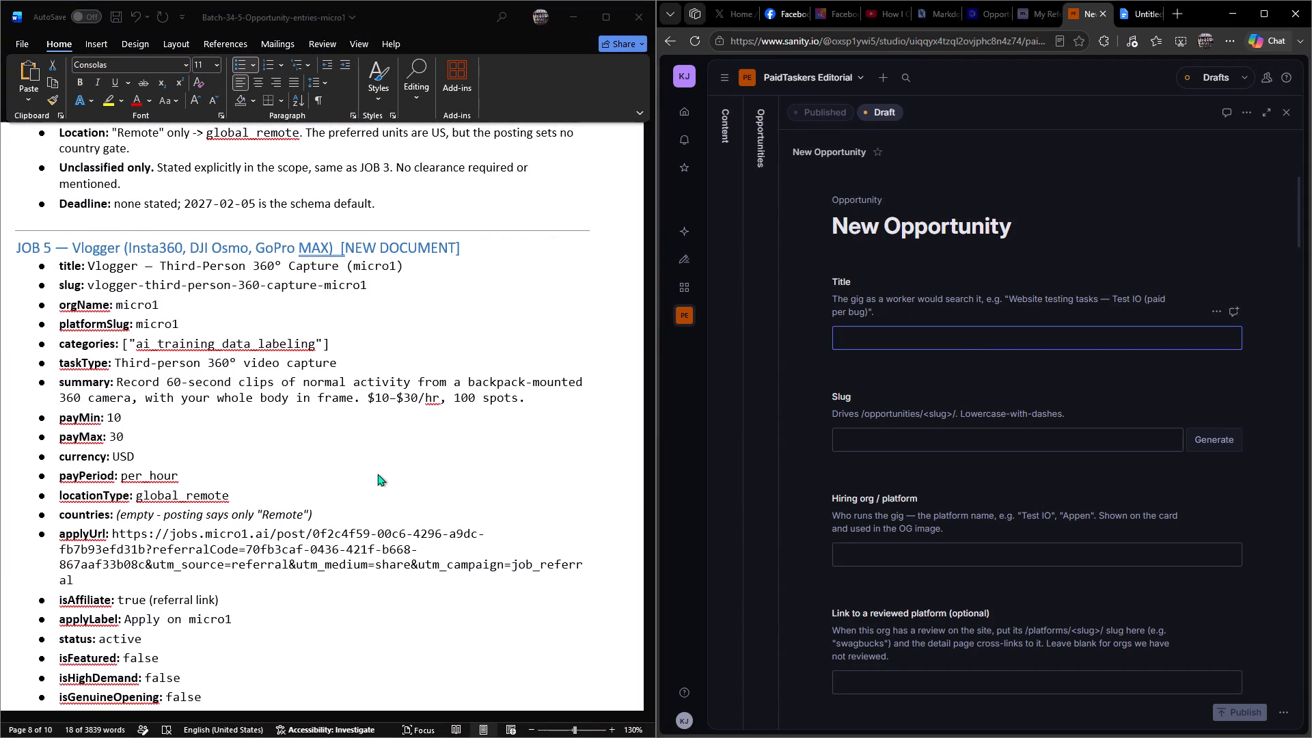
click(377, 474)
click(407, 305)
drag(431, 260, 116, 262)
key(ctrl+c)
click(929, 342)
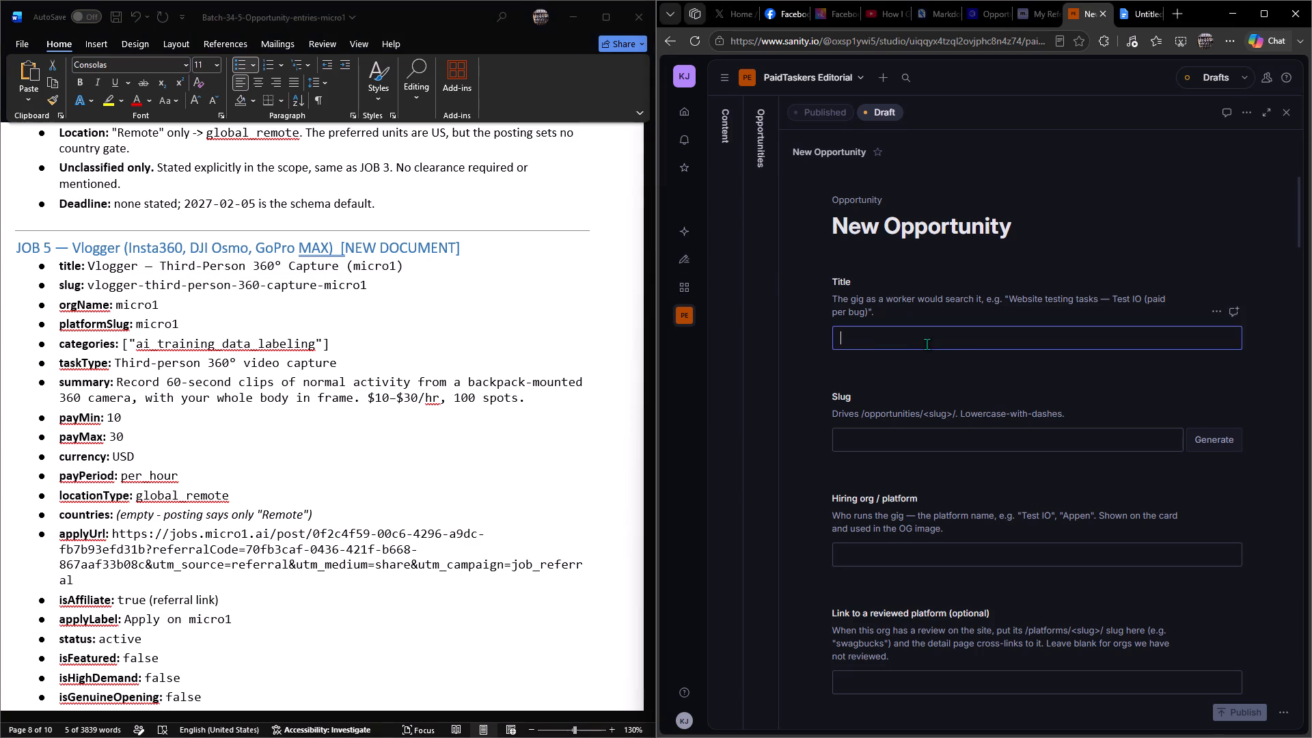
key(ctrl+v)
Copy the slug "vlogger-third-person-360-capture-micro1" from Word into the opportunity's Slug.
click(420, 314)
click(406, 292)
drag(407, 288, 132, 286)
key(ctrl+c)
click(899, 440)
key(ctrl+v)
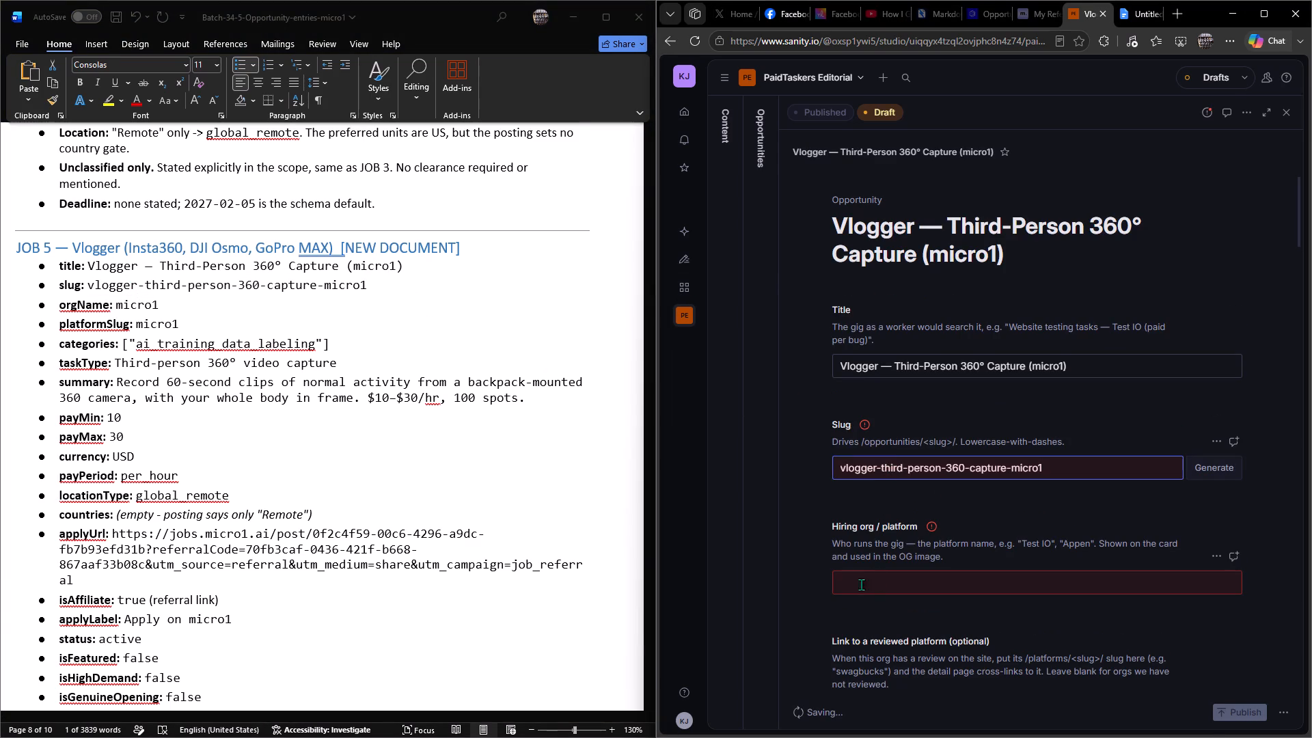
Set both the hiring org / platform and the reviewed platform link to micro1.
click(818, 509)
scroll(818, 509, down, 3)
click(912, 383)
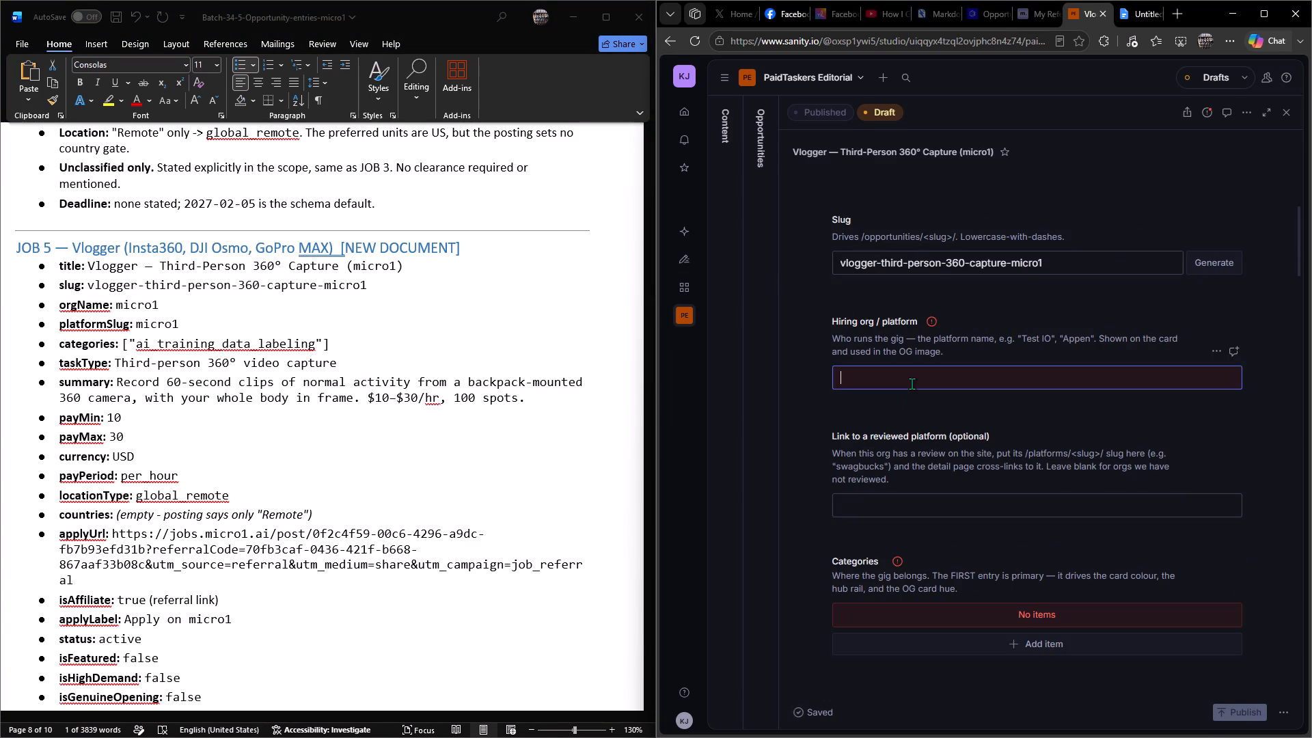
text(micr)
text(o1)
key(ctrl+a)
key(ctrl+c)
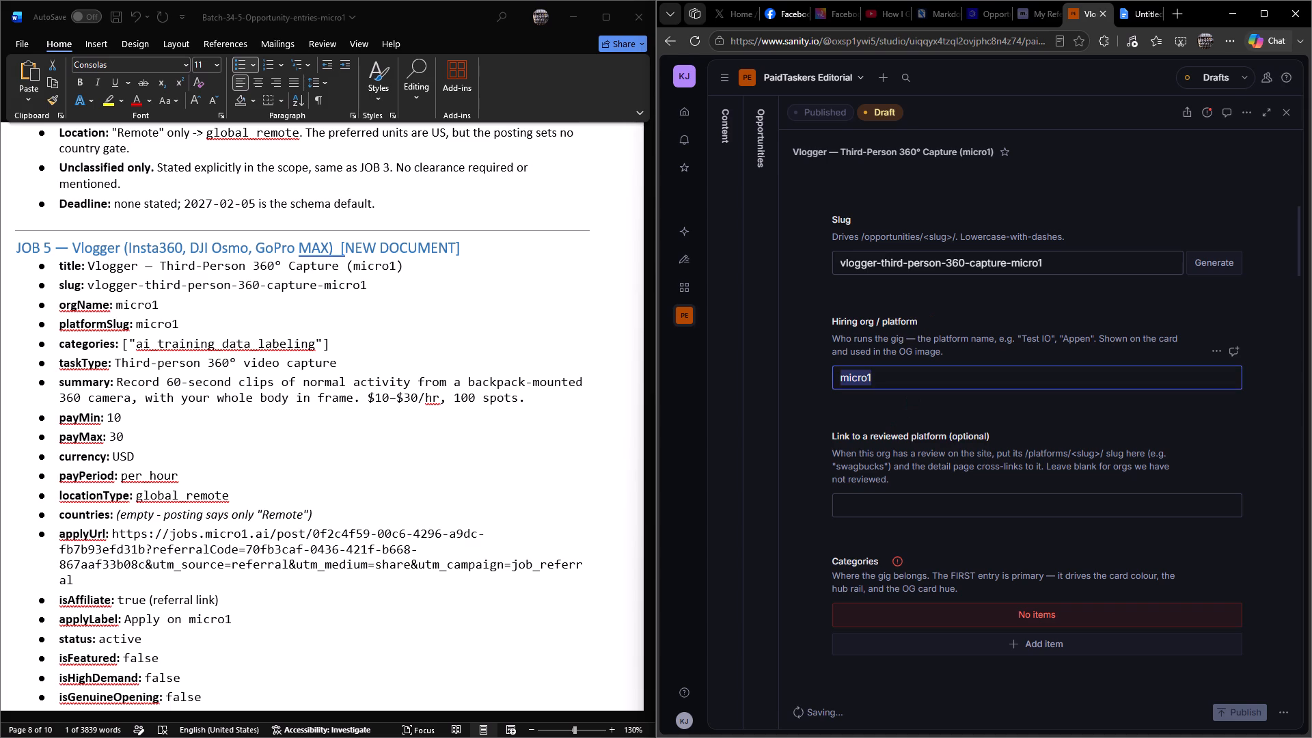
click(942, 500)
key(ctrl+v)
Add AI Training & Data Labeling as the opportunity's category.
scroll(946, 497, down, 3)
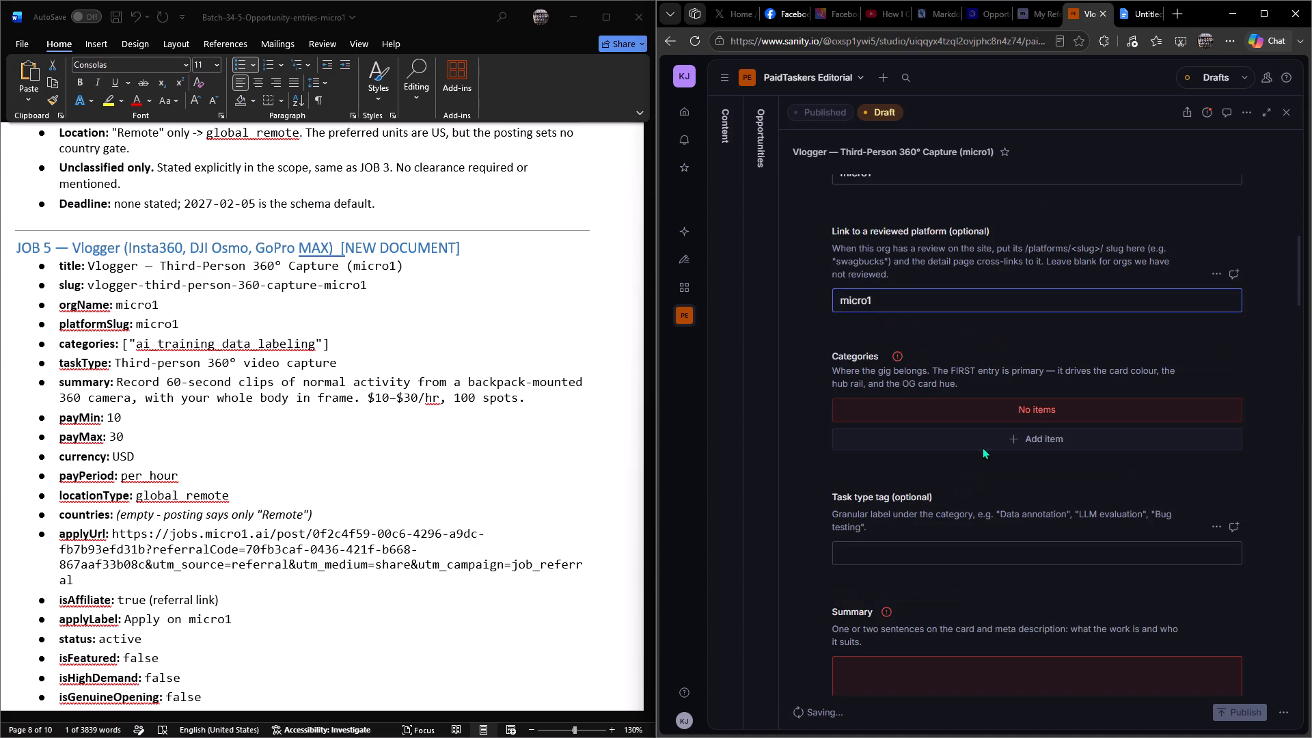
click(982, 446)
click(1004, 422)
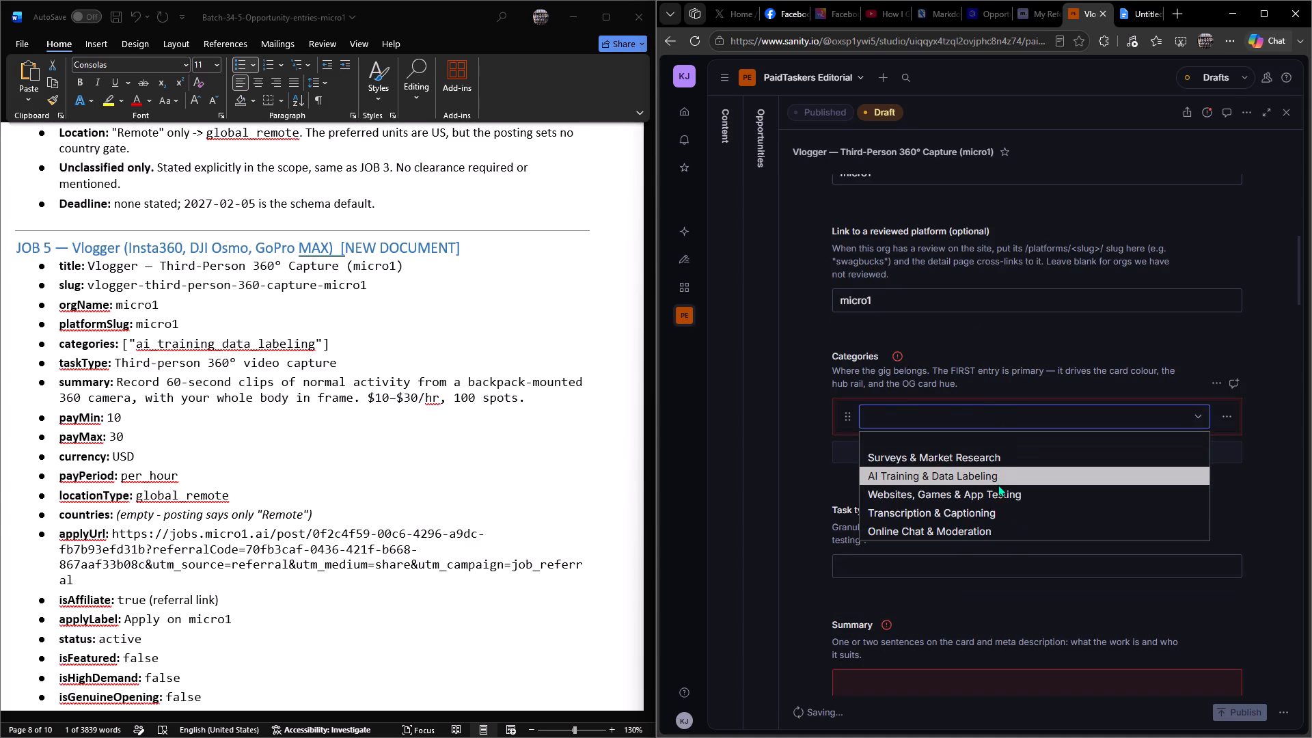
click(1000, 472)
click(811, 422)
Copy "Third-person 360° video capture" from Word into the opportunity's Task type tag.
scroll(811, 422, down, 3)
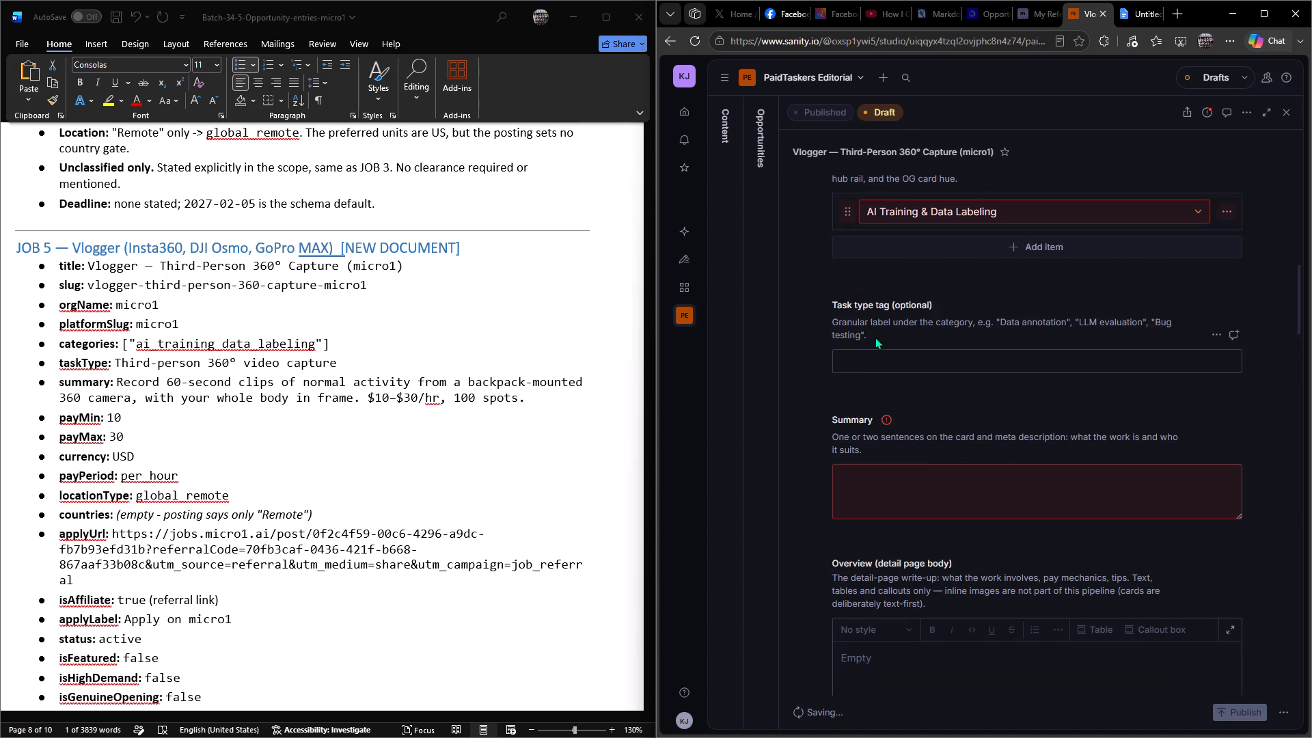
click(875, 365)
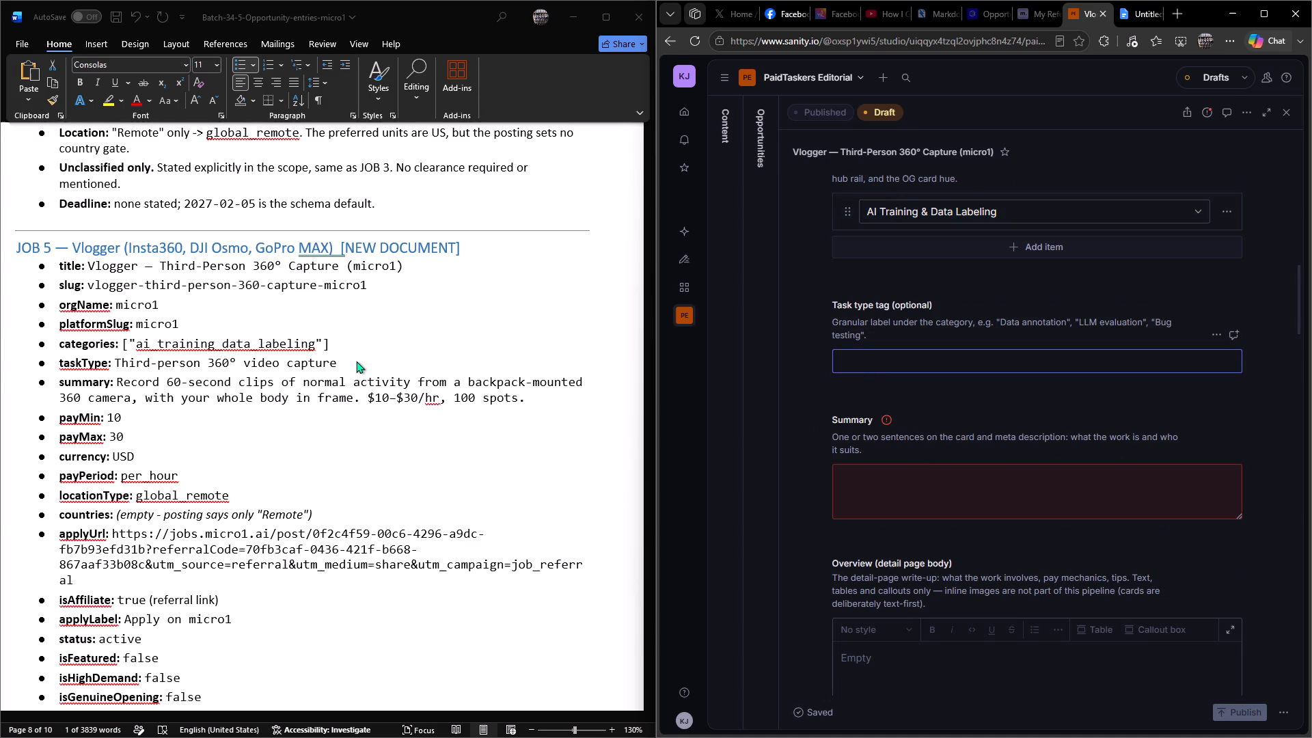
double_click(356, 361)
drag(353, 361, 136, 361)
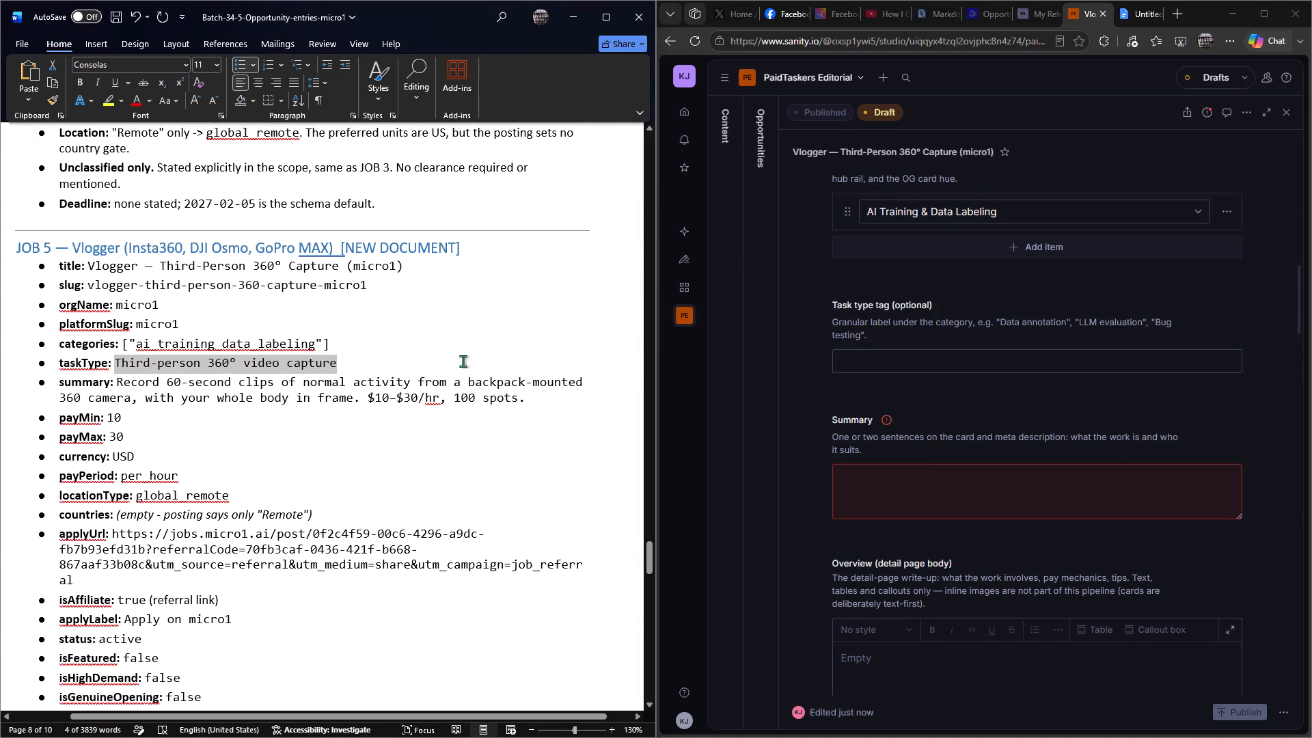
key(ctrl+c)
click(945, 349)
key(ctrl+v)
Copy the JOB 5 summary about 60-second clips from a backpack-mounted 360 camera into the Summary.
click(918, 476)
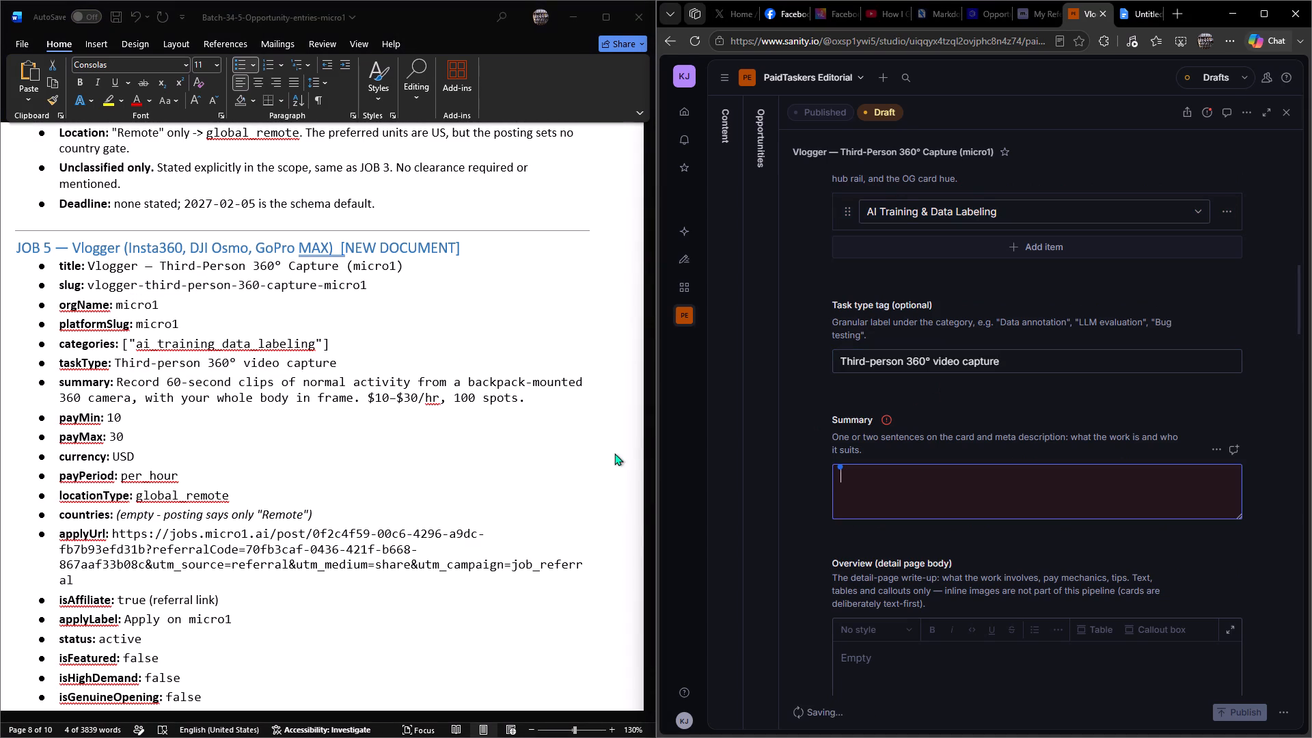
click(341, 396)
drag(530, 398, 135, 391)
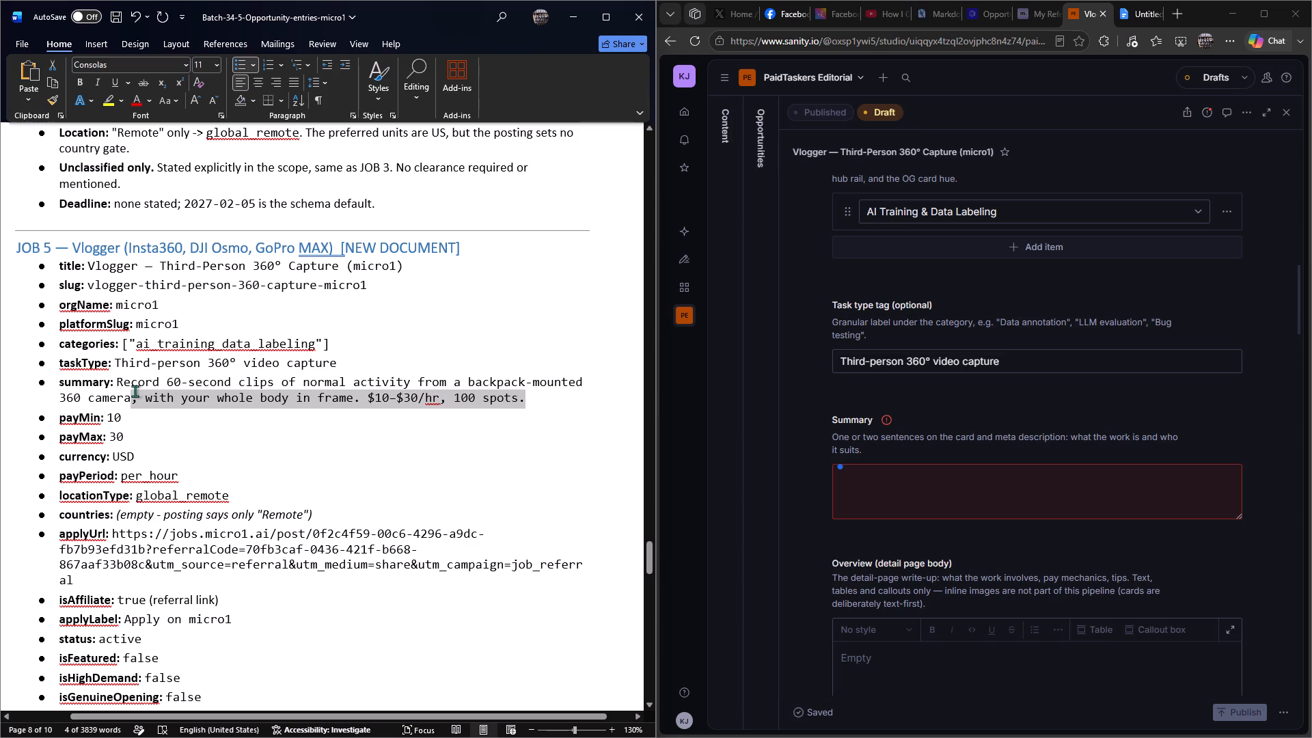
drag(135, 391, 125, 386)
key(ctrl+c)
click(916, 504)
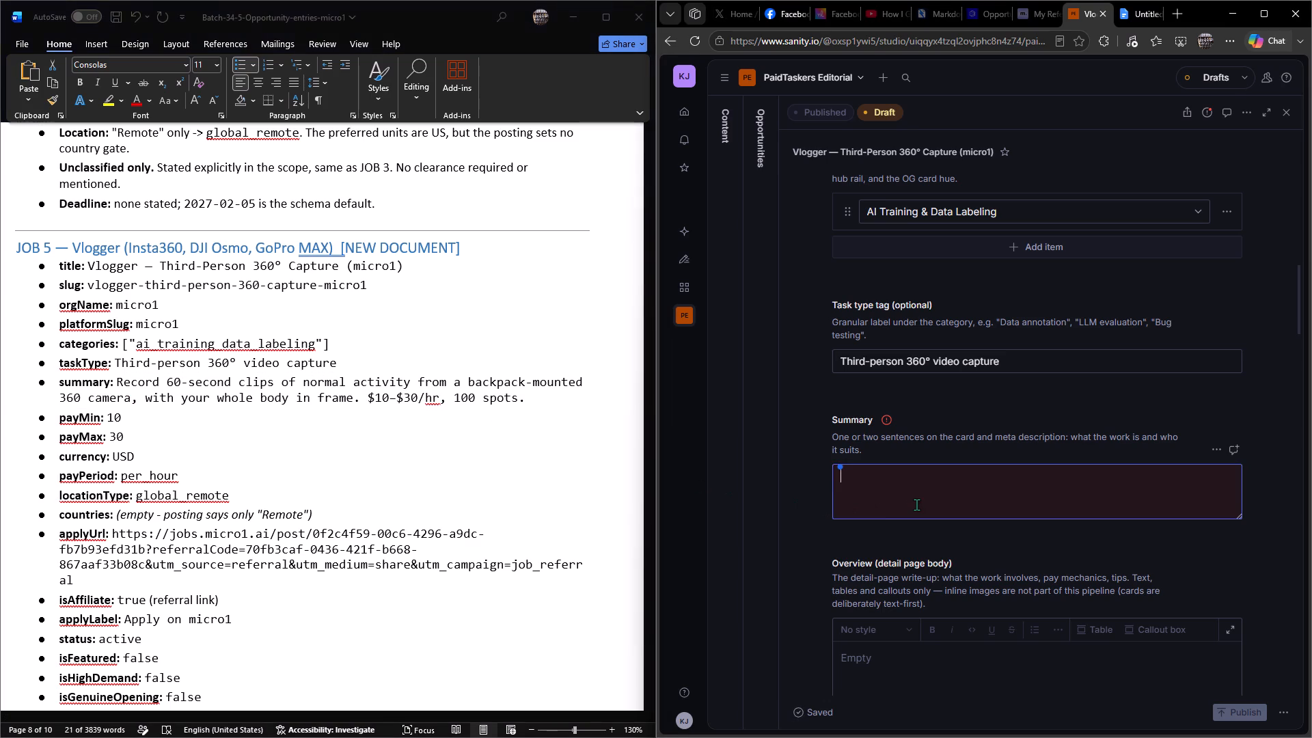
key(ctrl+v)
Copy the full JOB 5 overview paragraph, starting "The title says vlogger", from Word into the Overview body.
scroll(916, 504, down, 3)
click(916, 504)
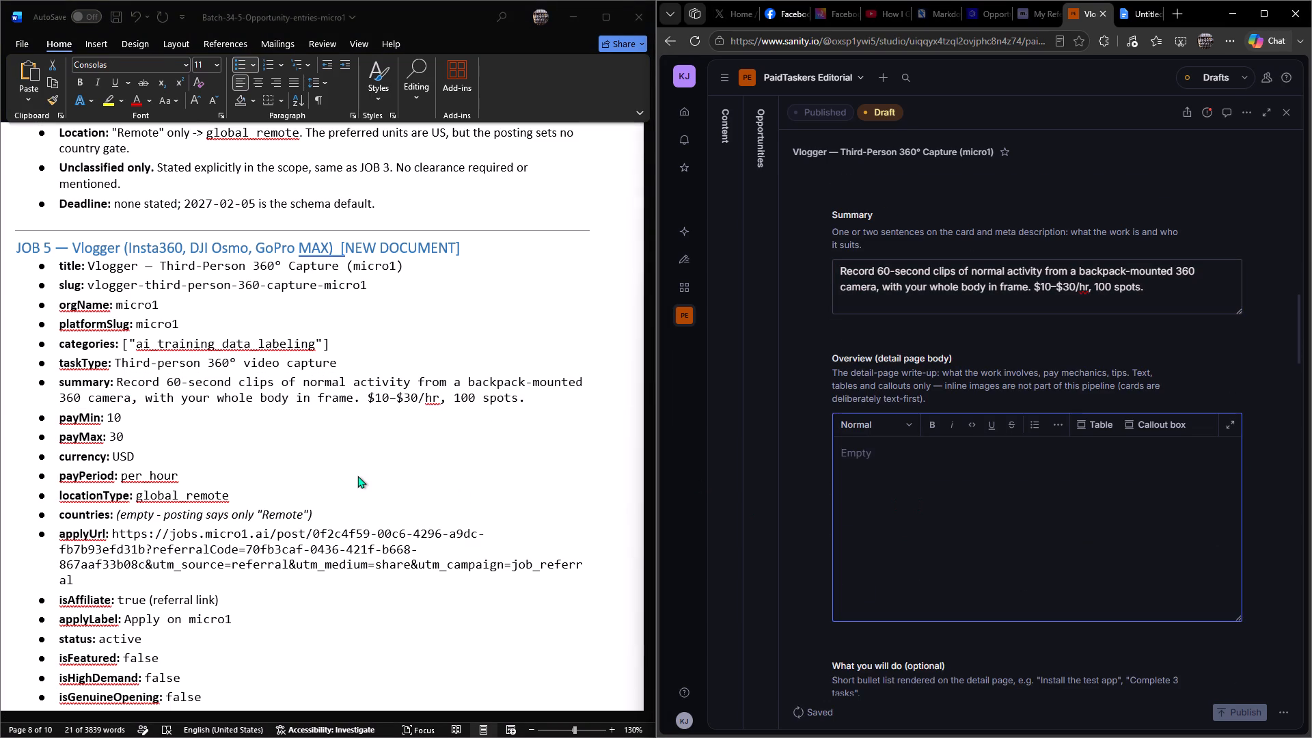
scroll(1022, 464, up, 1)
scroll(1022, 464, down, 3)
click(320, 424)
scroll(320, 424, down, 6)
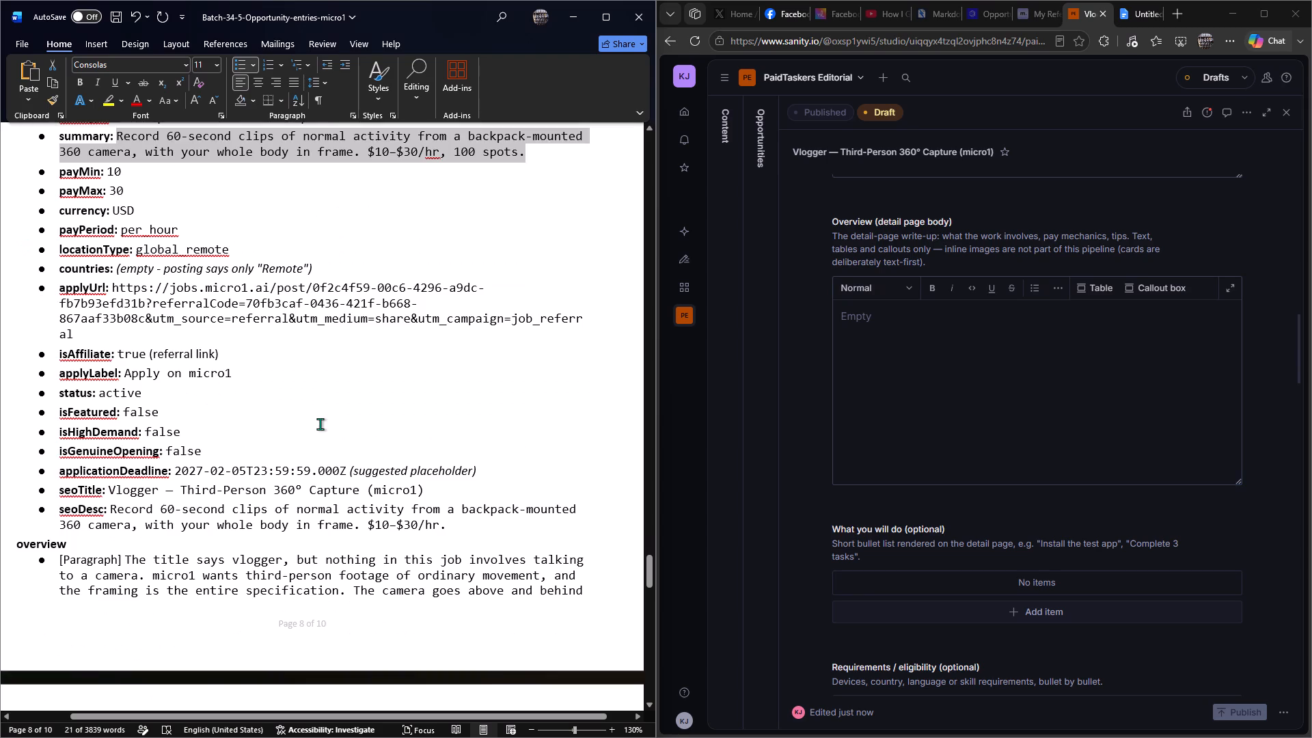
scroll(320, 424, down, 7)
scroll(320, 424, up, 1)
scroll(320, 424, down, 3)
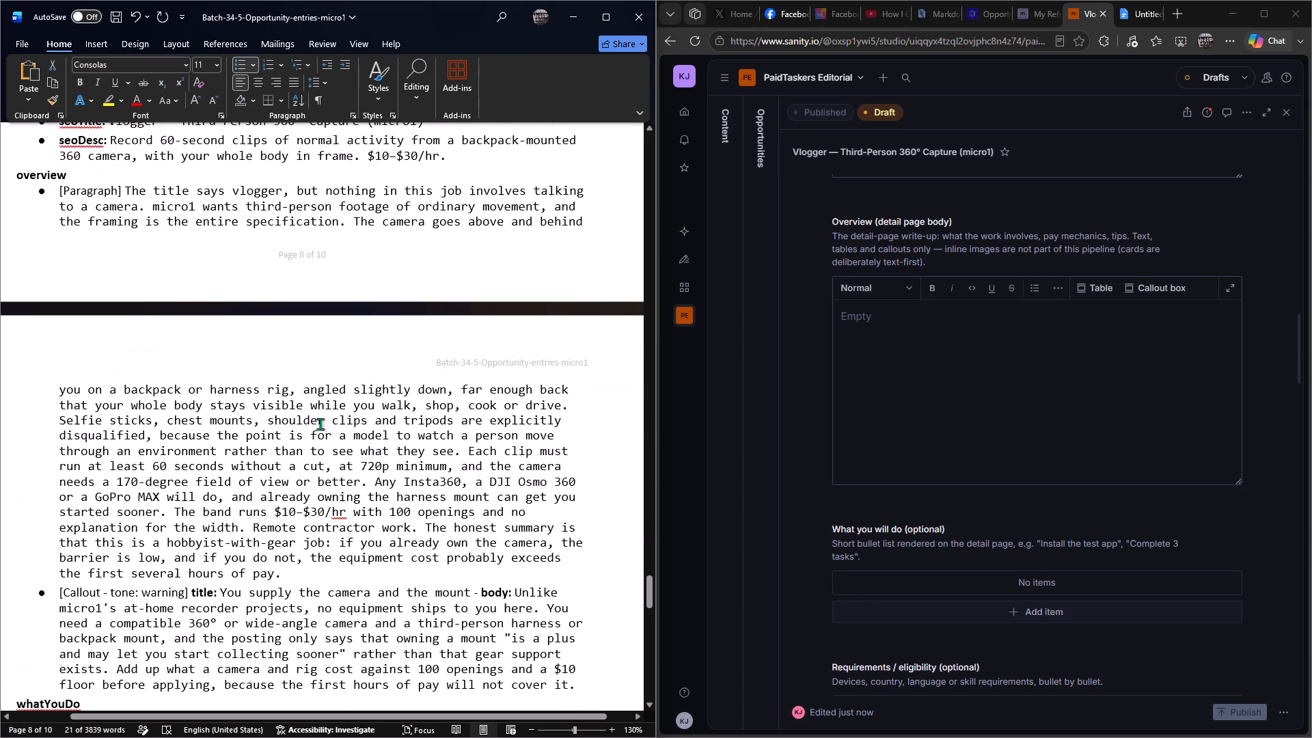
click(357, 484)
drag(326, 575, 264, 426)
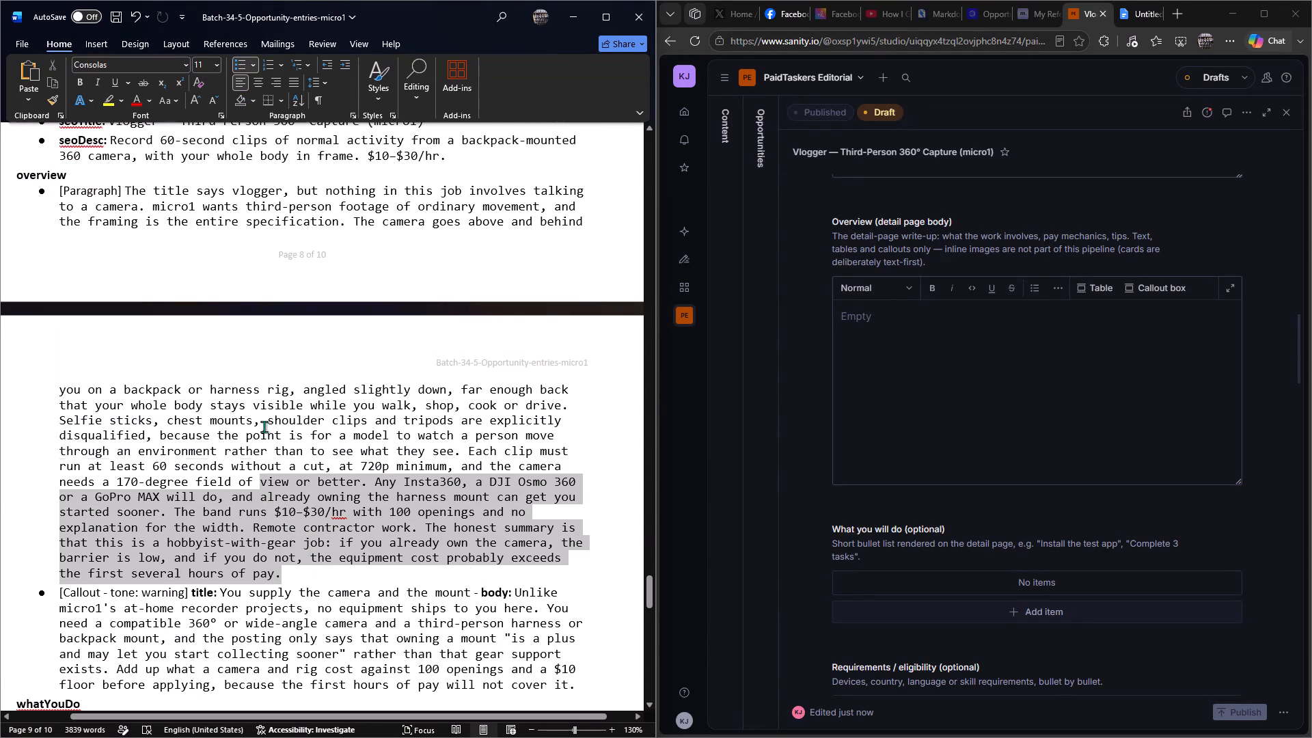
drag(264, 426, 131, 191)
key(ctrl+c)
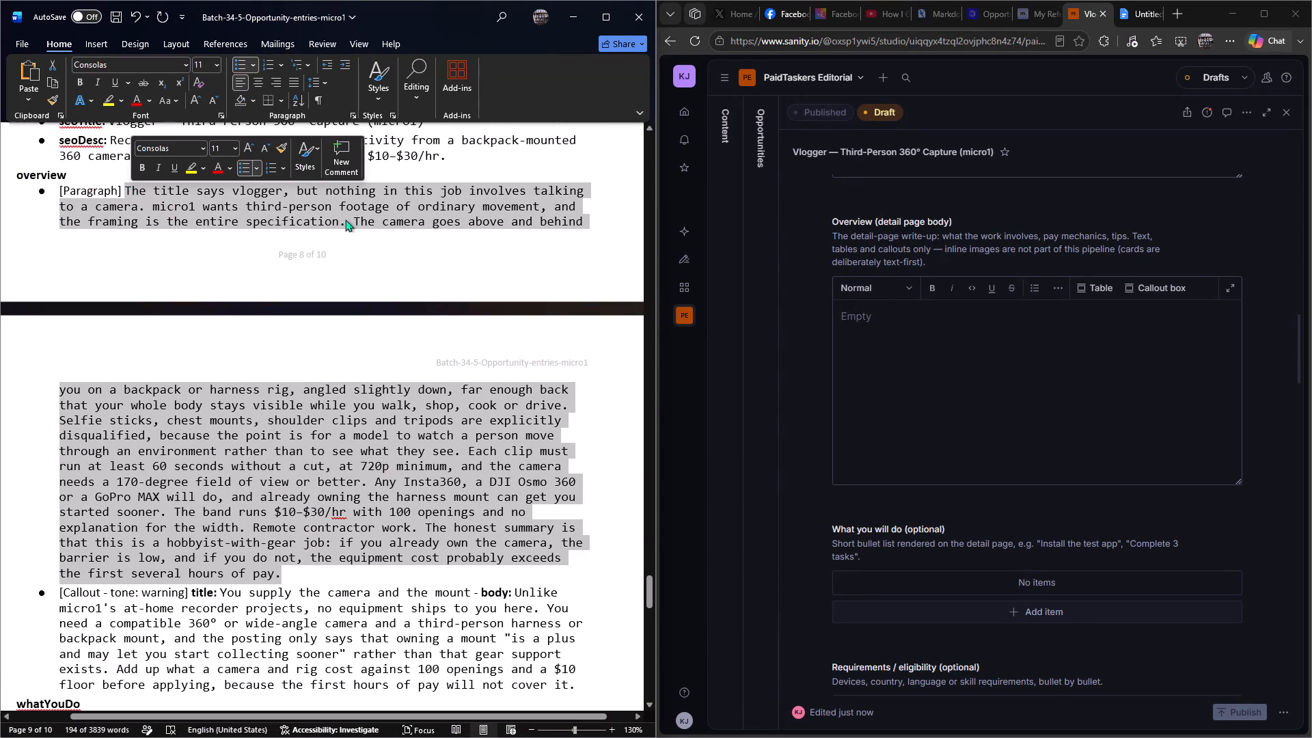
click(943, 359)
key(ctrl+v)
Split the overview text into two paragraphs before "The band runs $10–$30/hr".
scroll(944, 359, down, 5)
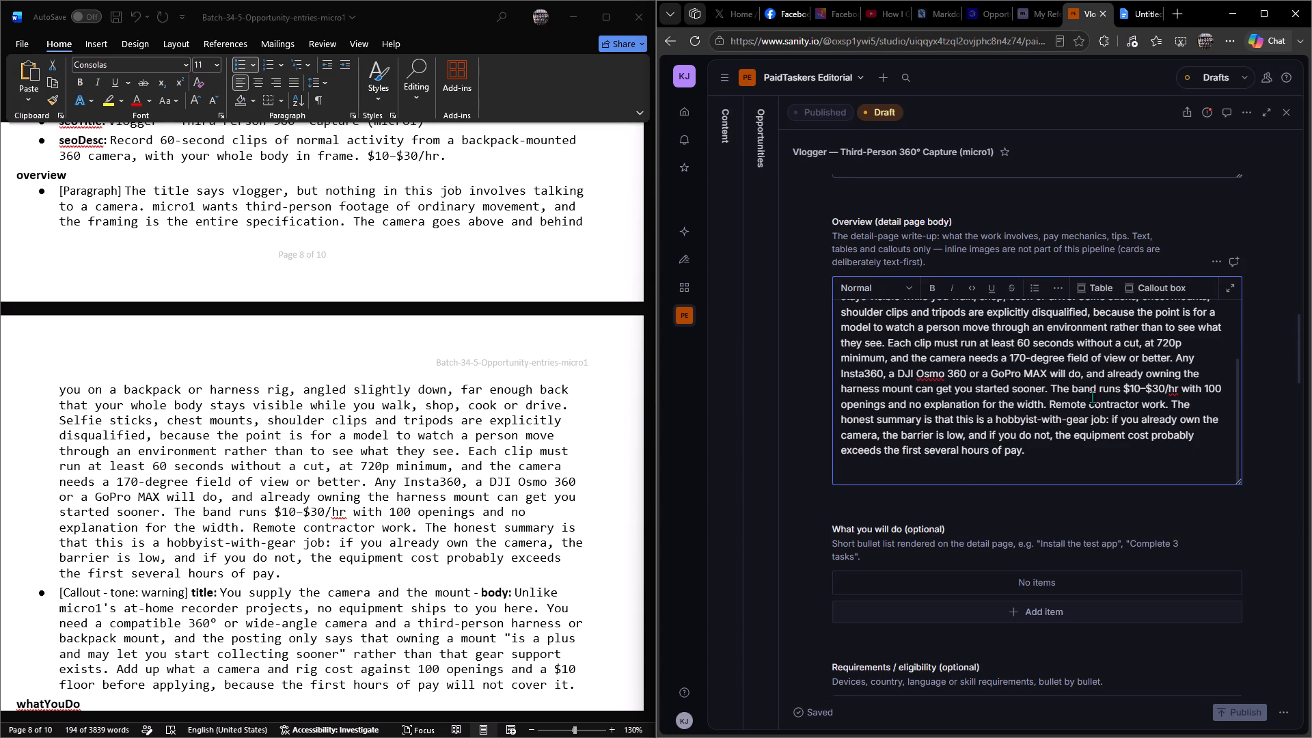
click(1052, 387)
key(Return)
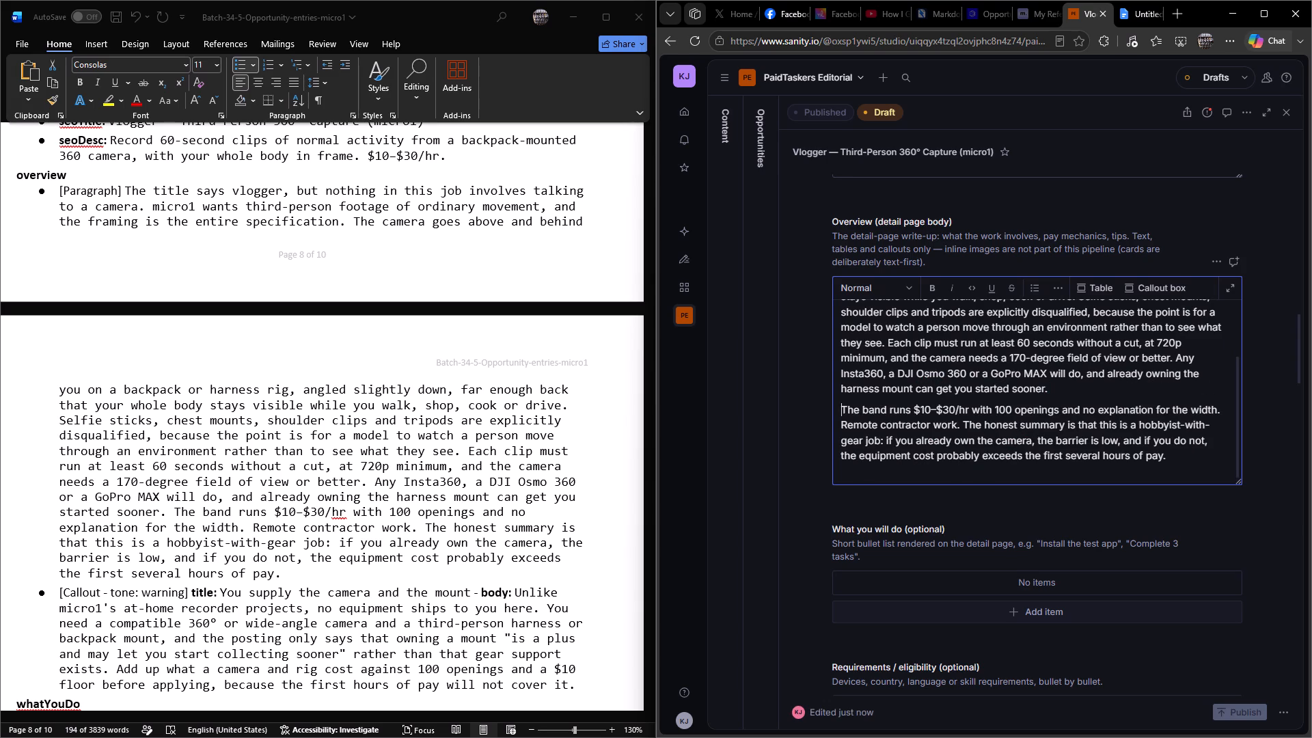
Insert a callout after the overview's last paragraph and title it "You supply the camera and the mount", copied from Word.
click(1182, 462)
key(Return)
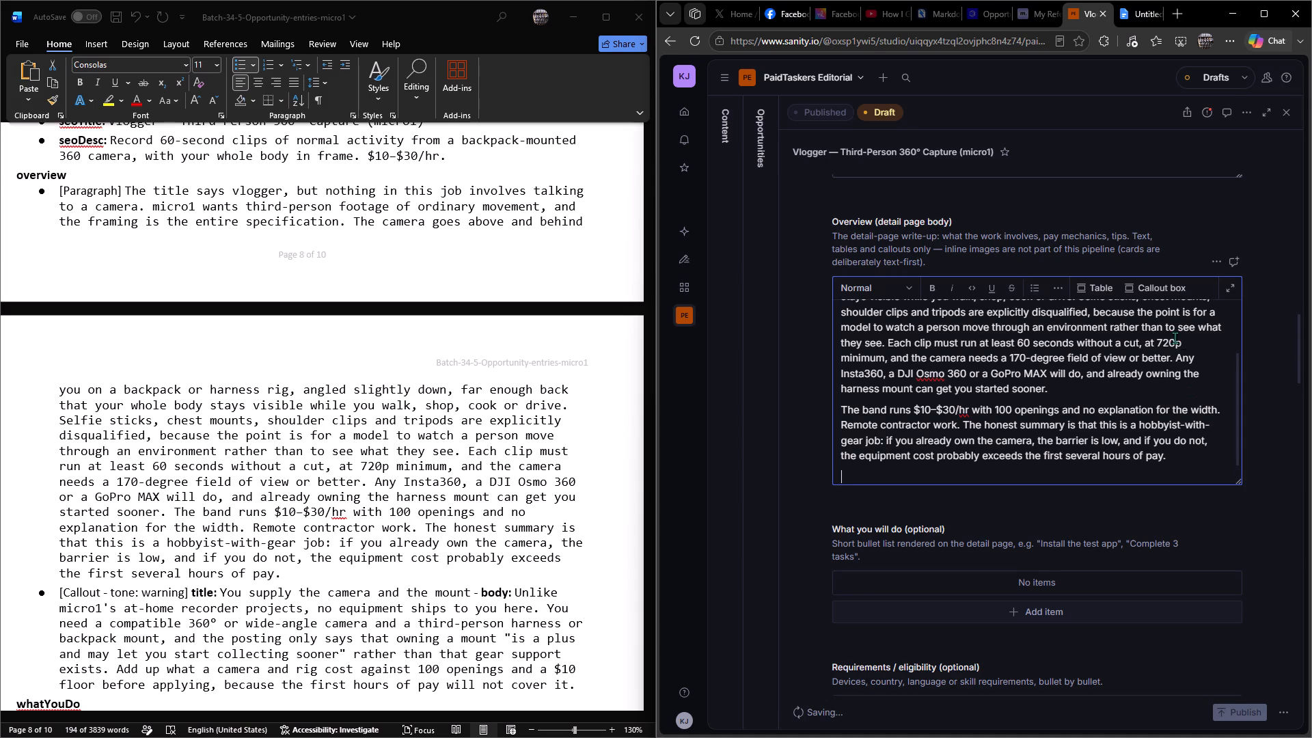
click(1158, 289)
scroll(1005, 402, down, 3)
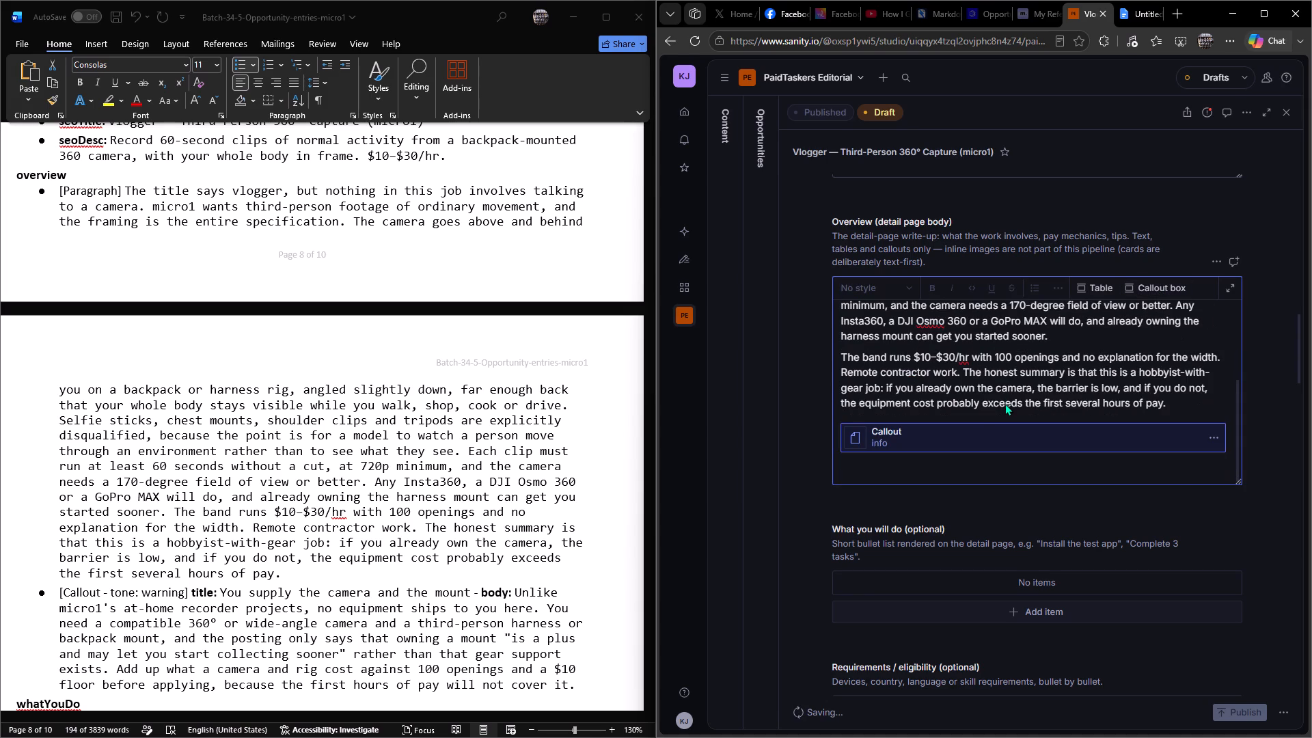
click(914, 450)
click(424, 418)
scroll(424, 418, down, 6)
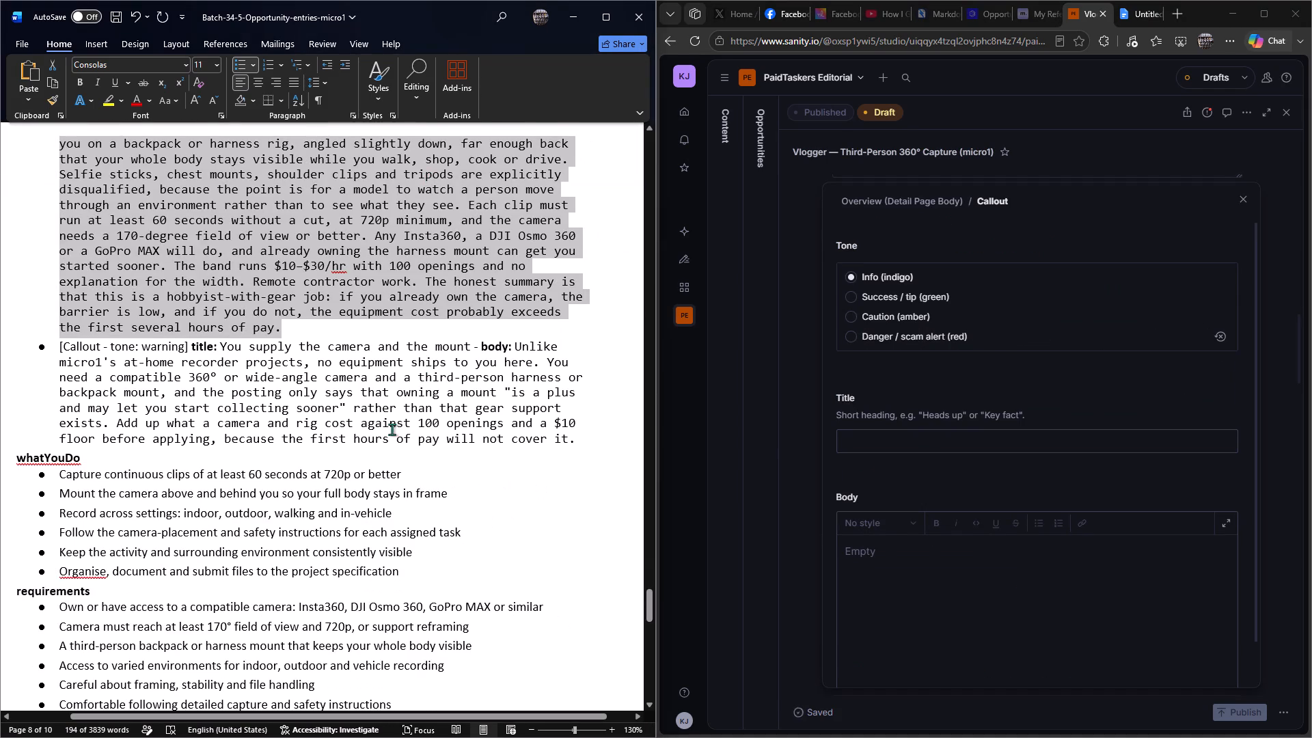
click(392, 429)
drag(222, 343, 366, 344)
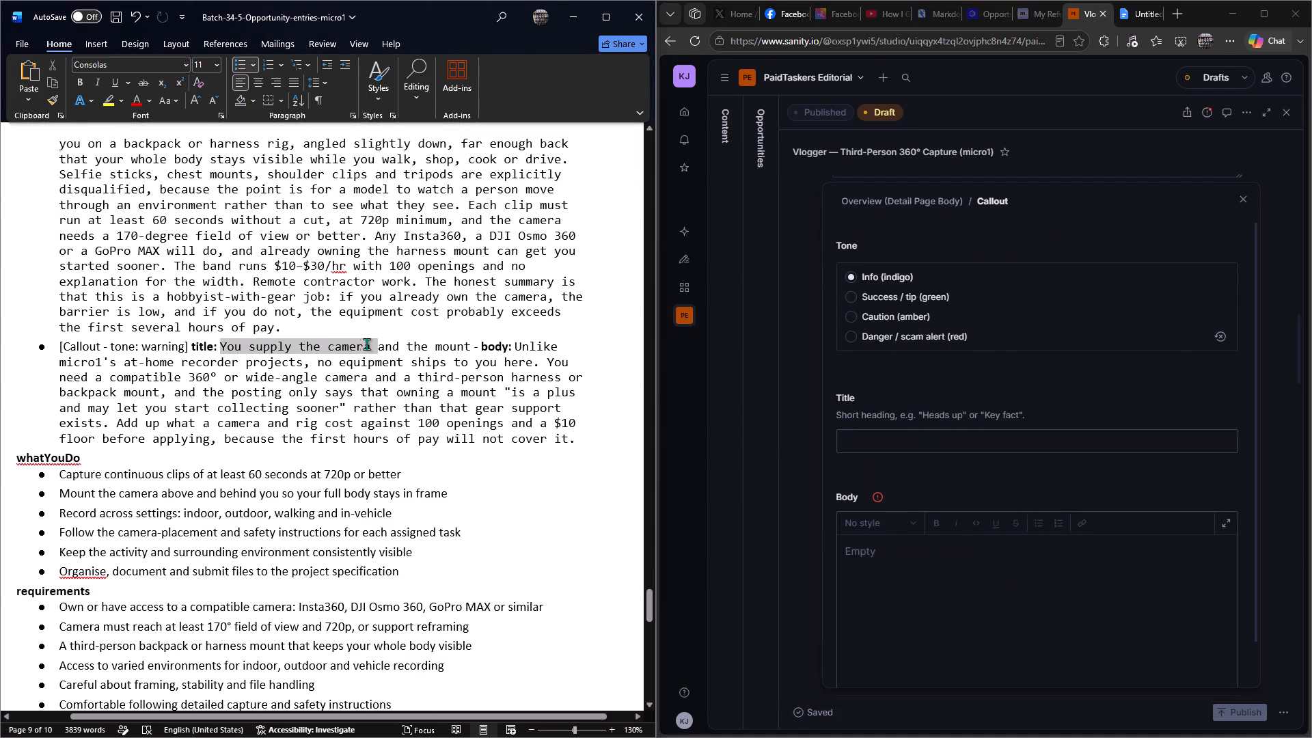
drag(366, 344, 445, 344)
key(ctrl+c)
click(948, 456)
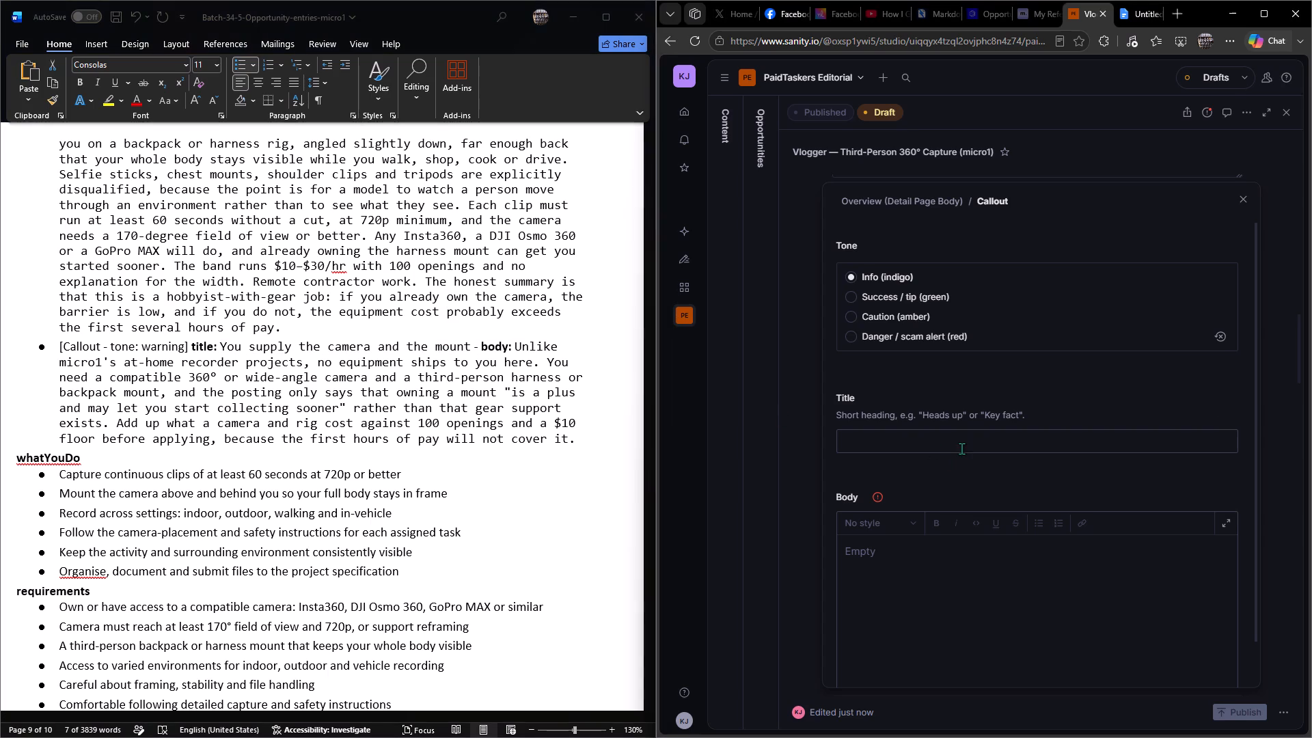
click(961, 448)
key(ctrl+v)
Copy the JOB 5 callout body text, starting "Unlike micro1's at-home recorder projects", into the callout's Body and close it.
click(914, 599)
click(425, 448)
click(558, 435)
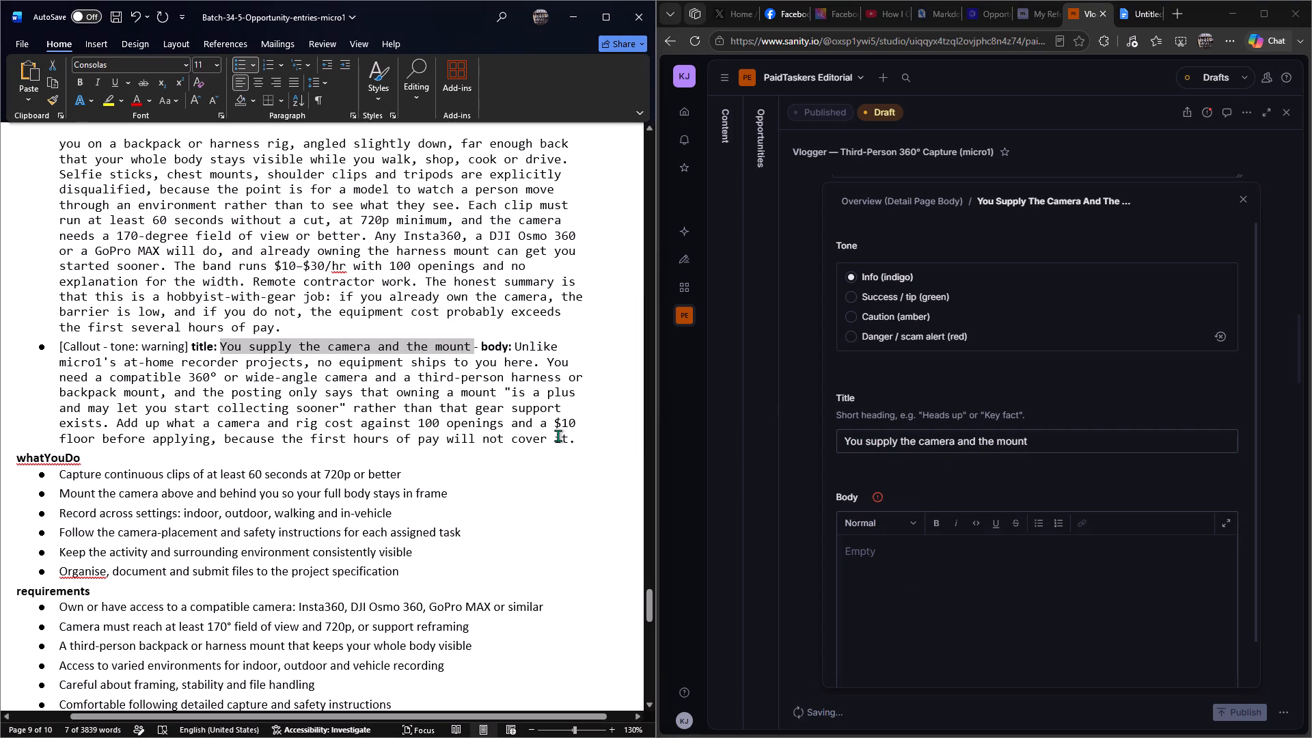
drag(586, 436, 517, 351)
key(ctrl+c)
click(998, 591)
key(ctrl+v)
scroll(968, 595, down, 4)
click(814, 396)
Add an empty What you will do item in Sanity and correct "Organise" to "Organize" in Word's JOB 5 whatYouDo list.
scroll(942, 424, down, 3)
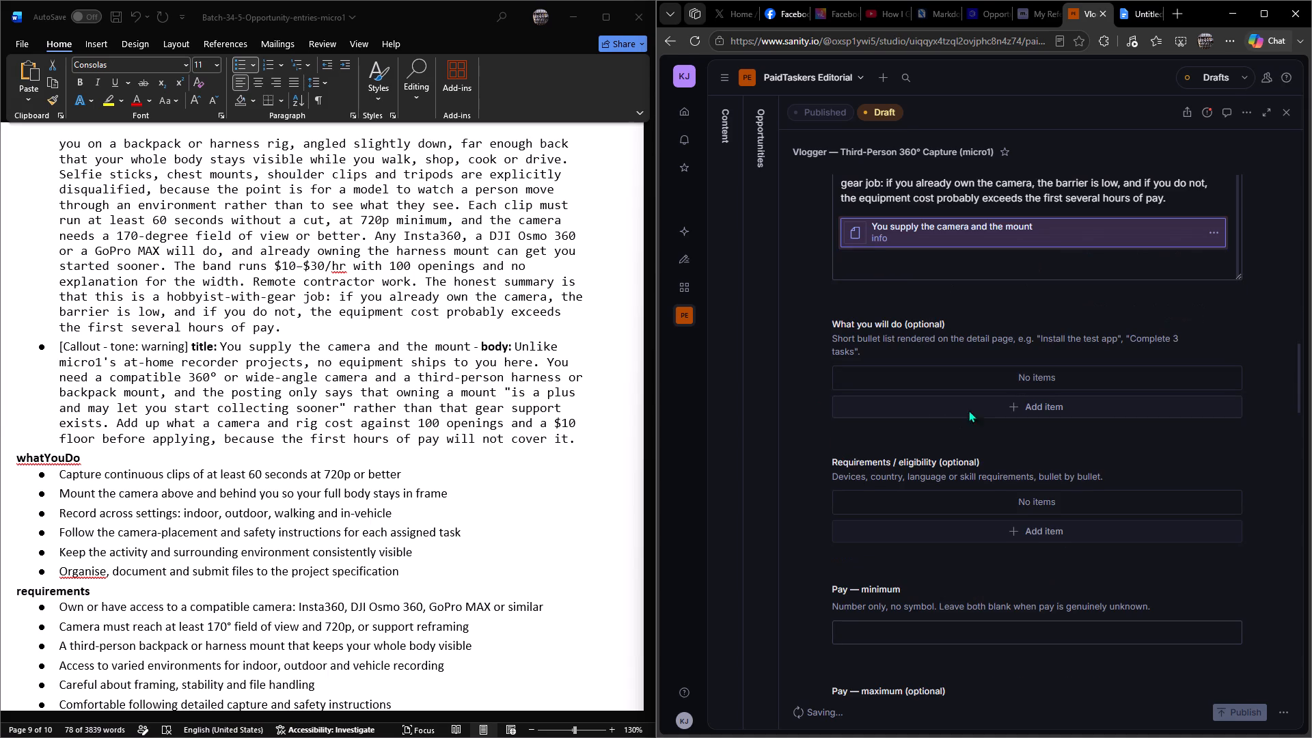
click(975, 401)
click(461, 346)
scroll(461, 346, down, 4)
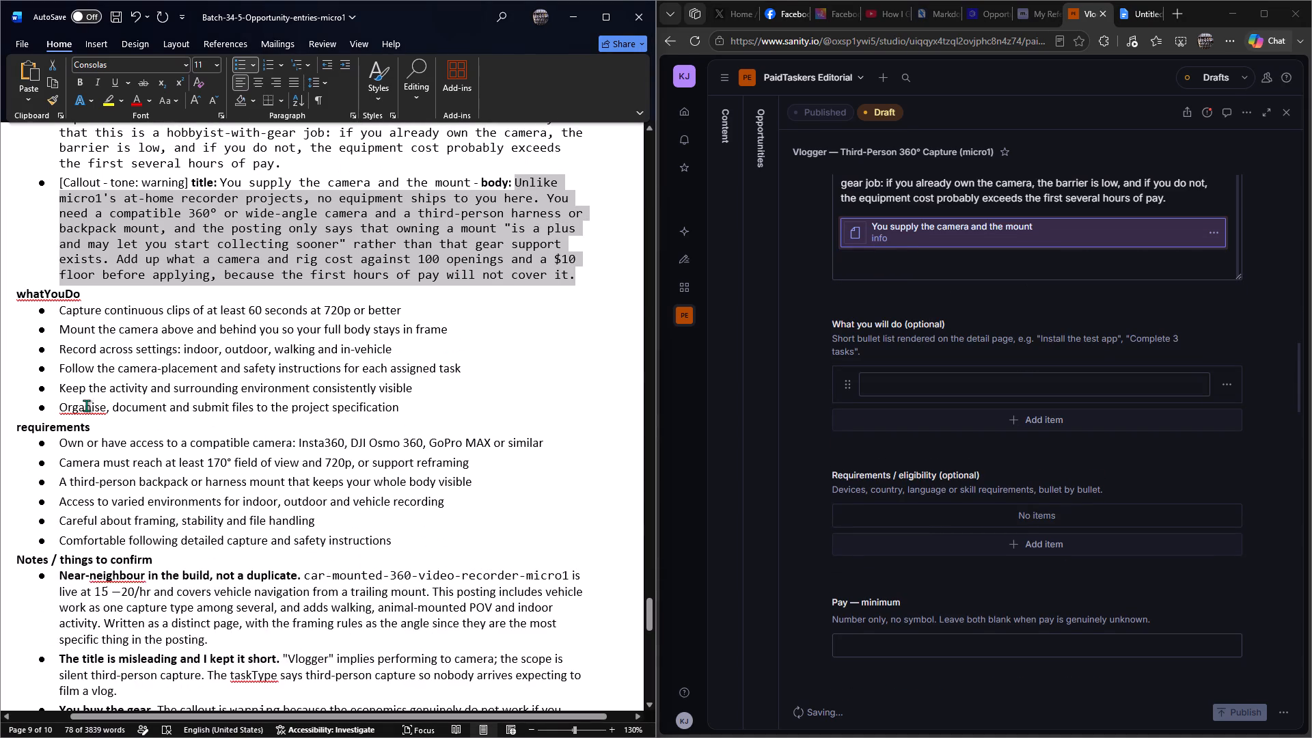
click(86, 405)
right_click(86, 405)
click(76, 61)
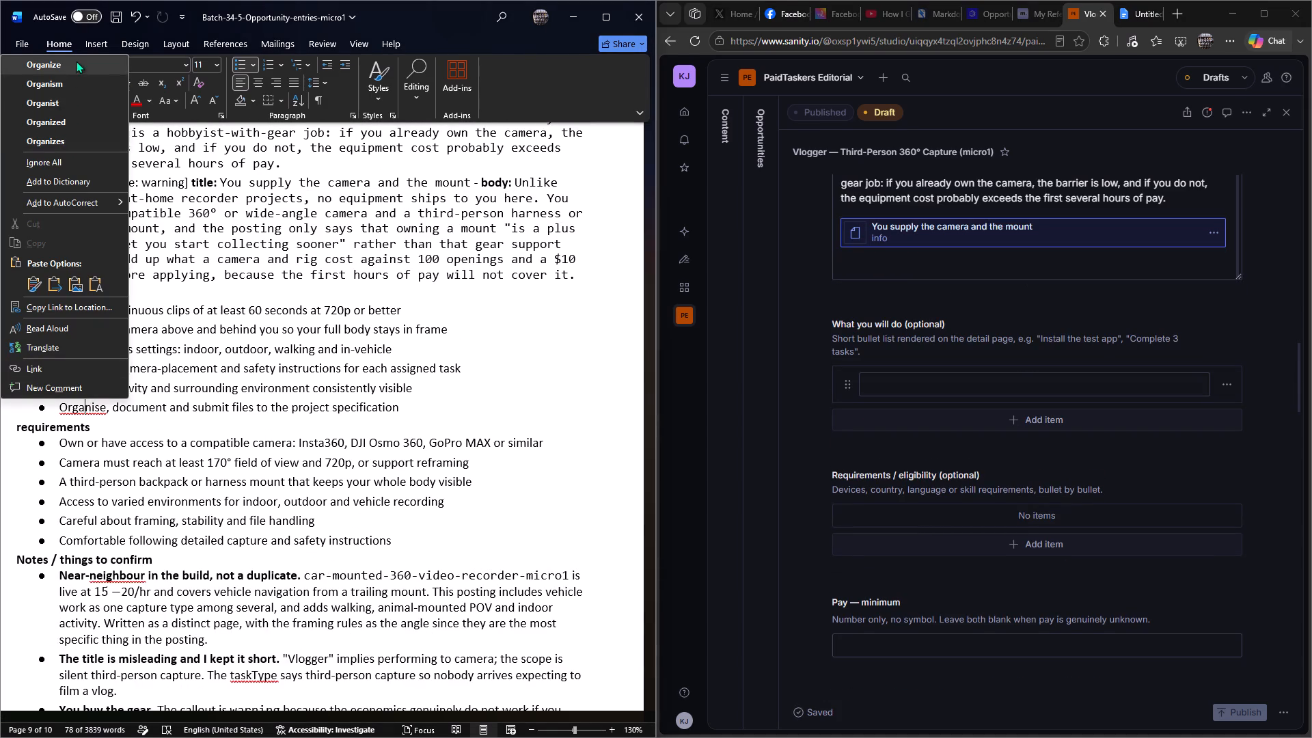
Remove the bullet formatting from all six JOB 5 whatYouDo lines in Word.
click(377, 428)
drag(452, 413, 110, 348)
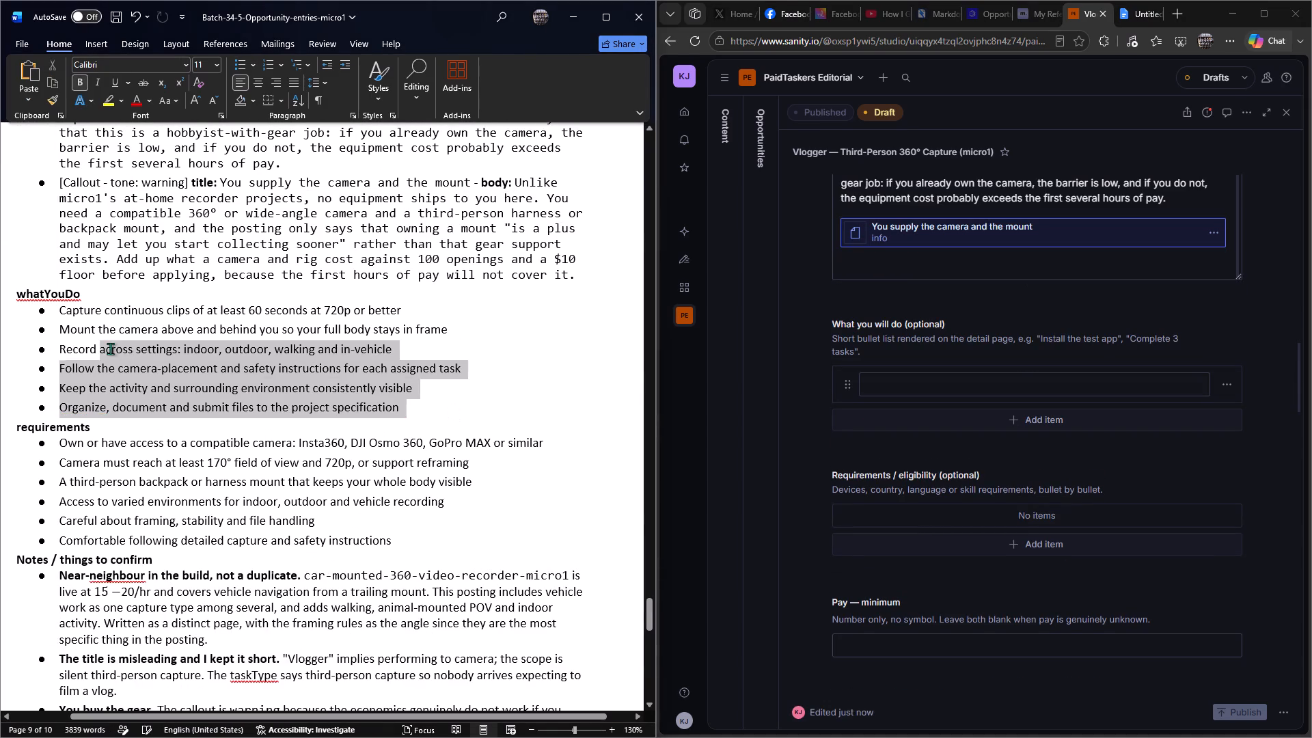
drag(110, 348, 56, 302)
click(237, 66)
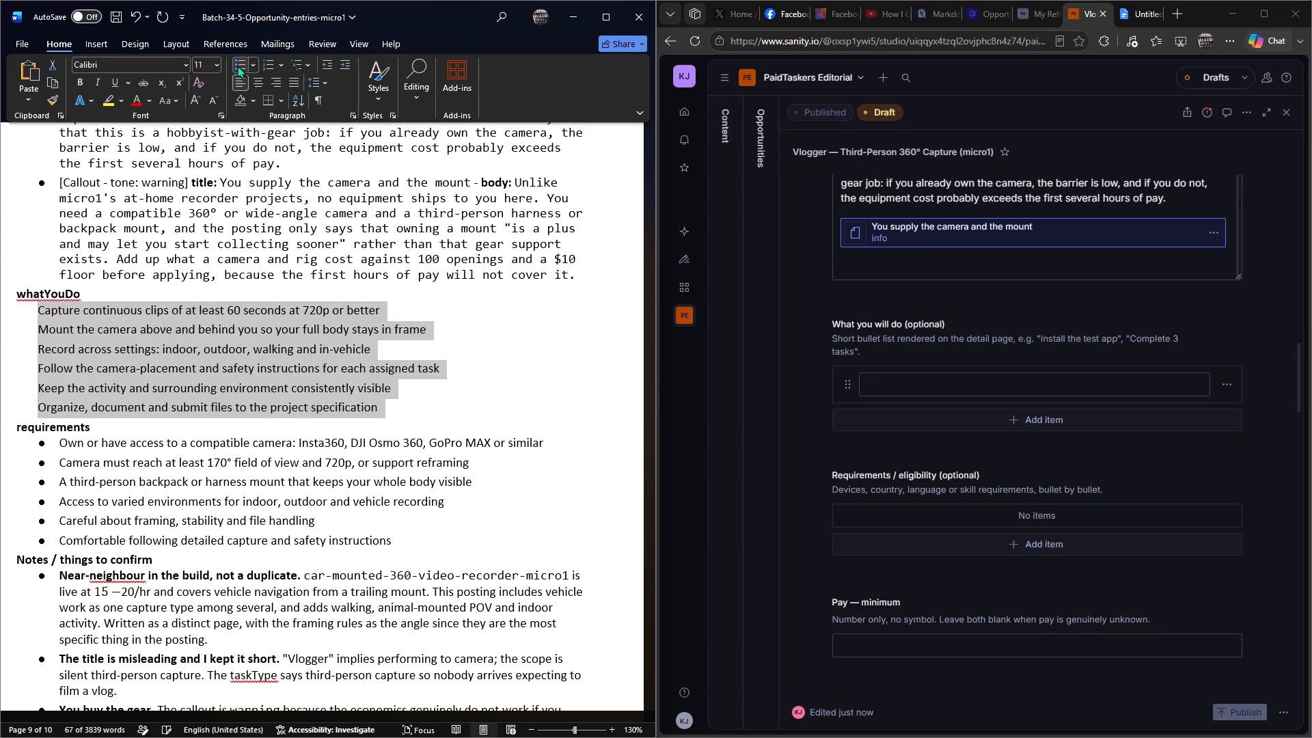
Copy "Capture continuous clips of at least 60 seconds at 720p or better" from Word into the first What you will do item.
click(182, 325)
drag(451, 307, 82, 310)
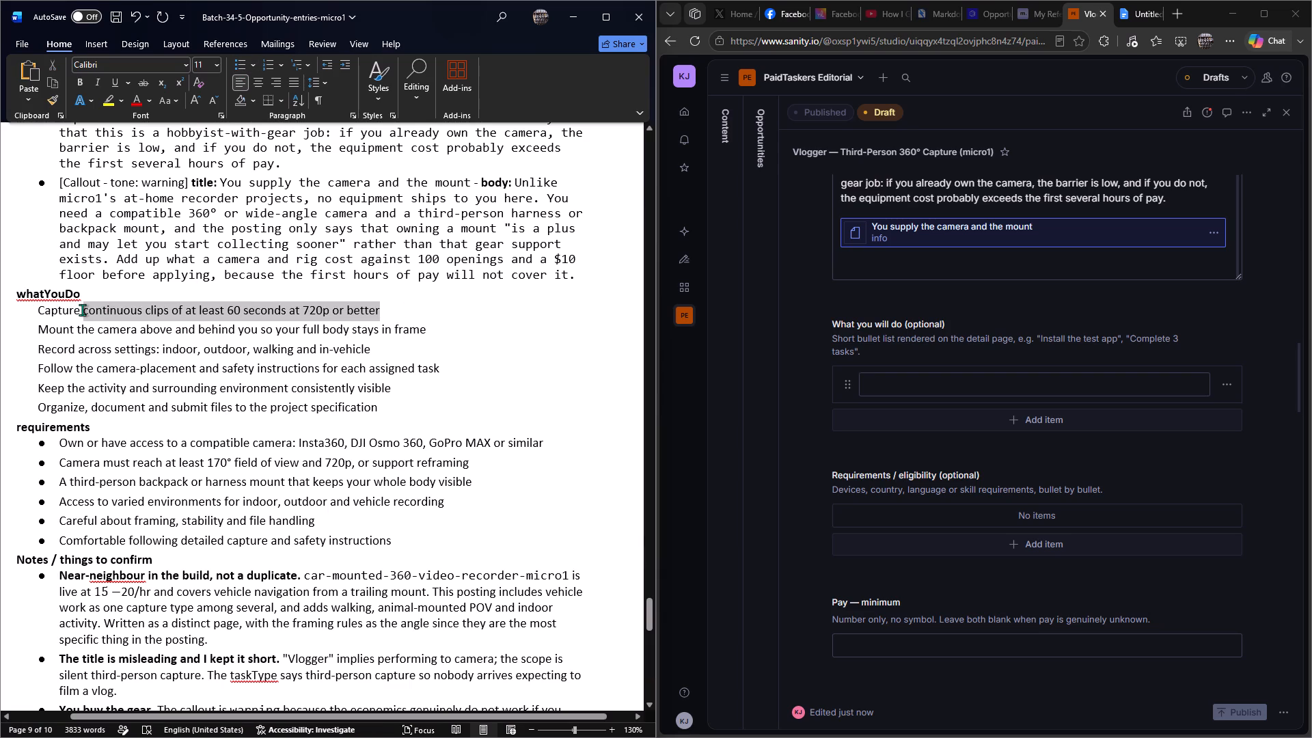
drag(82, 310, 72, 311)
key(ctrl+c)
click(923, 396)
key(ctrl+v)
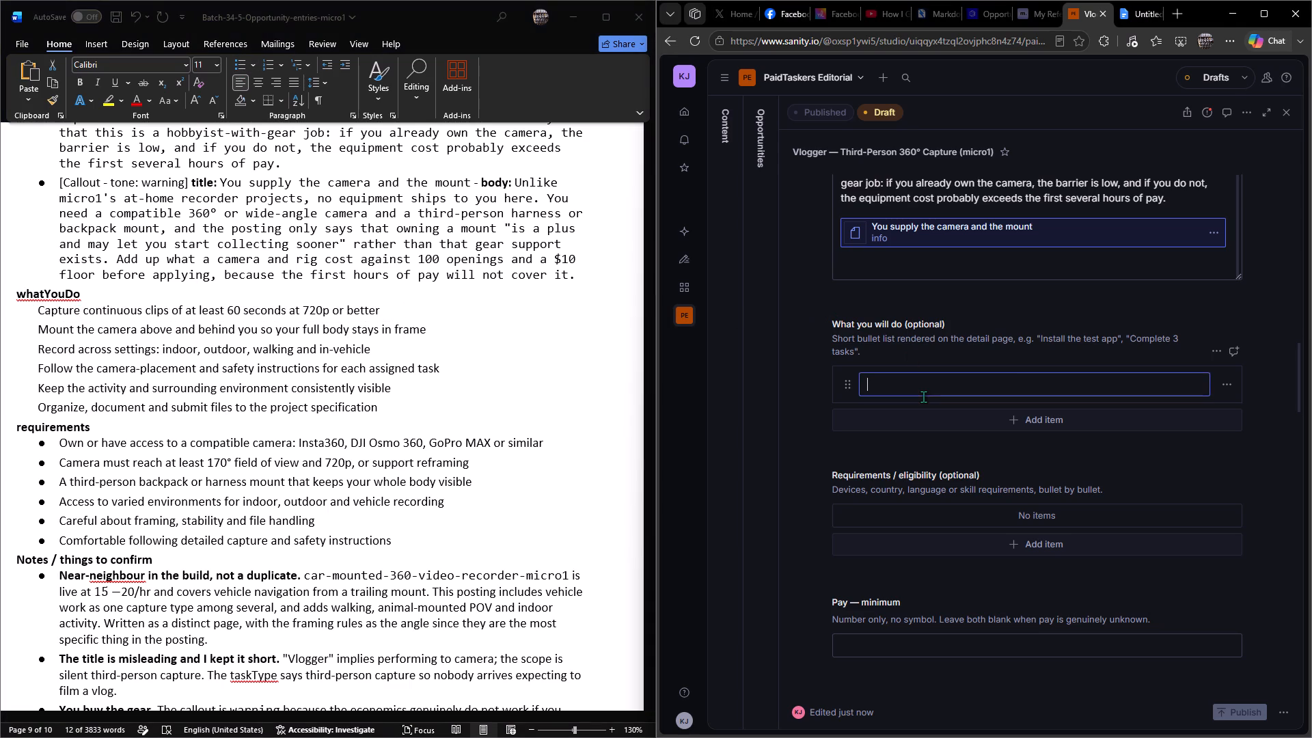
Add a second What you will do item with "Mount the camera above and behind you so your full body stays in frame" from Word.
click(923, 426)
click(481, 386)
drag(462, 326, 169, 327)
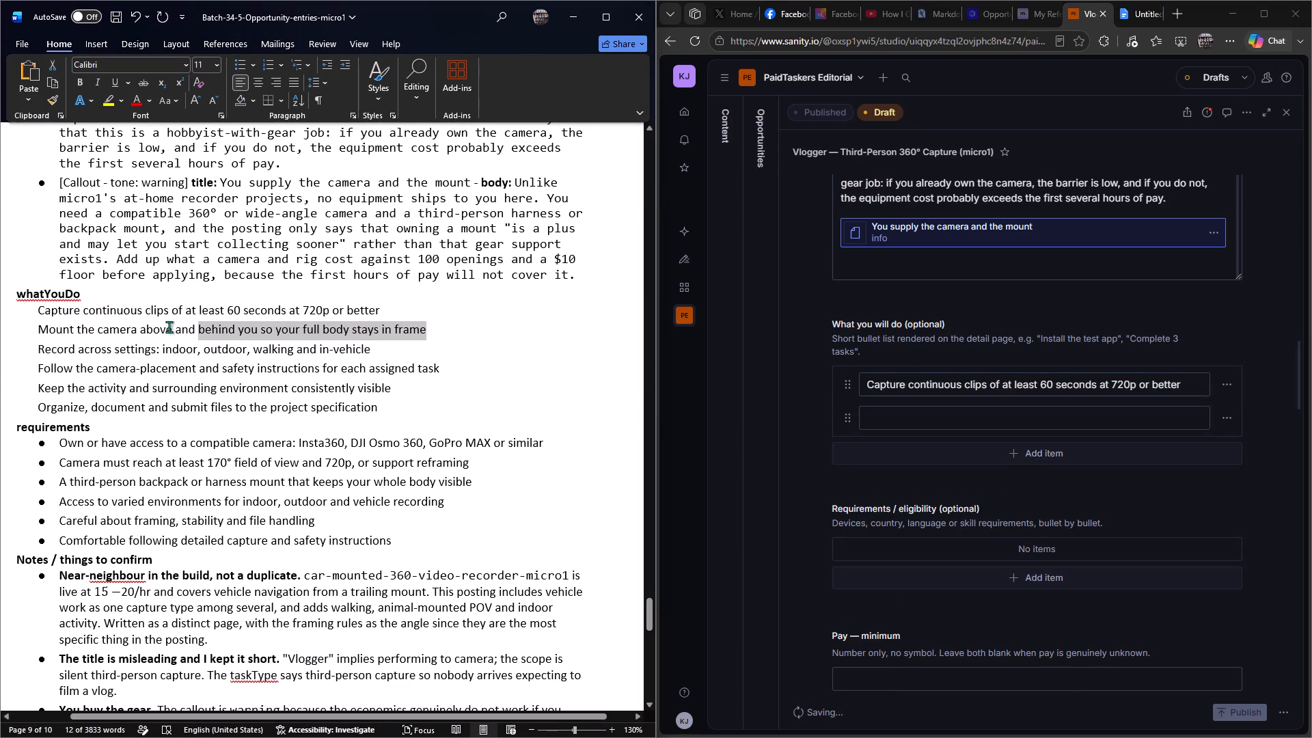
drag(169, 327, 28, 328)
key(ctrl+c)
click(937, 413)
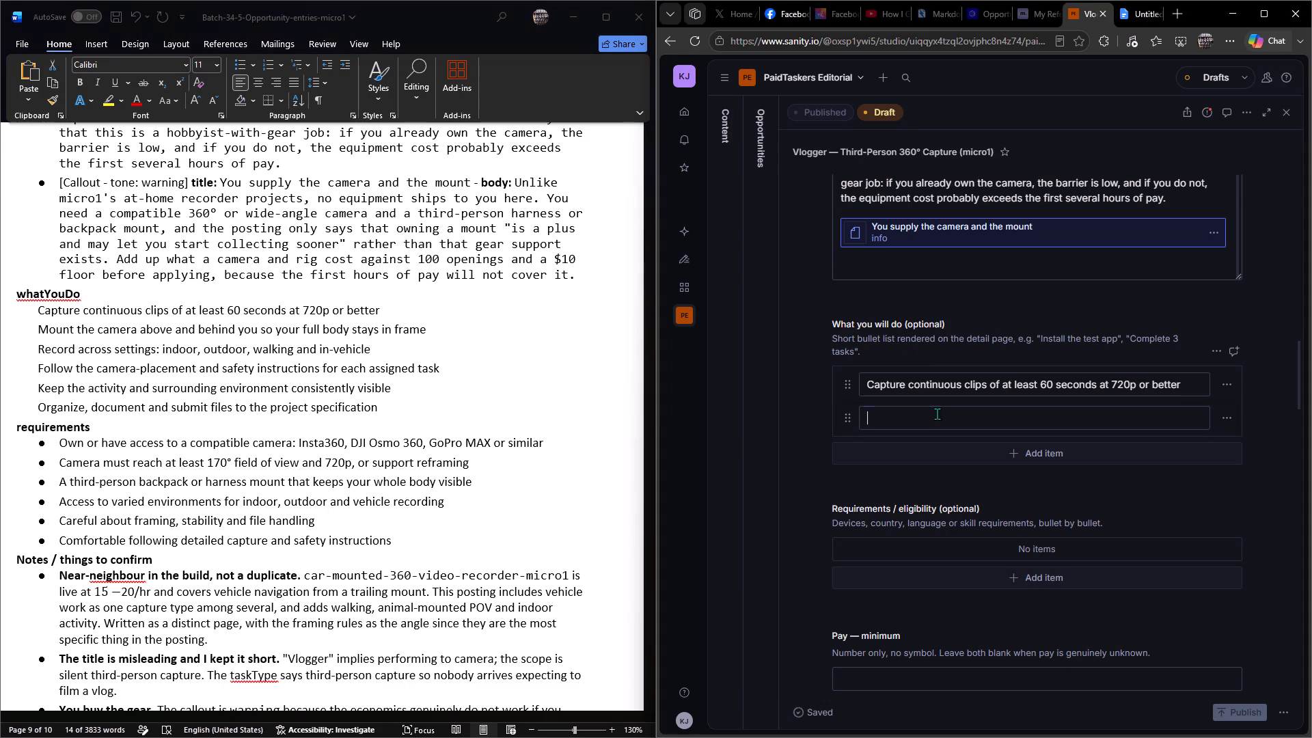
key(ctrl+v)
Add a third What you will do item with "Record across settings: indoor, outdoor, walking and in-vehicle" from Word.
click(920, 456)
click(457, 387)
drag(428, 353, 52, 348)
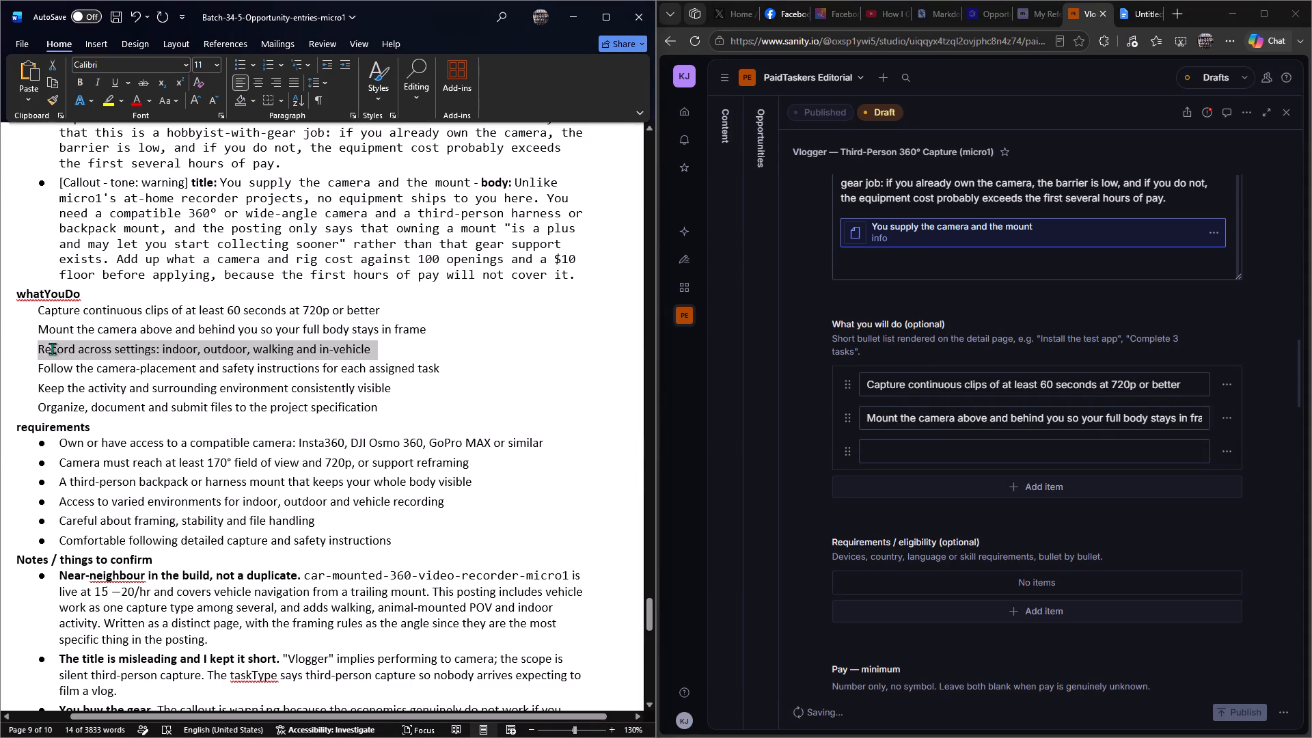
drag(52, 348, 51, 348)
key(ctrl+c)
click(1003, 457)
key(ctrl+v)
Add a fourth What you will do item with "Follow the camera-placement and safety instructions for each assigned task" from Word.
click(974, 492)
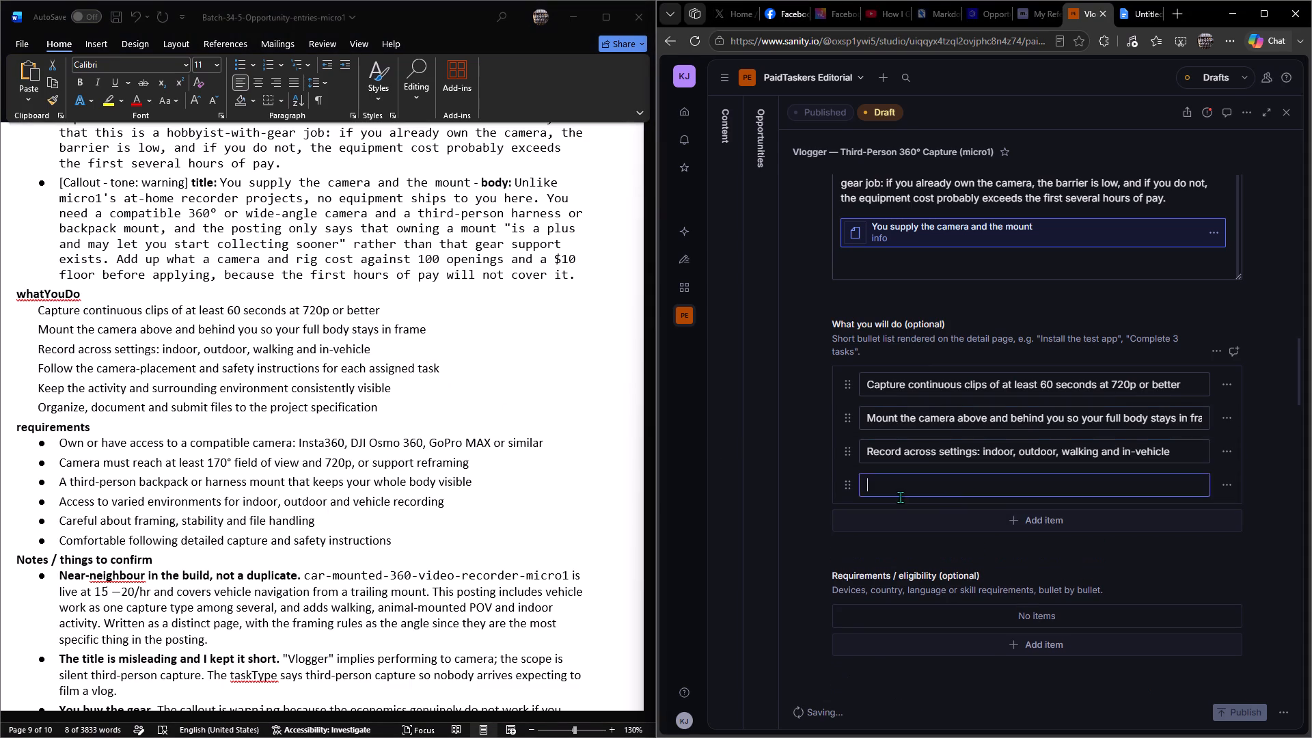
click(453, 428)
drag(487, 372, 53, 372)
key(ctrl+c)
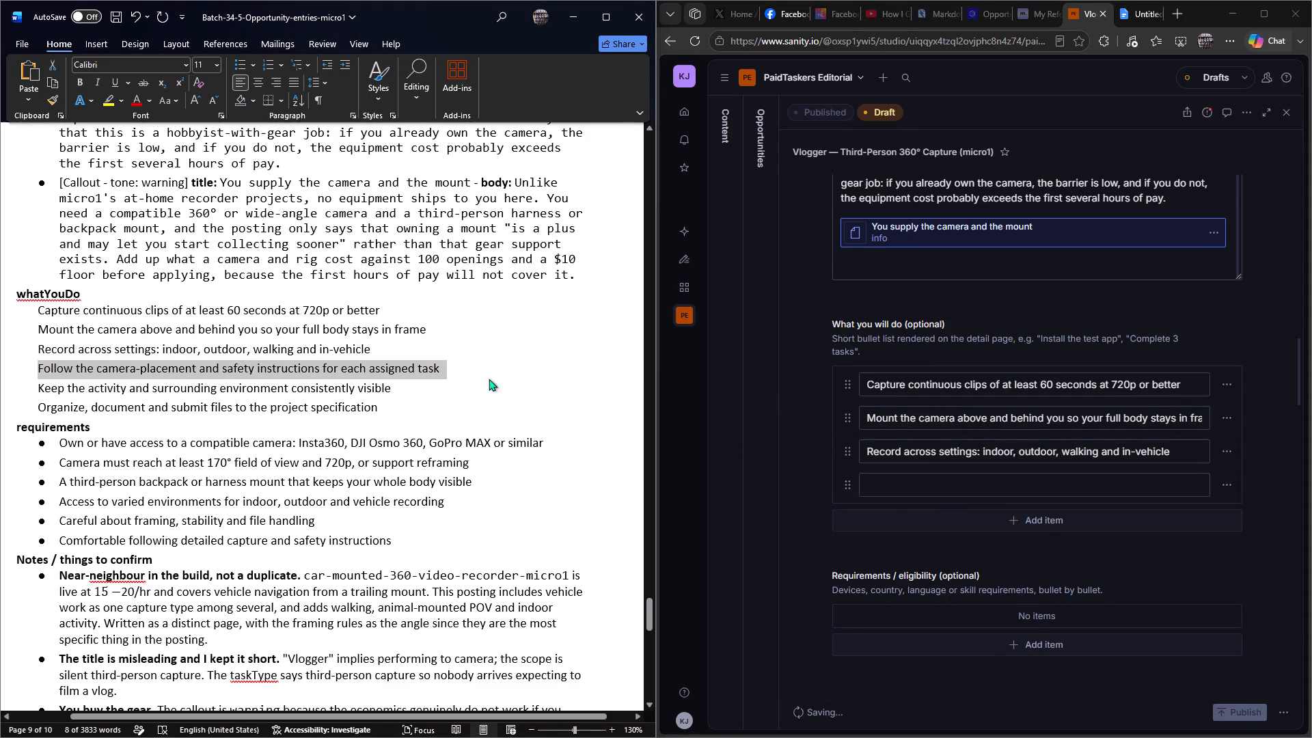
click(919, 475)
key(ctrl+v)
Add a fifth What you will do item with "Keep the activity and surrounding environment consistently visible" from Word.
click(922, 521)
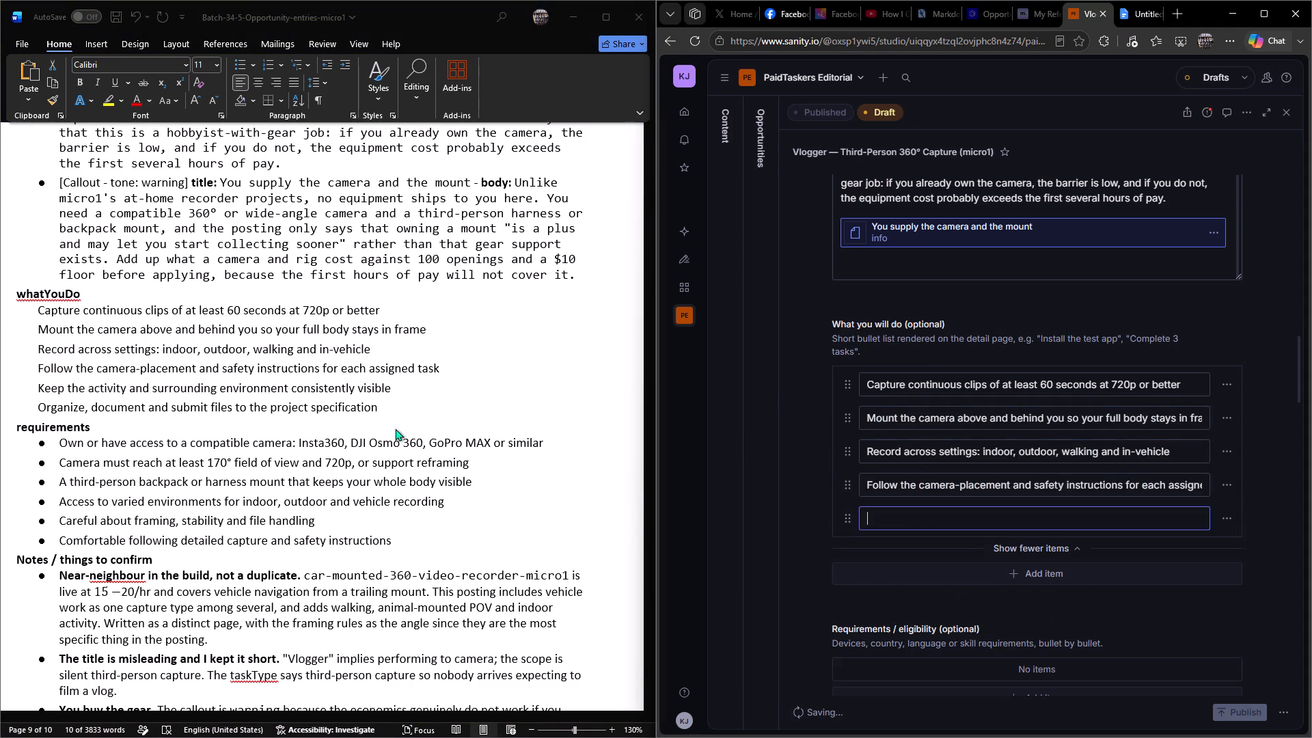
click(333, 407)
drag(413, 394, 54, 394)
key(ctrl+c)
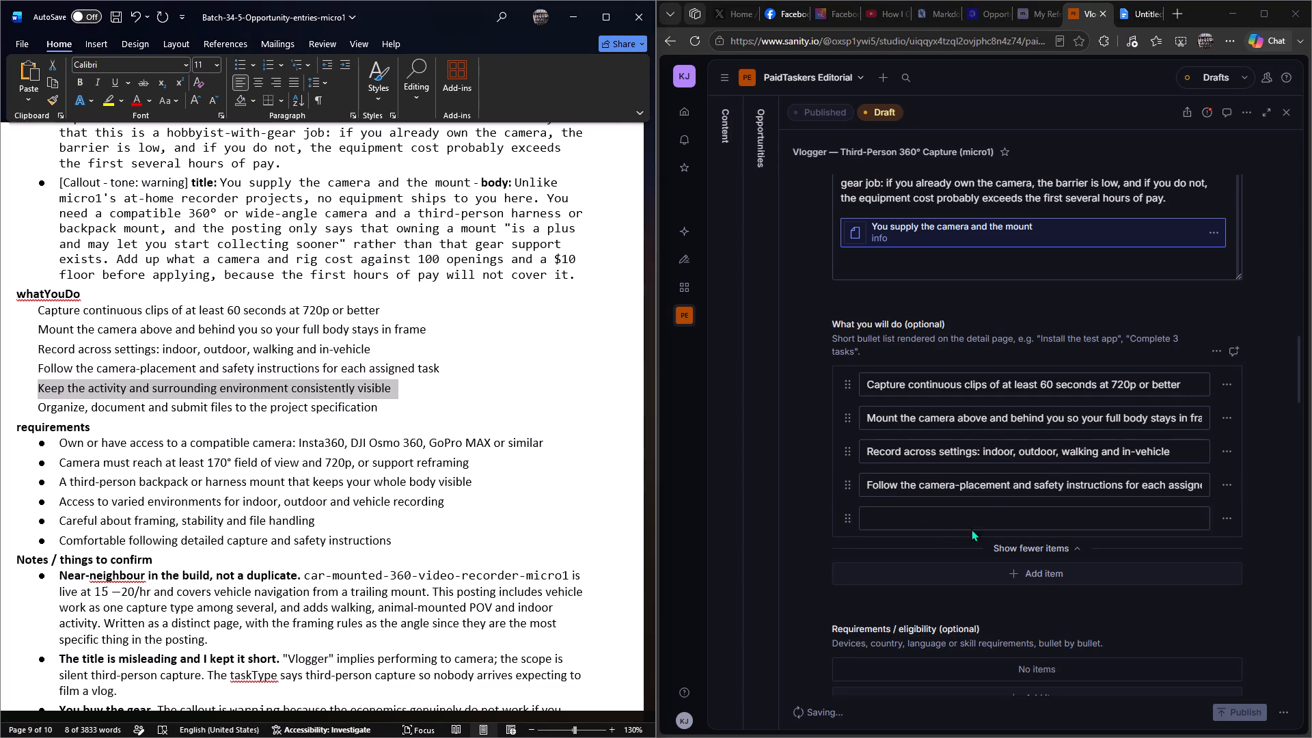
click(992, 518)
key(ctrl+v)
Add a sixth What you will do item with "Organize, document and submit files to the project specification" from Word.
click(937, 575)
click(370, 450)
drag(411, 409, 405, 409)
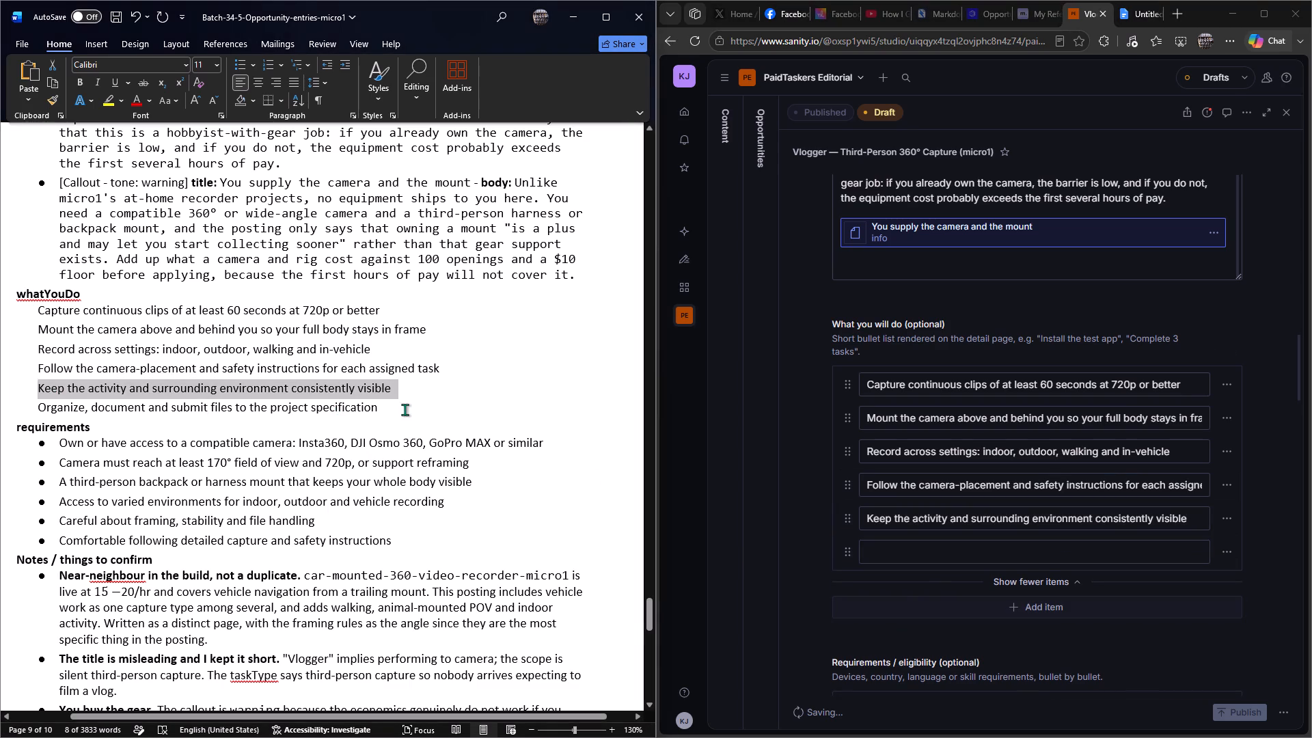
drag(405, 409, 42, 405)
key(ctrl+c)
click(1044, 558)
key(ctrl+v)
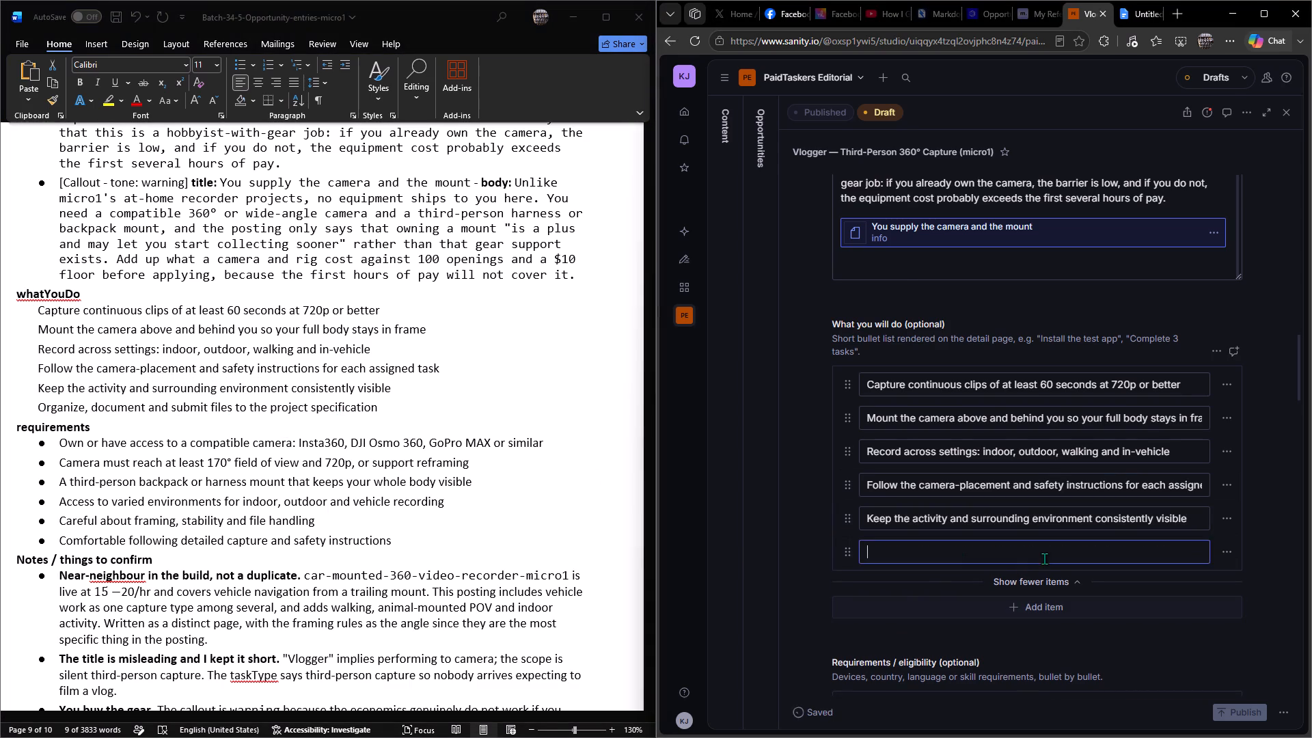
Add an empty Requirements / eligibility item in Sanity and remove the bullets from the six JOB 5 requirements lines in Word.
scroll(1044, 558, down, 4)
click(1035, 461)
click(305, 415)
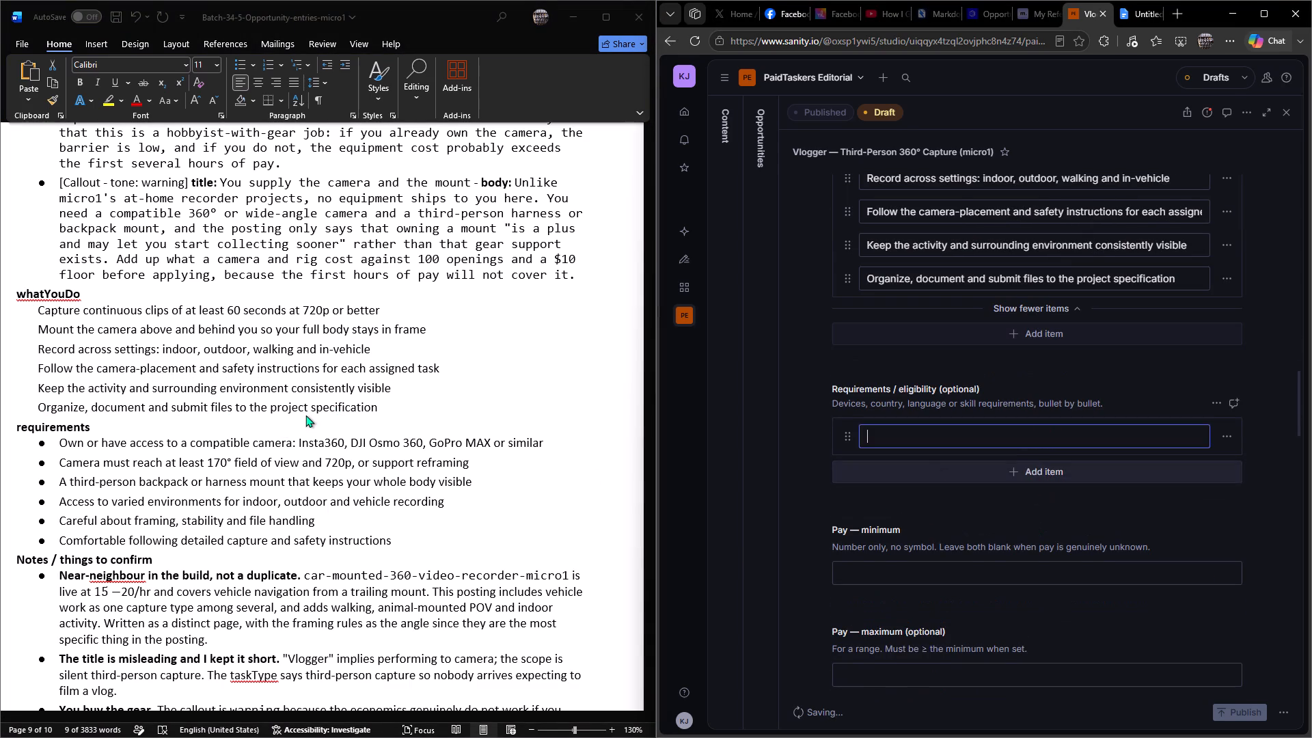
scroll(305, 415, down, 3)
click(459, 366)
drag(409, 415, 74, 350)
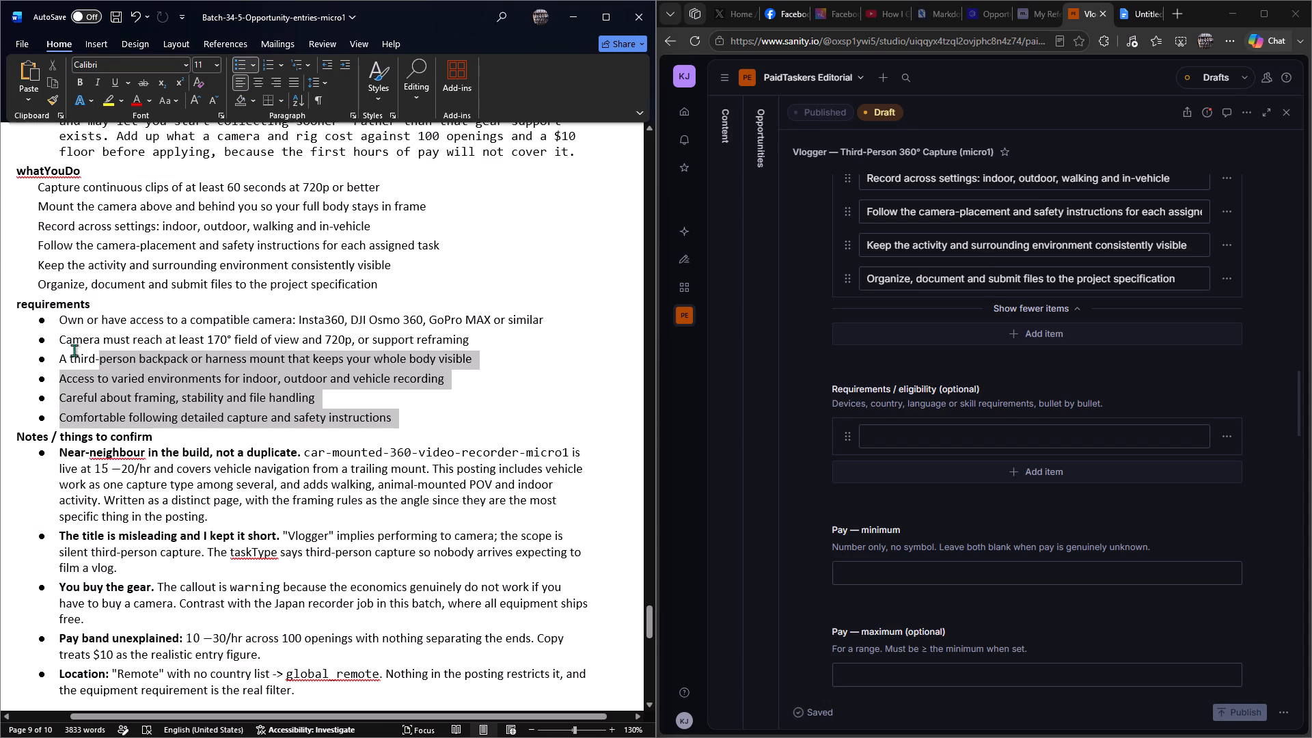
drag(74, 350, 51, 328)
click(241, 63)
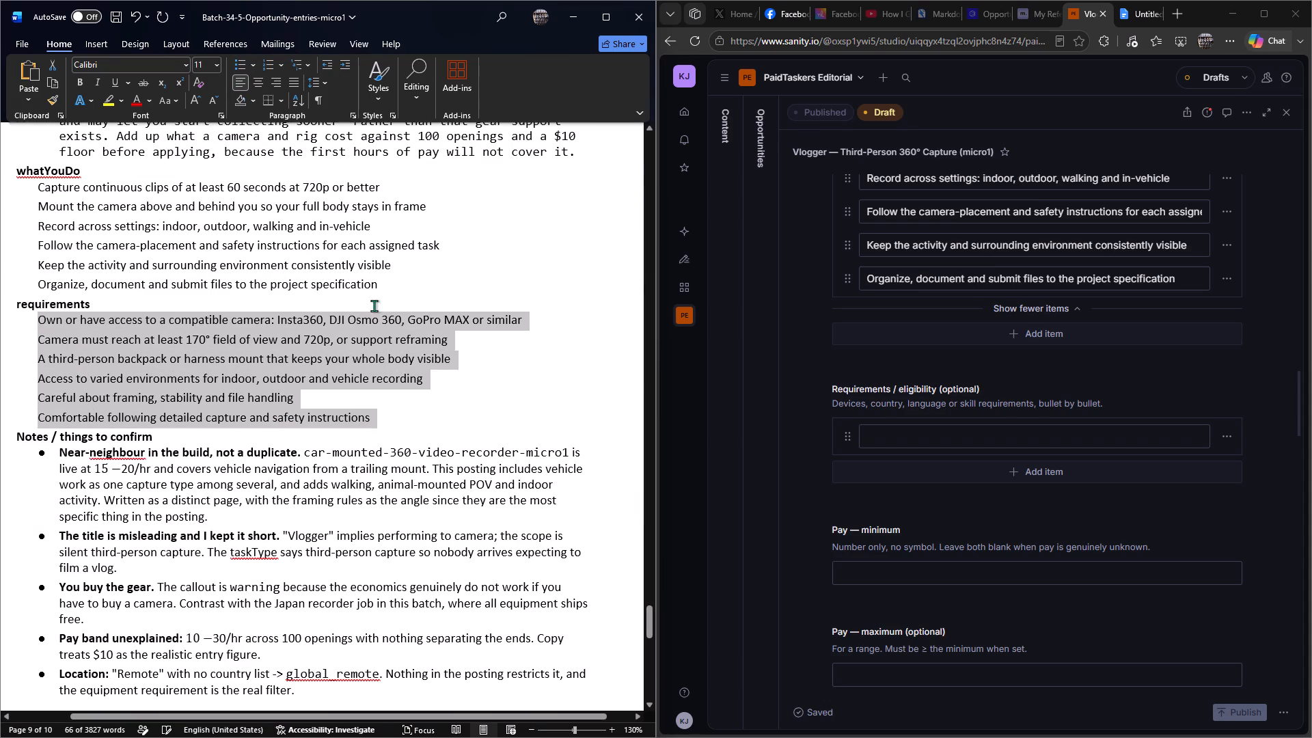
Copy "Own or have access to a compatible camera: Insta360, DJI Osmo 360, GoPro MAX or similar" from Word into the first Requirements item.
click(374, 305)
drag(555, 318, 57, 321)
key(ctrl+c)
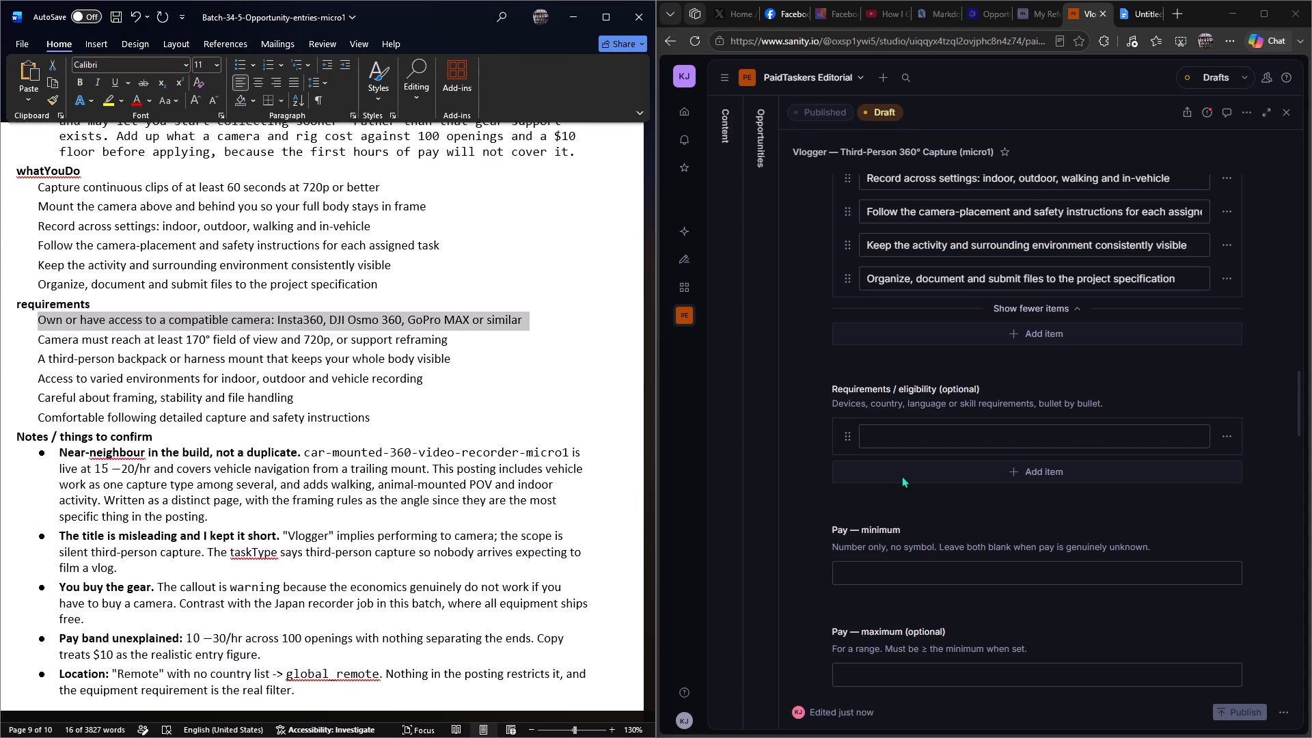
click(1082, 444)
key(ctrl+v)
Add a second Requirements item with "Camera must reach at least 170° field of view and 720p, or support reframing" from Word.
click(1067, 472)
click(538, 409)
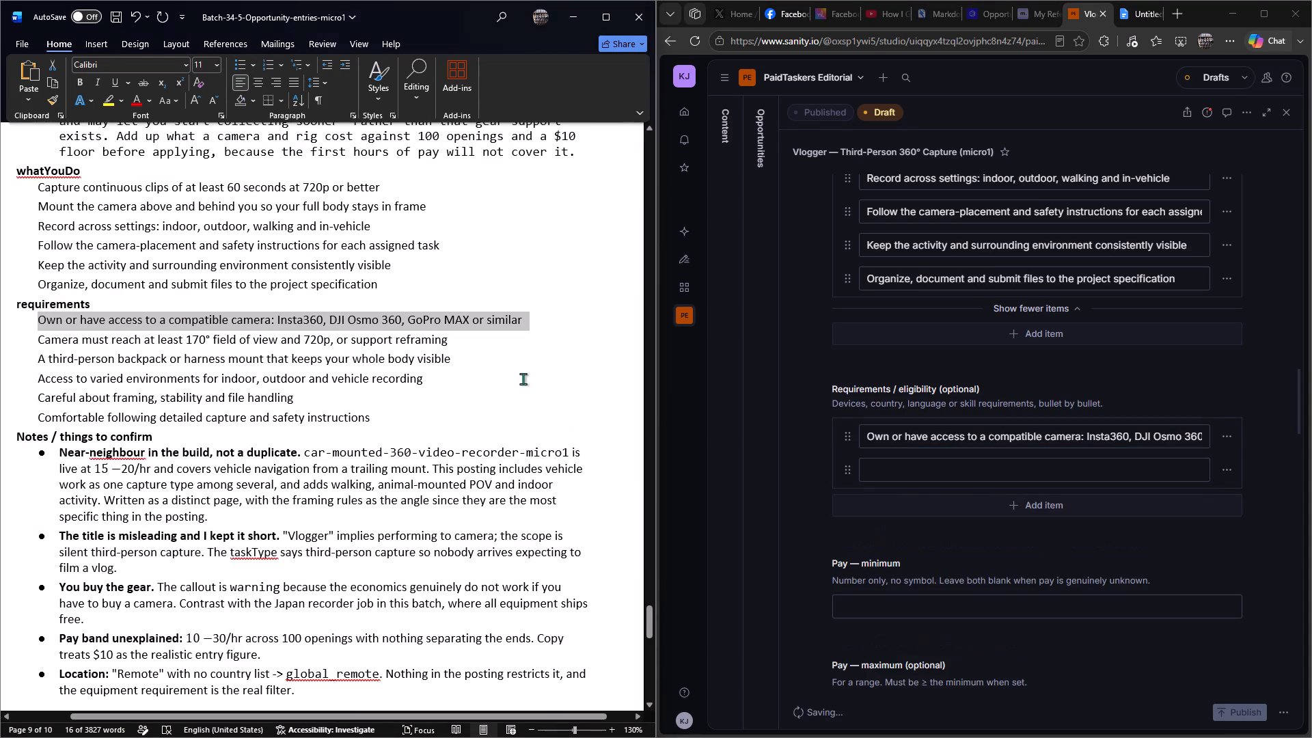
drag(512, 346, 60, 346)
key(ctrl+c)
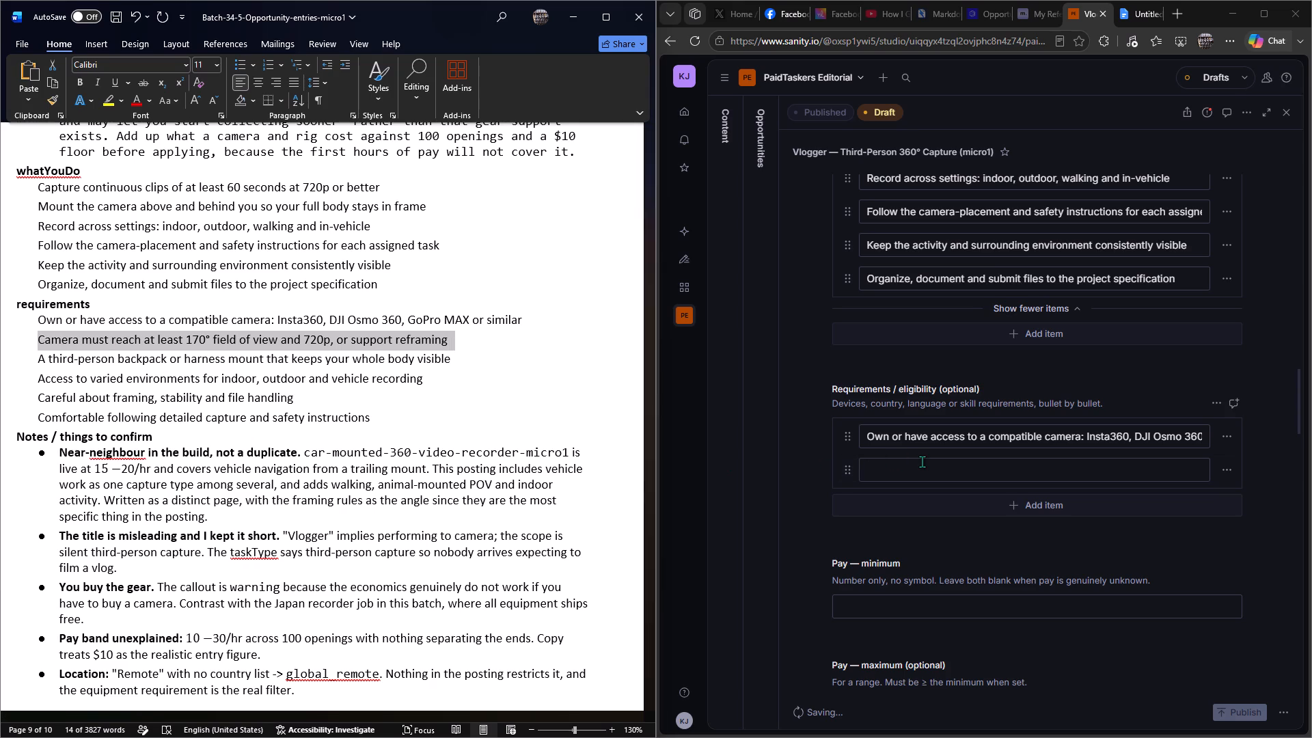
click(922, 461)
key(ctrl+v)
Add a third Requirements item with "A third-person backpack or harness mount that keeps your whole body visible" from Word.
click(894, 511)
click(381, 407)
drag(493, 370, 38, 366)
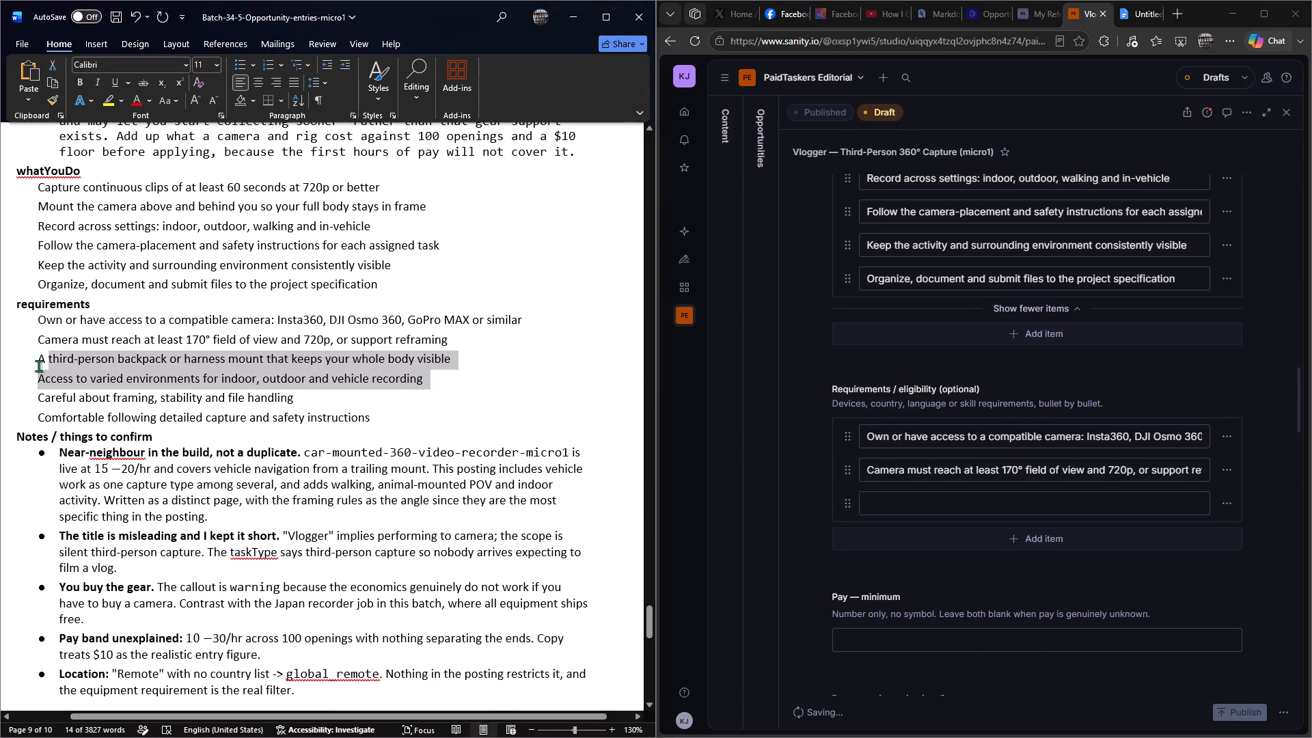
drag(38, 366, 31, 366)
click(478, 350)
drag(479, 358, 38, 361)
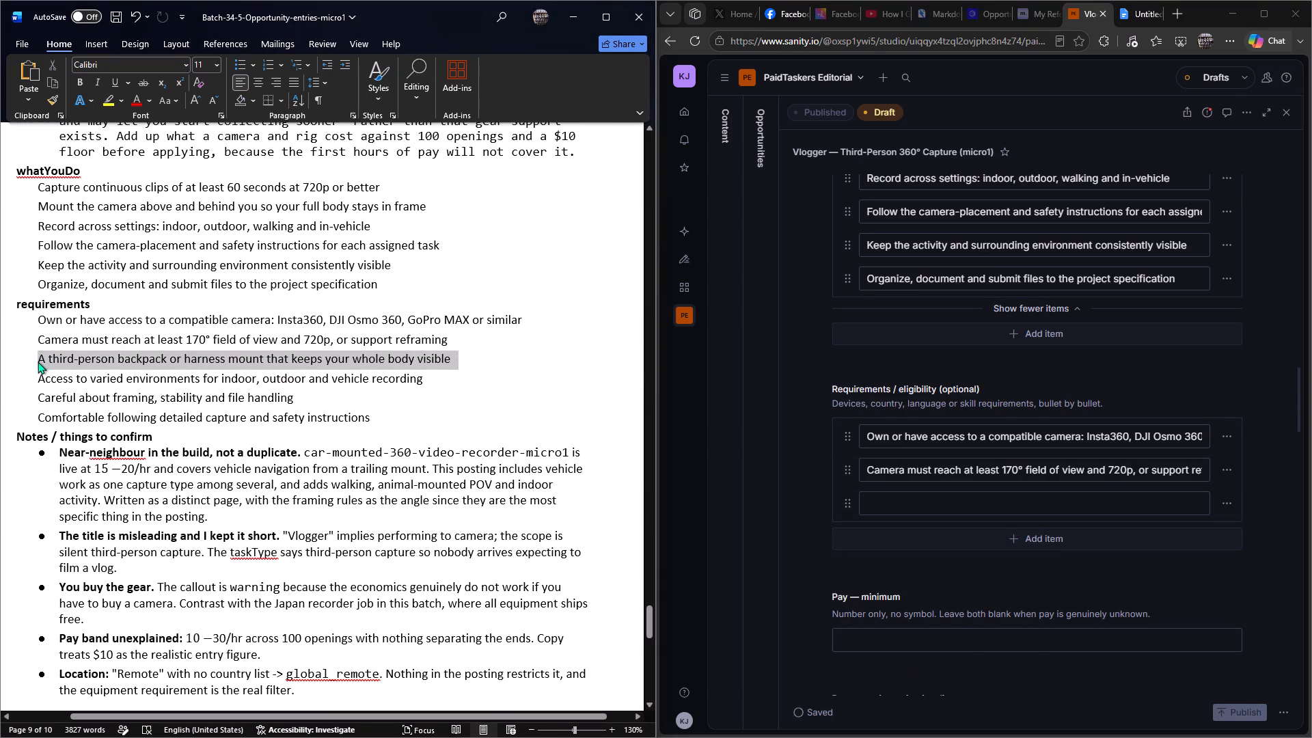
key(ctrl+c)
click(927, 497)
key(ctrl+v)
Add a fourth Requirements item with "Access to varied environments for indoor, outdoor and vehicle recording" from Word.
click(915, 541)
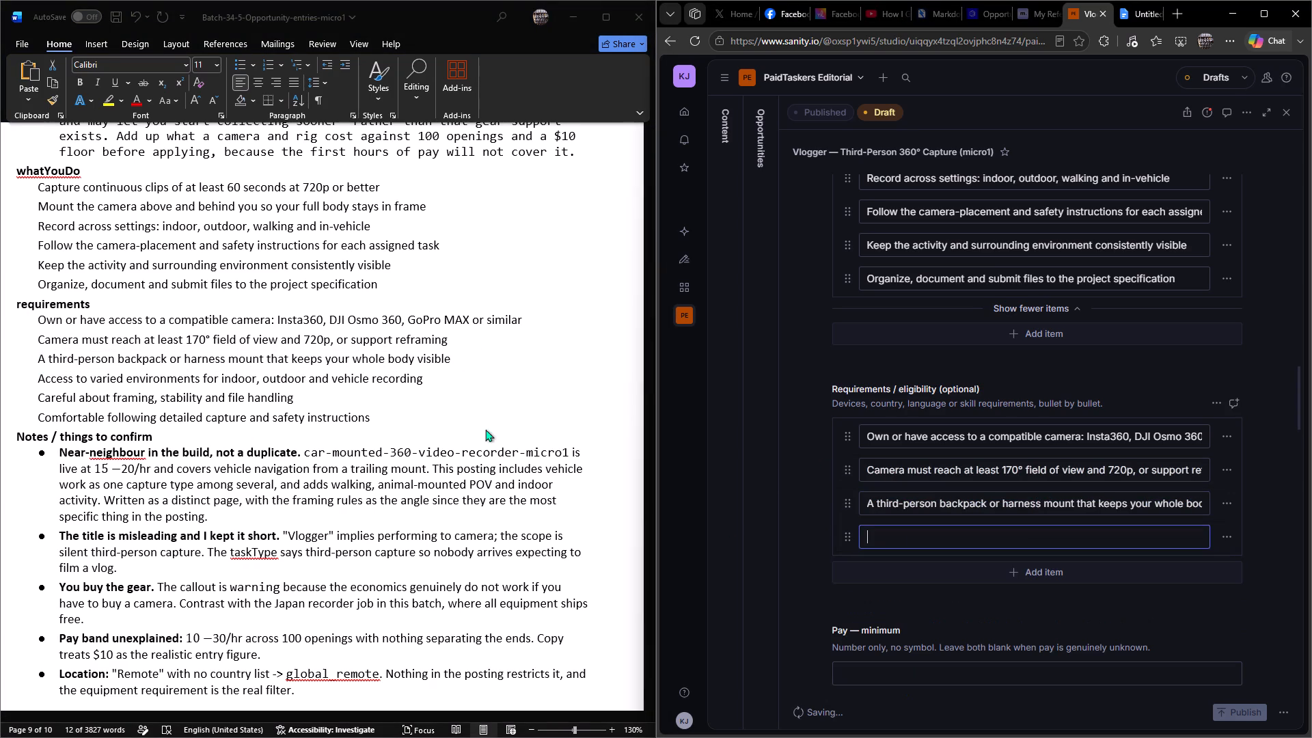
click(469, 417)
drag(474, 381, 61, 380)
key(ctrl+c)
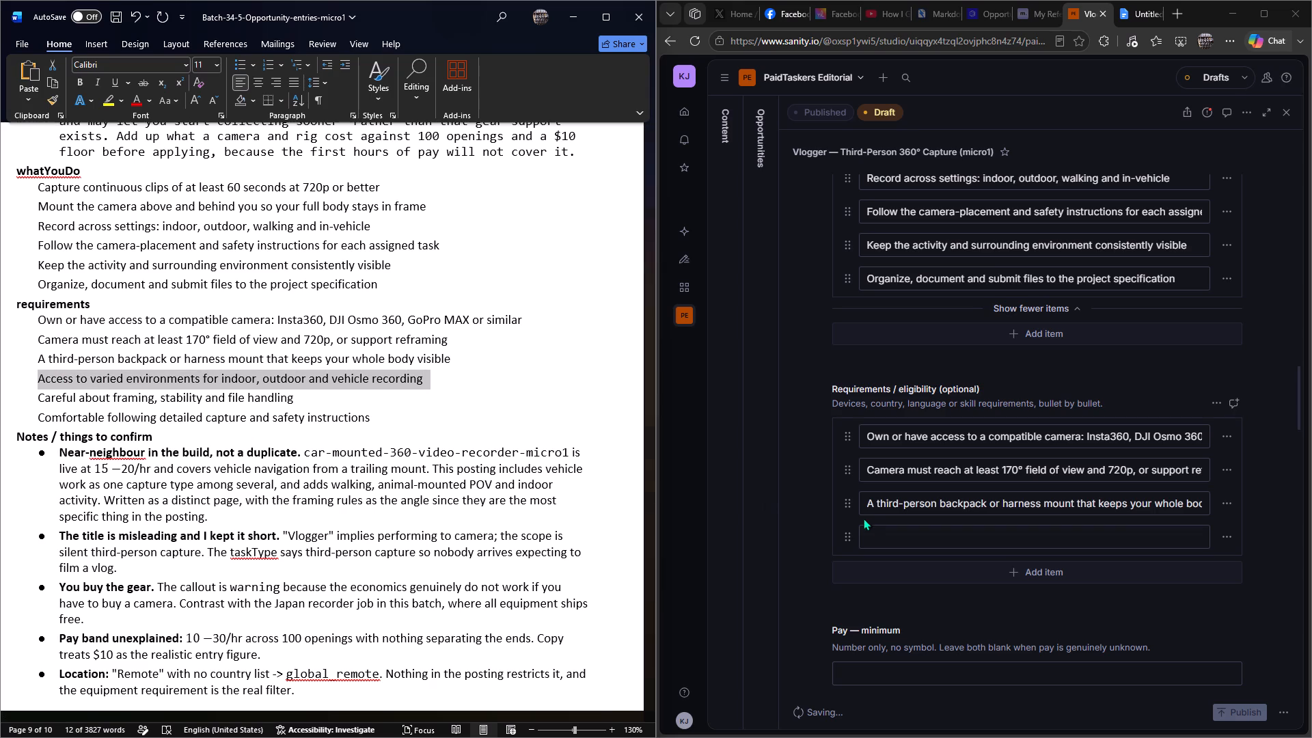
click(928, 532)
key(ctrl+v)
Add a fifth Requirements item with "Careful about framing, stability and file handling" from Word.
click(922, 576)
click(484, 450)
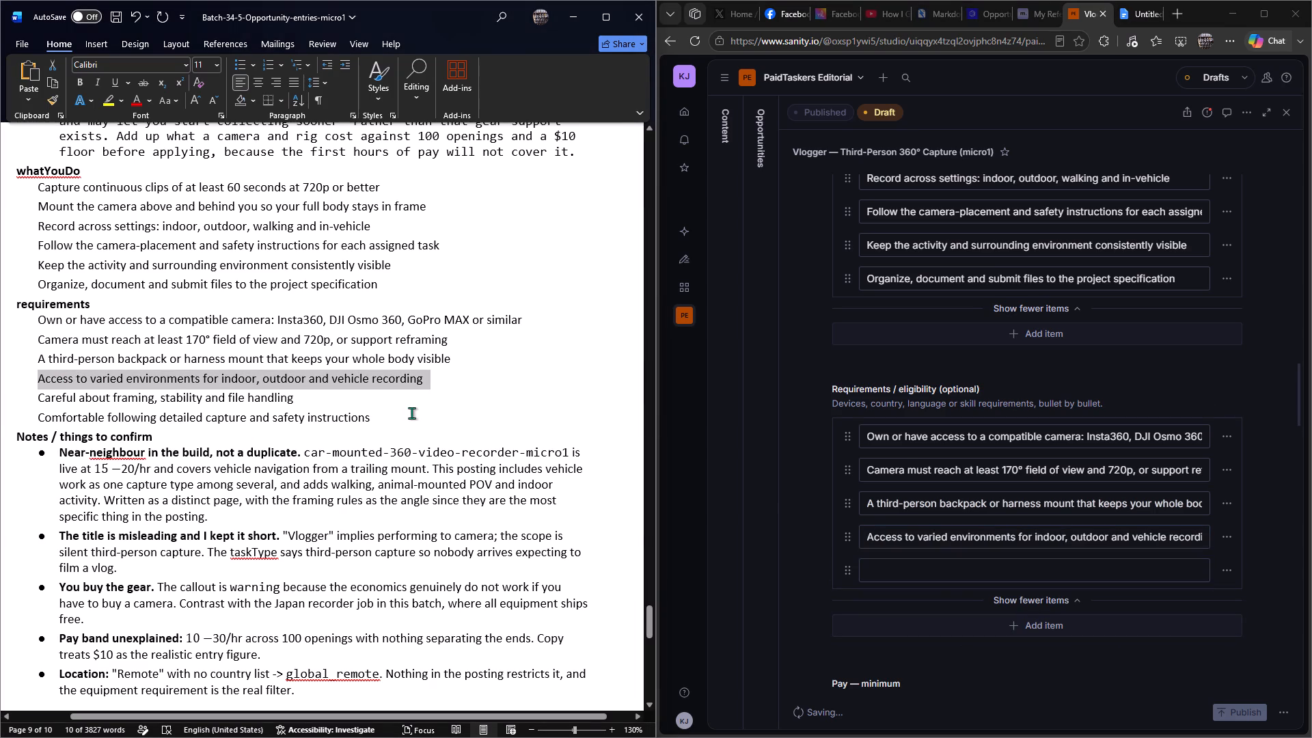
drag(409, 410, 114, 407)
click(350, 408)
drag(348, 402, 120, 401)
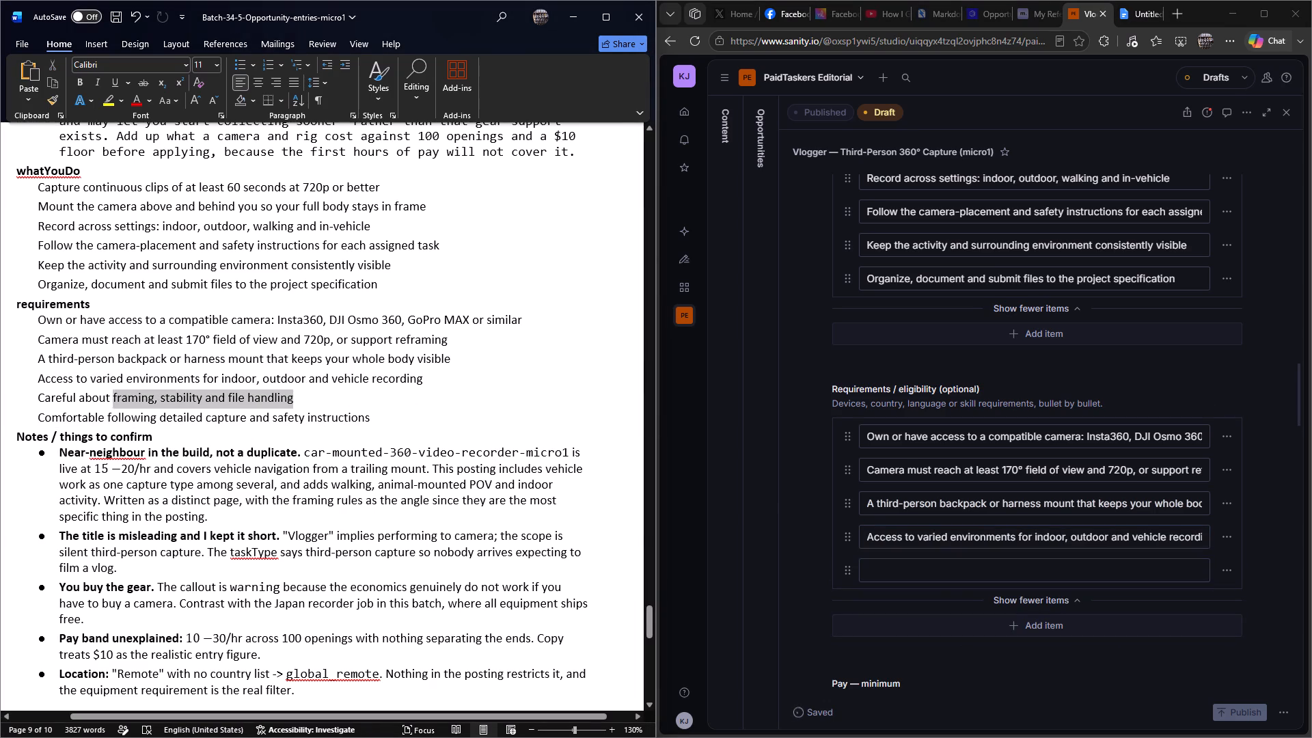
drag(120, 401, 50, 401)
key(ctrl+c)
click(959, 566)
key(ctrl+v)
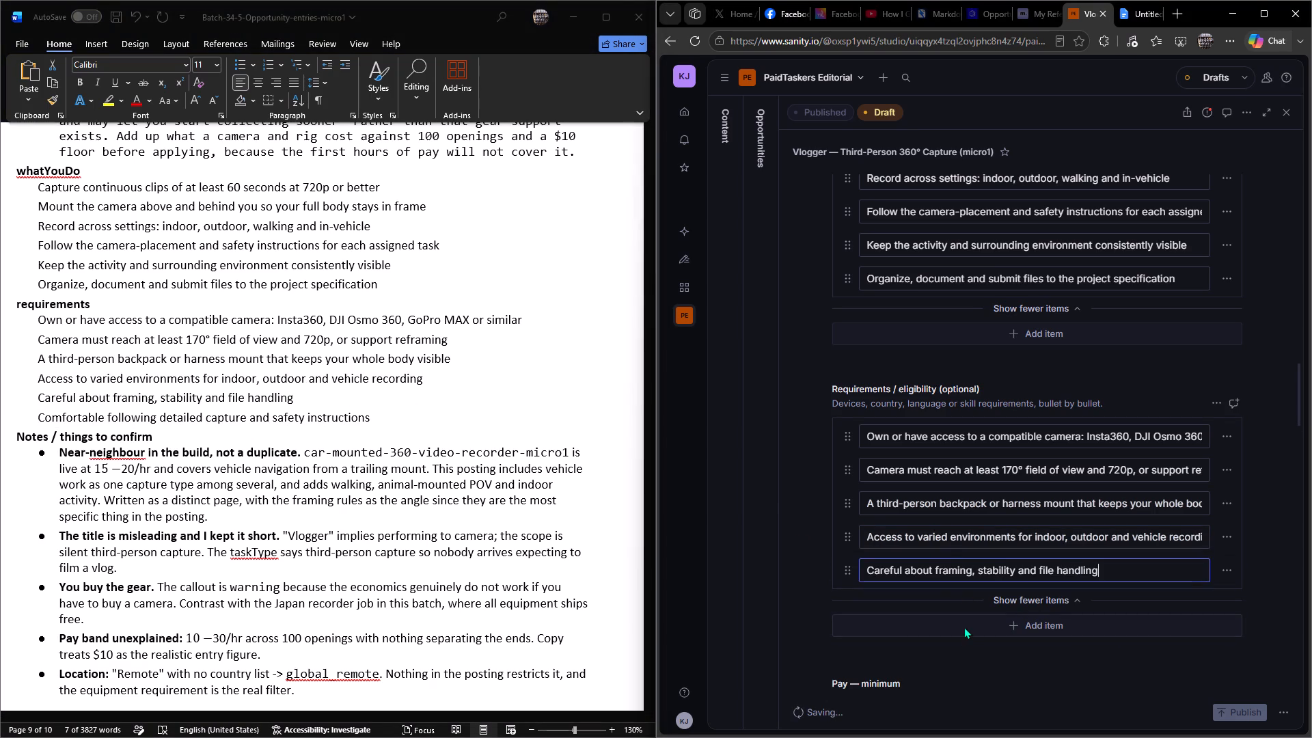
Add a sixth Requirements item with "Comfortable following detailed capture and safety instructions" from Word.
click(961, 633)
click(353, 472)
drag(401, 423, 20, 423)
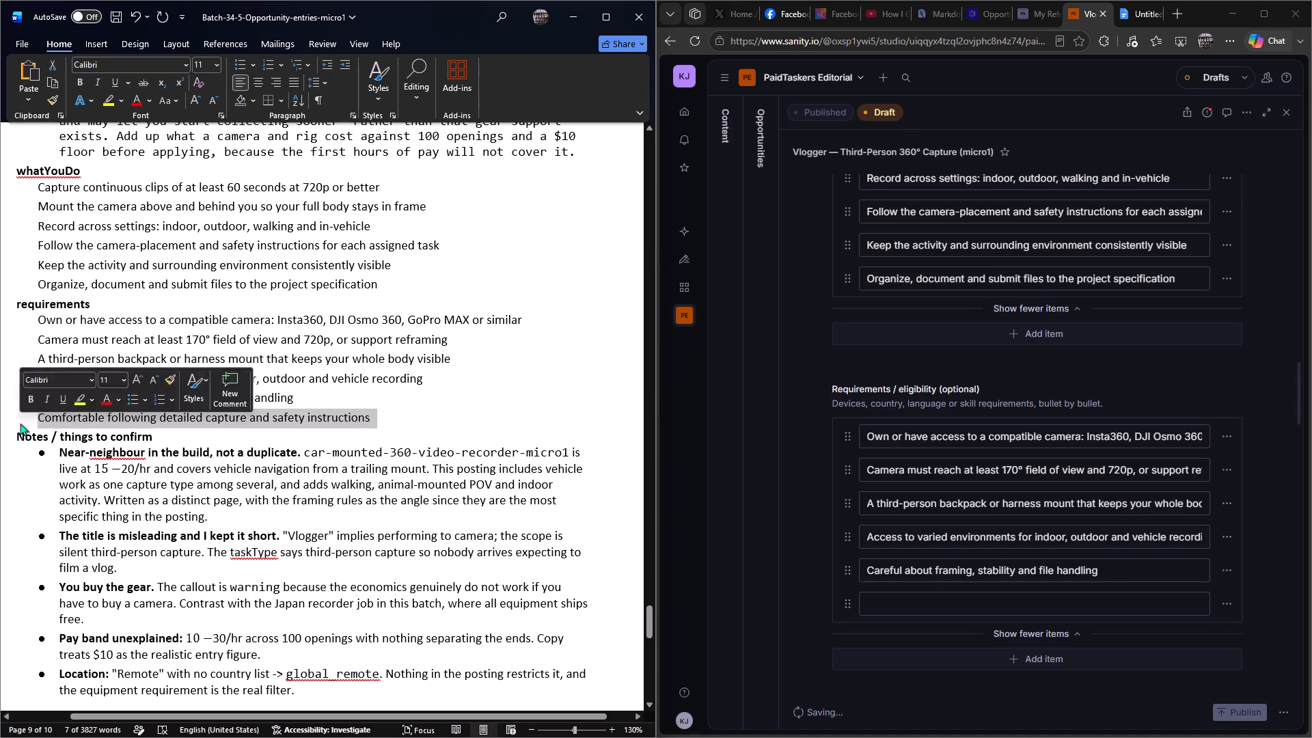
key(ctrl+c)
click(1027, 612)
key(ctrl+v)
Set the opportunity's minimum pay to 10 and maximum pay to 30, following the JOB 5 values in Word.
scroll(1027, 612, down, 3)
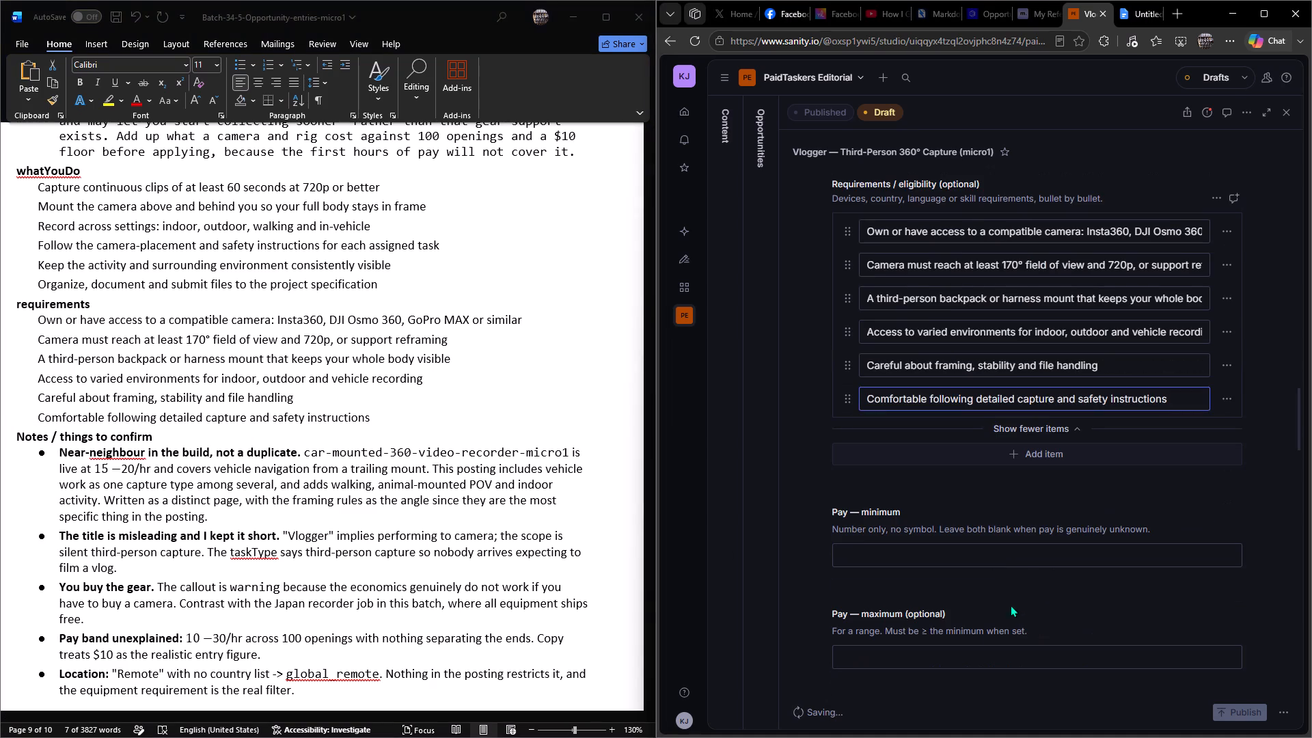
click(817, 504)
scroll(817, 504, down, 2)
click(918, 418)
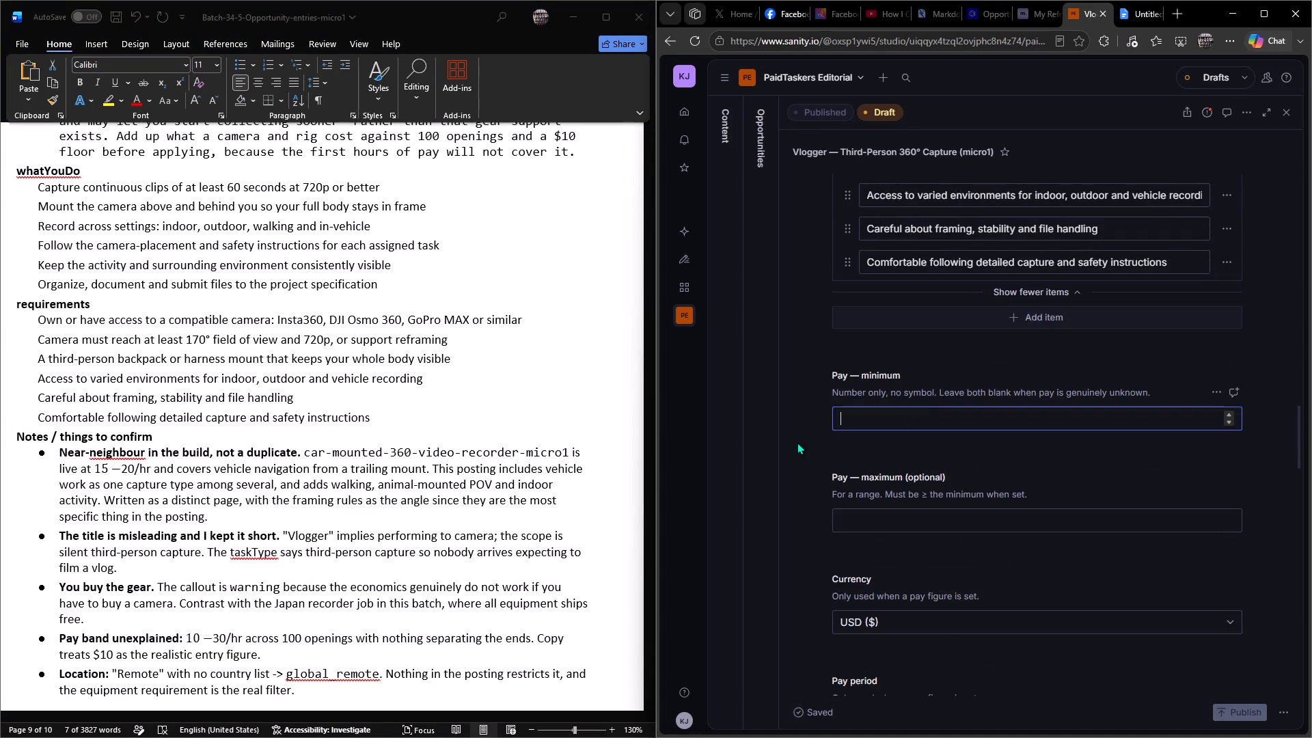
scroll(399, 443, down, 2)
scroll(399, 443, up, 4)
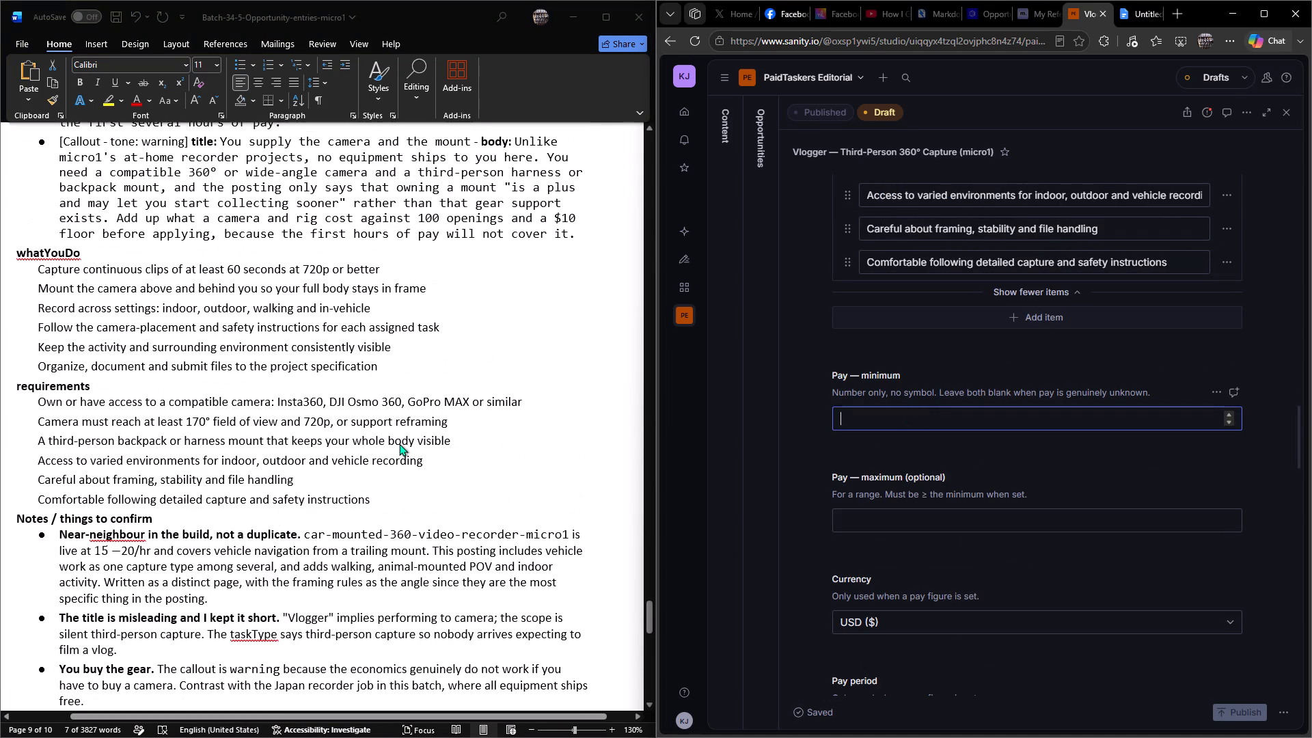
scroll(399, 443, up, 6)
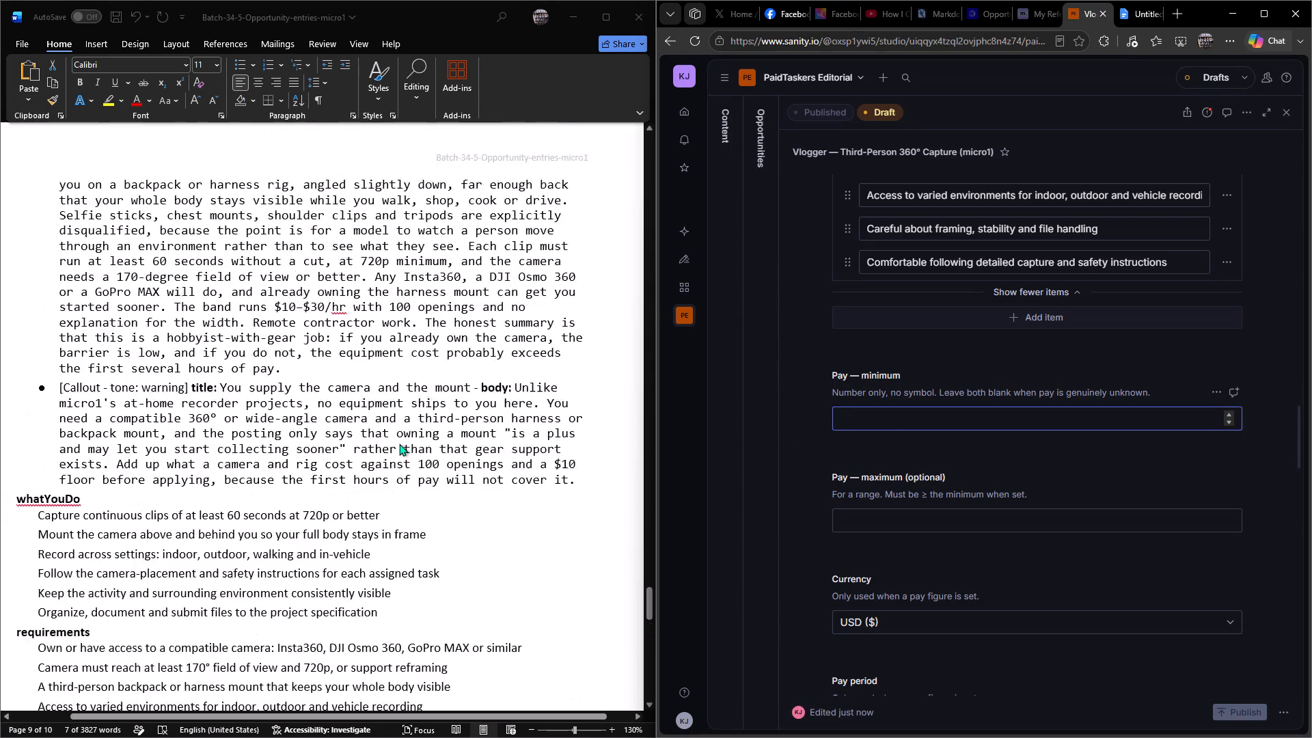
scroll(399, 443, up, 3)
scroll(399, 443, down, 8)
scroll(399, 443, up, 15)
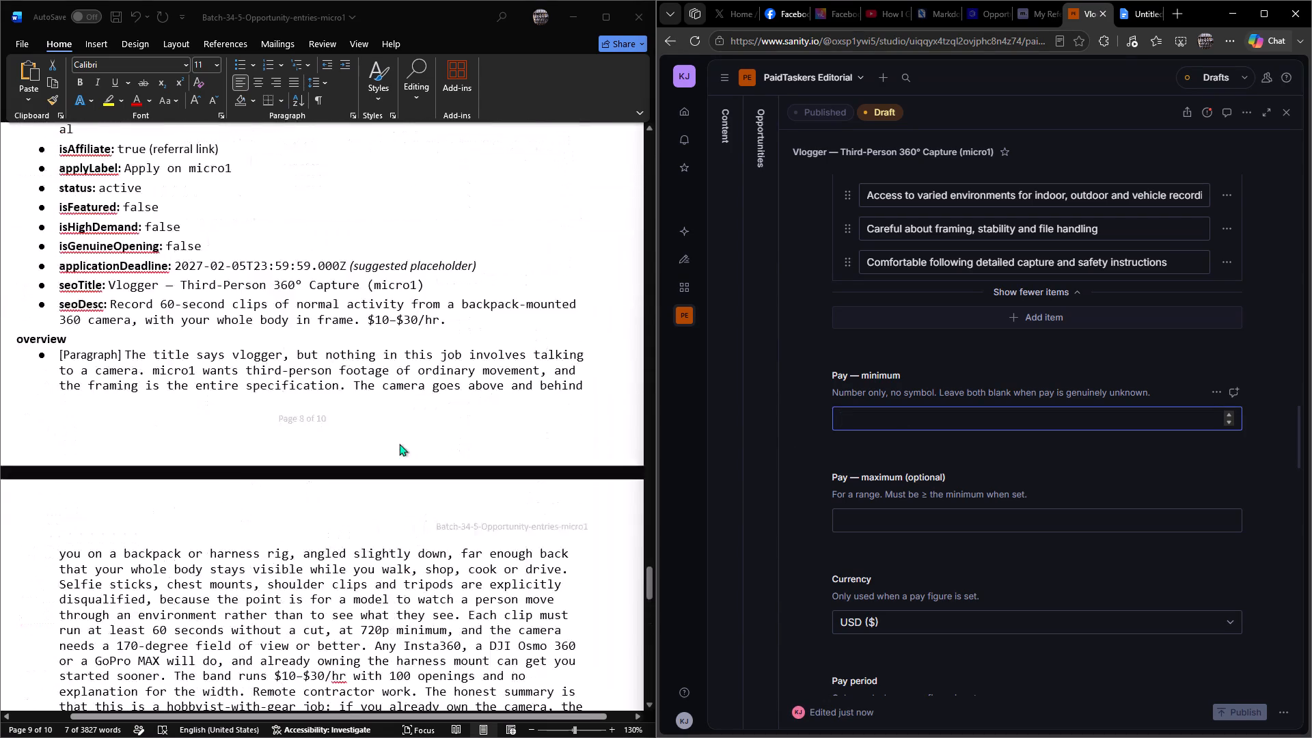
scroll(399, 443, up, 7)
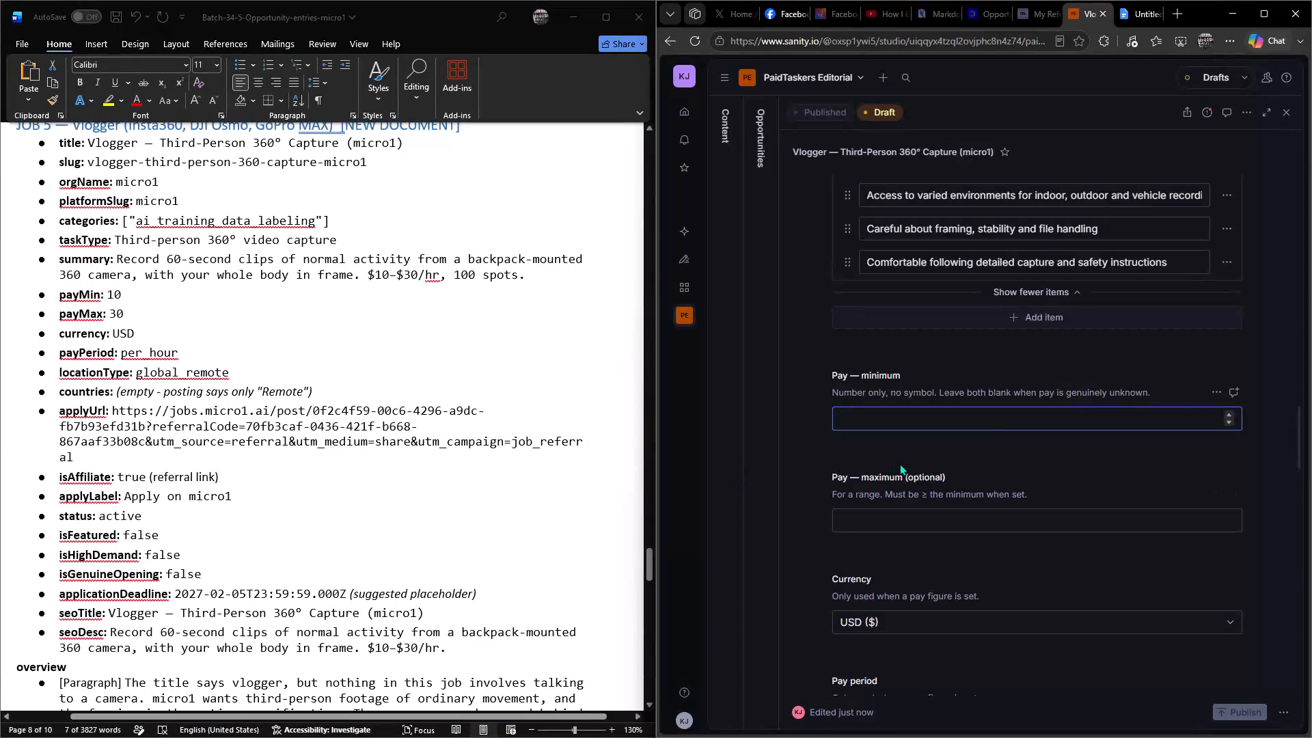
text(10)
click(934, 510)
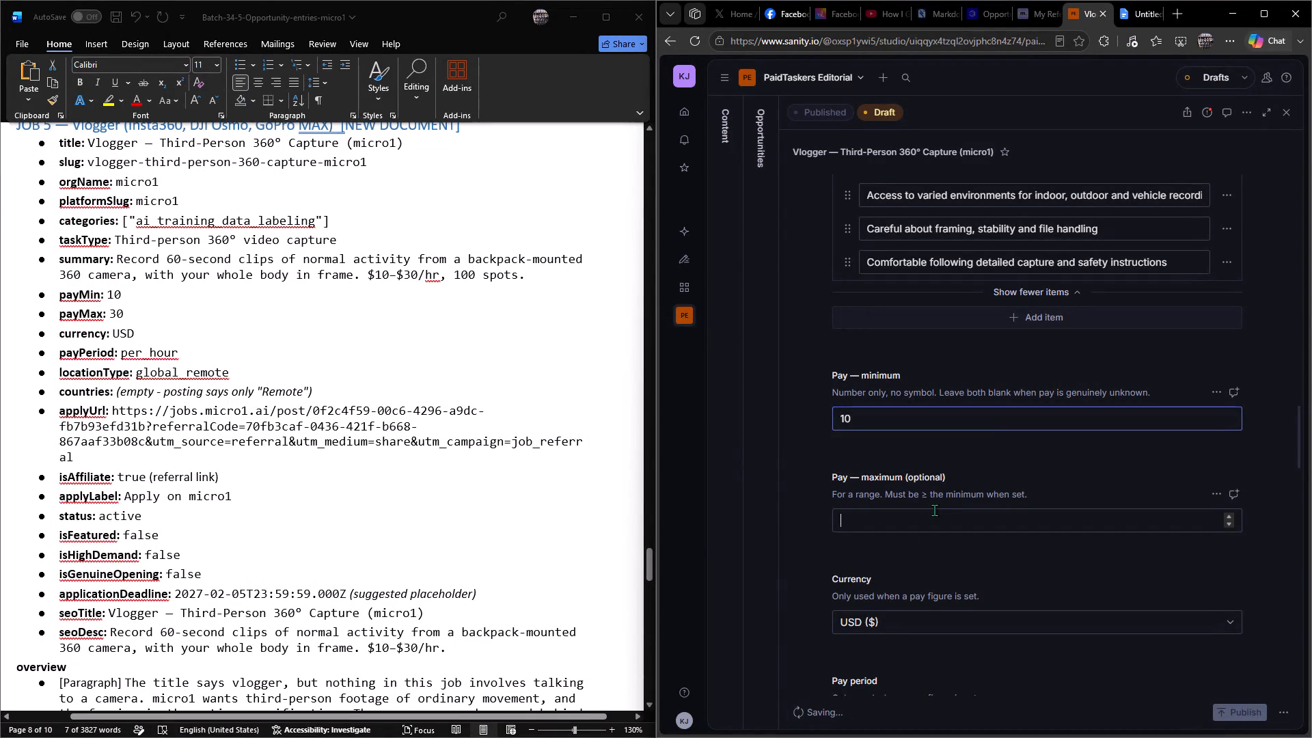
text(30)
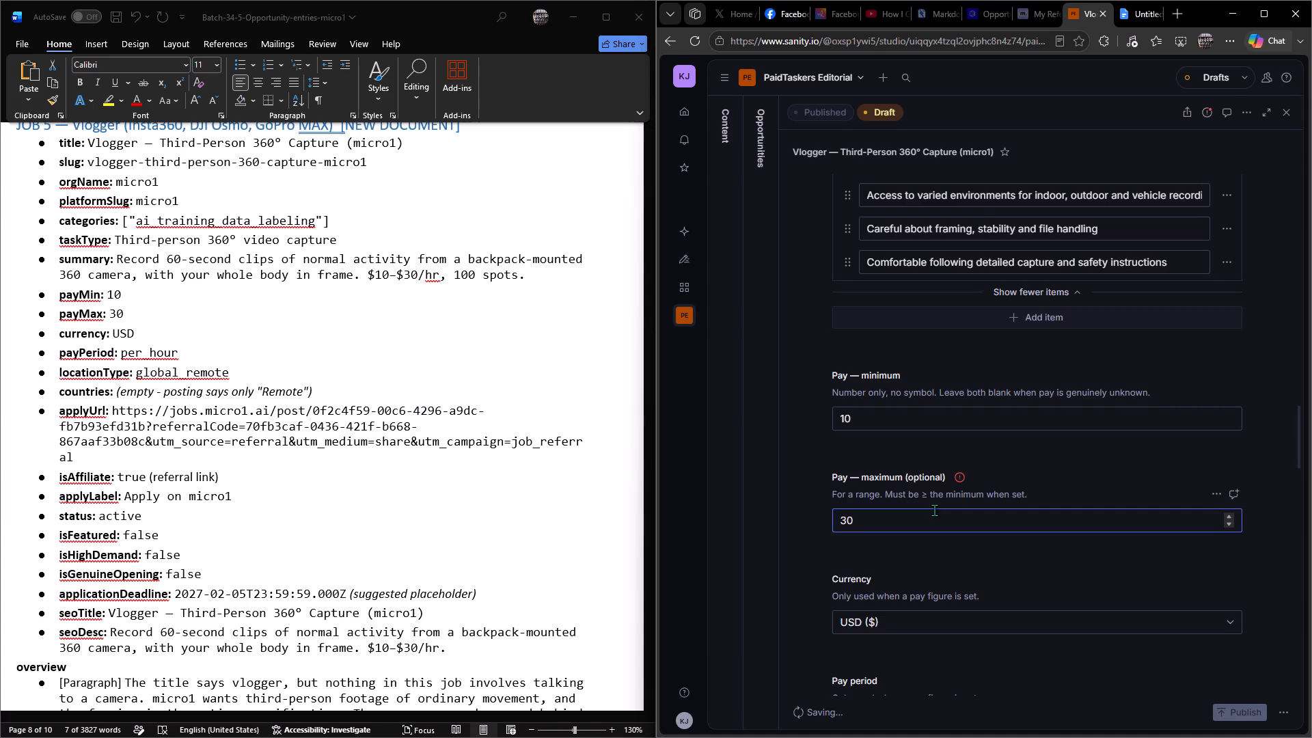
Set the pay period to Per hour.
scroll(934, 510, down, 3)
click(945, 514)
click(955, 578)
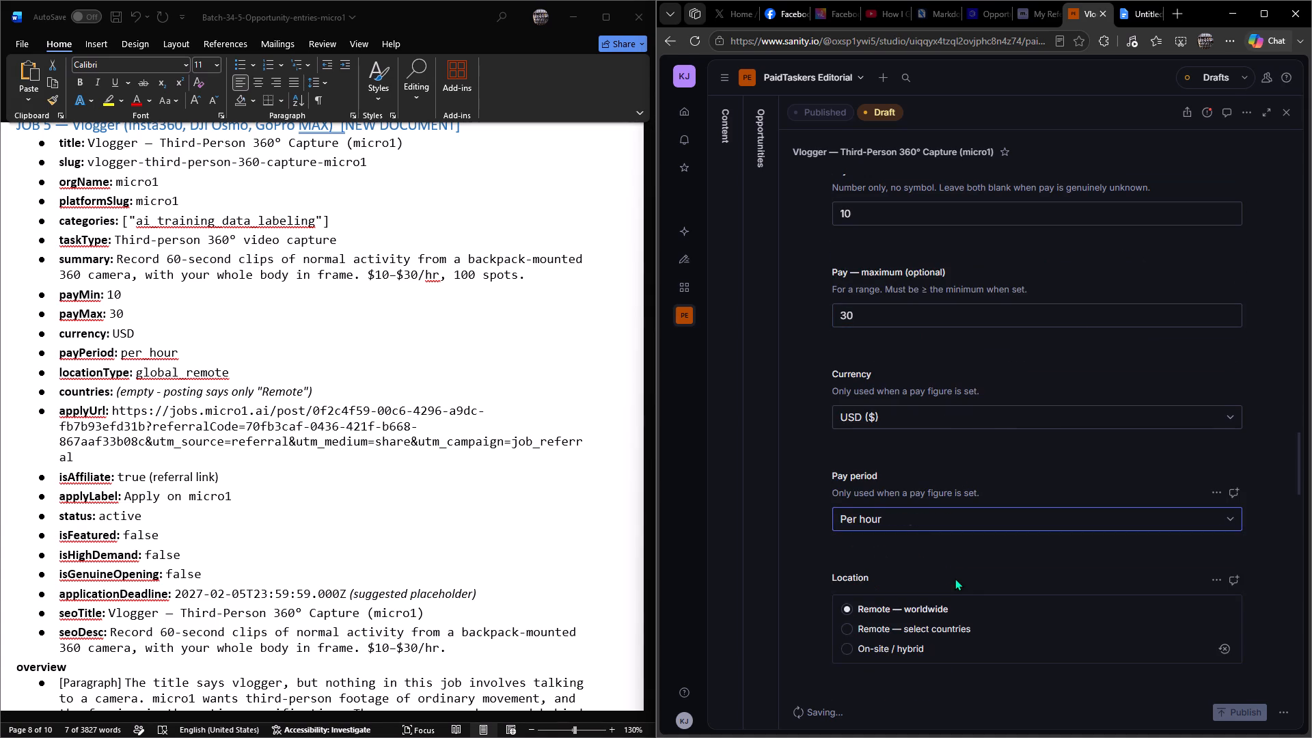
Fill the Apply URL field with the complete JOB 5 applyUrl link from Word.
scroll(955, 579, down, 2)
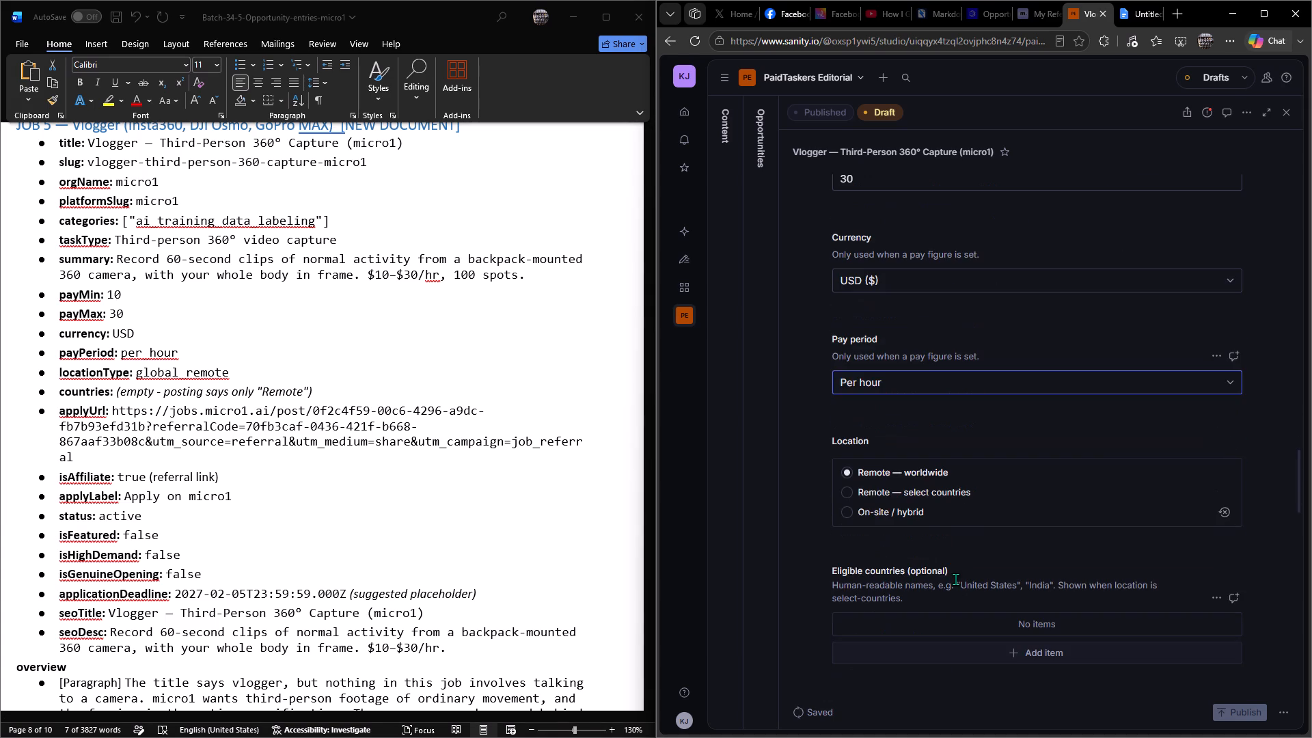
scroll(918, 515, down, 2)
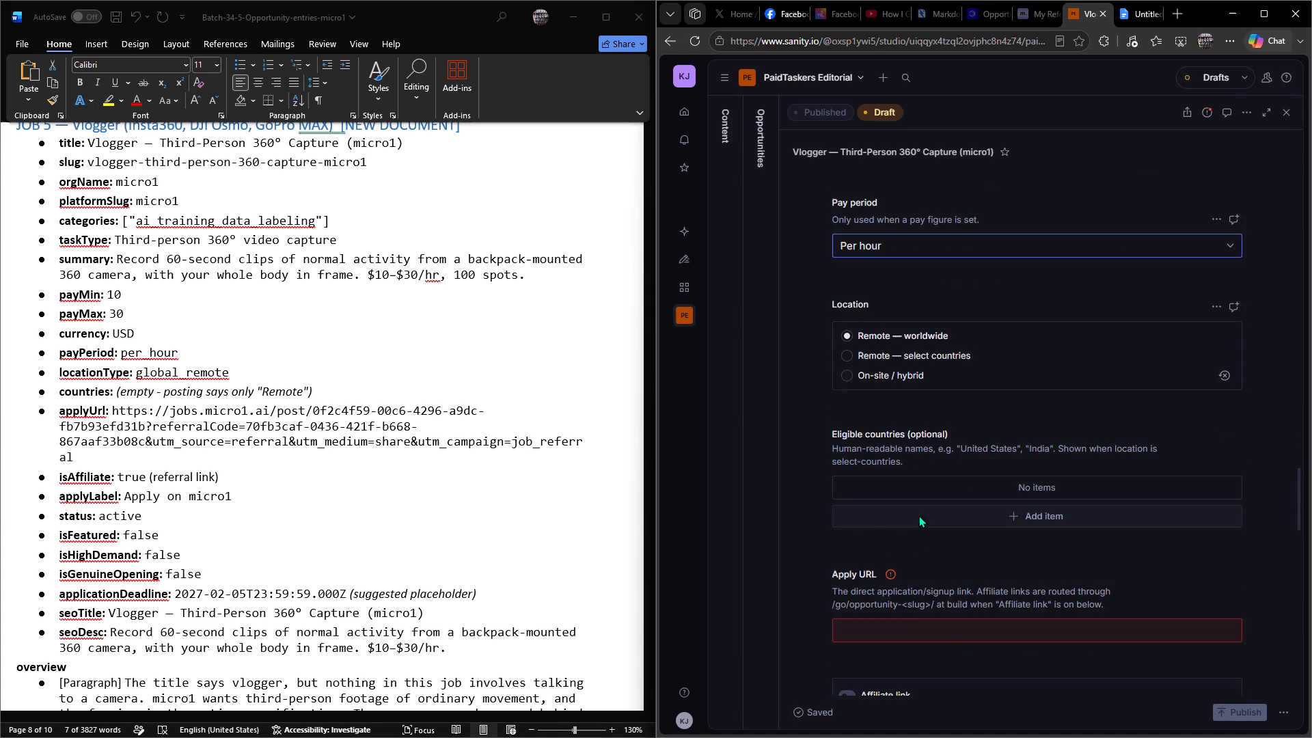
scroll(918, 515, down, 3)
click(940, 431)
click(159, 456)
click(81, 448)
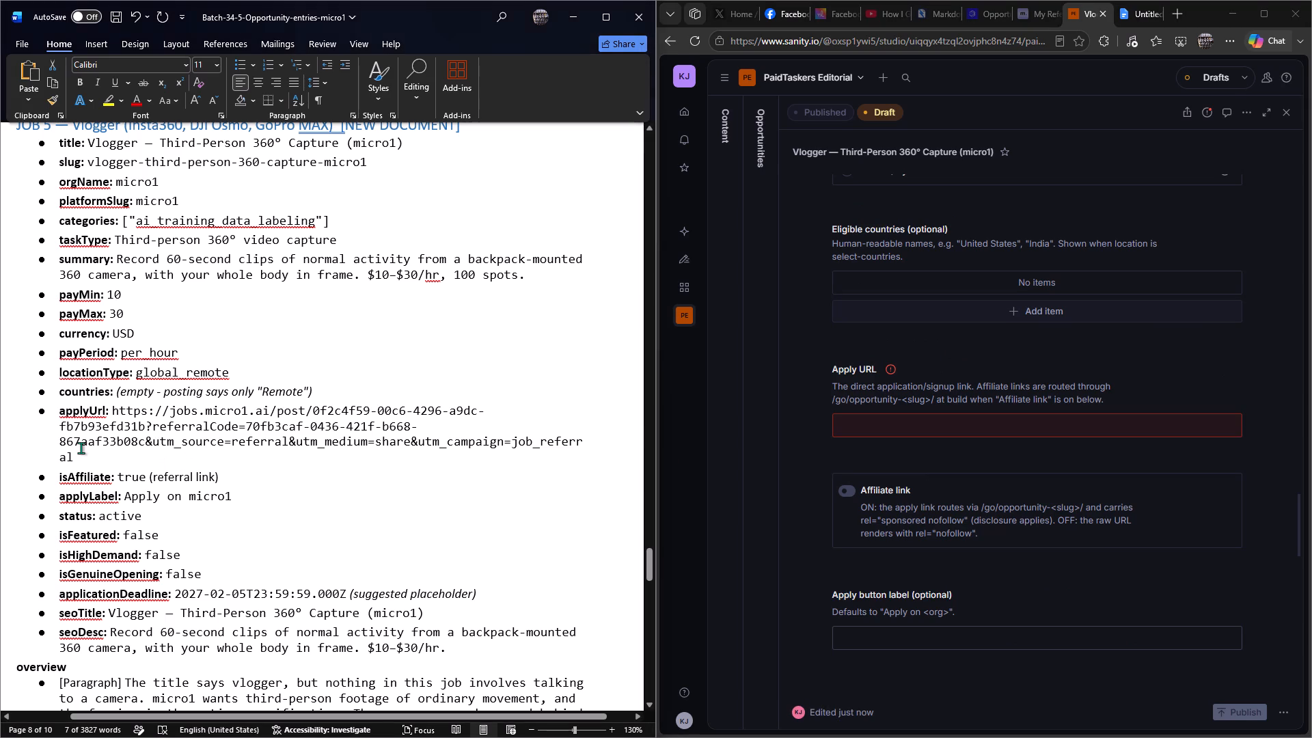
click(92, 452)
drag(98, 459, 110, 415)
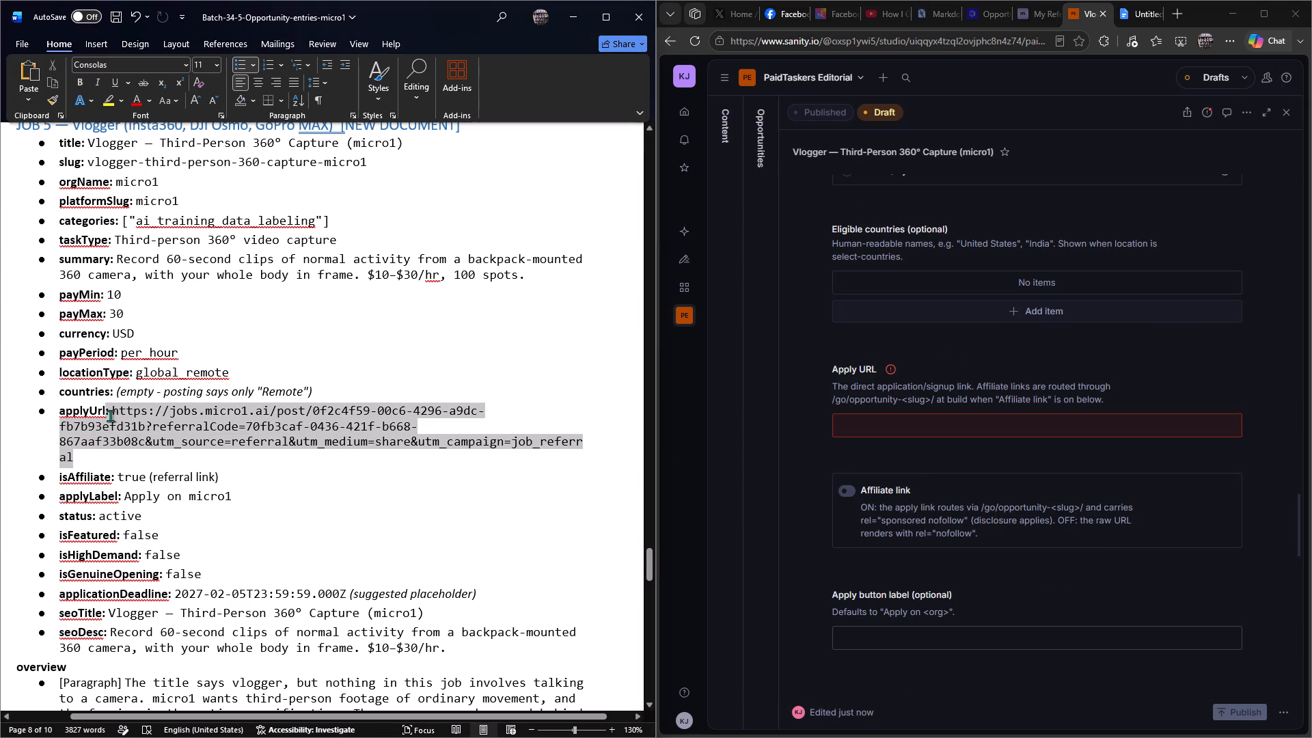
drag(110, 415, 111, 415)
key(ctrl+c)
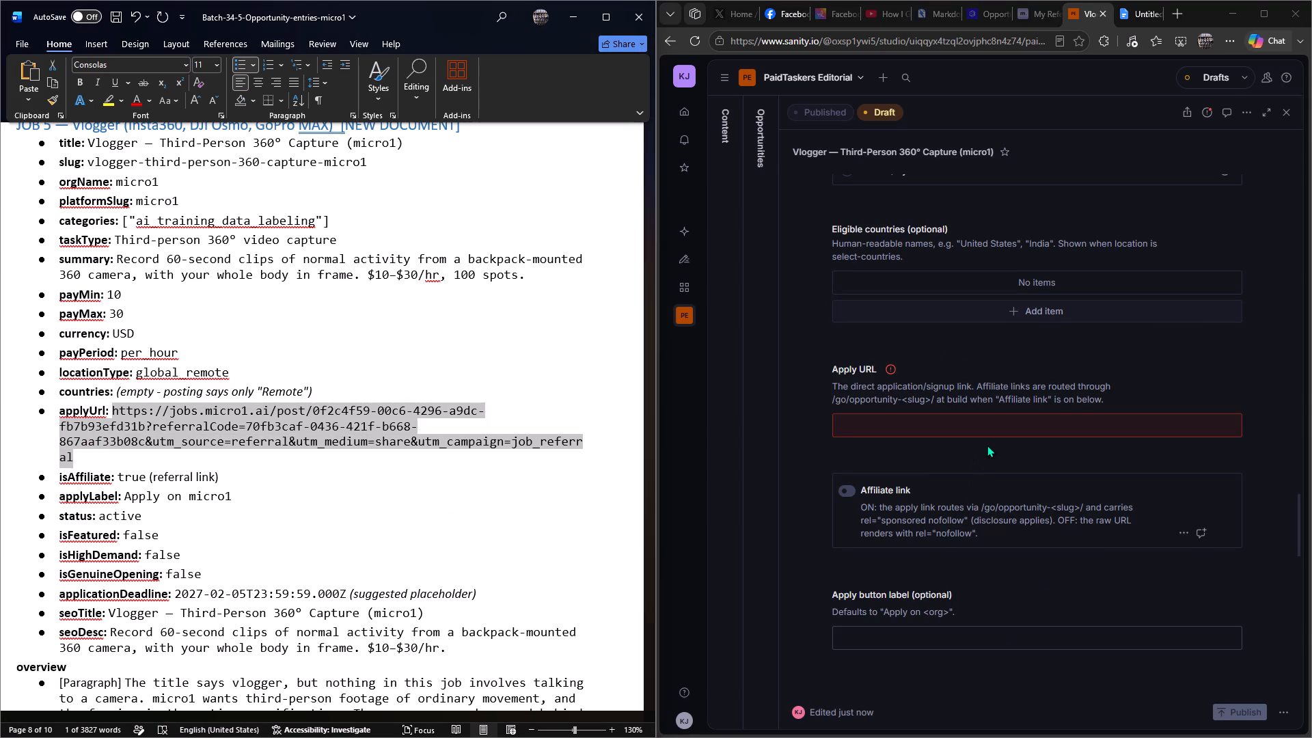
click(994, 432)
key(ctrl+v)
Turn on the Affiliate link option for this opportunity.
click(851, 493)
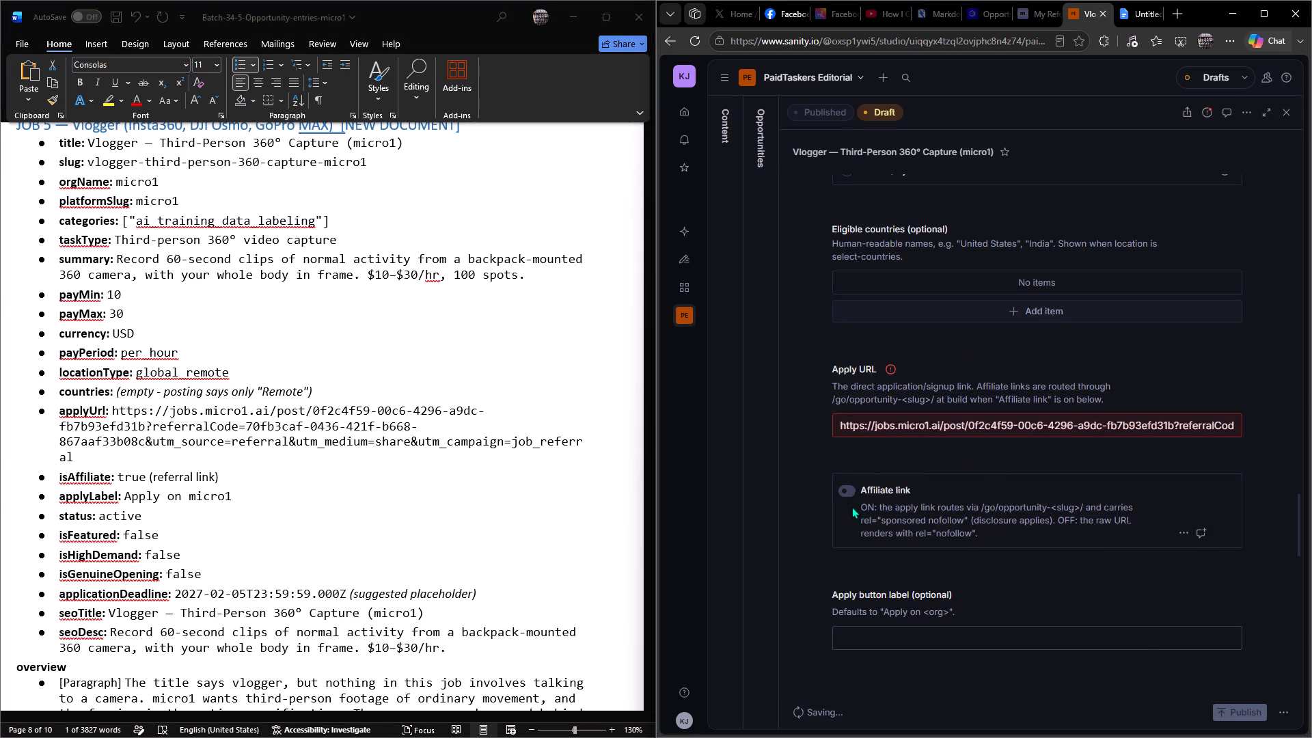
click(828, 560)
Set the application deadline to January 31, 2027 at 13:24.
scroll(828, 560, down, 3)
scroll(1049, 581, down, 2)
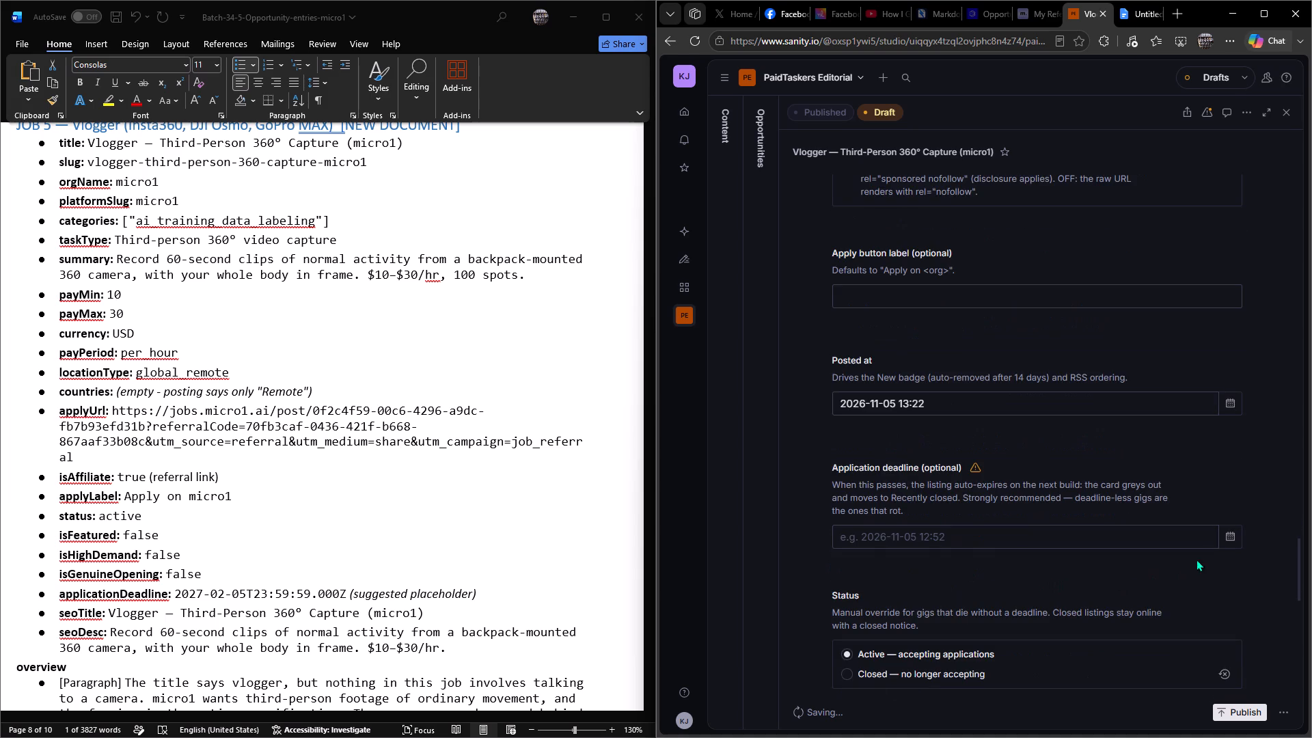
click(1221, 541)
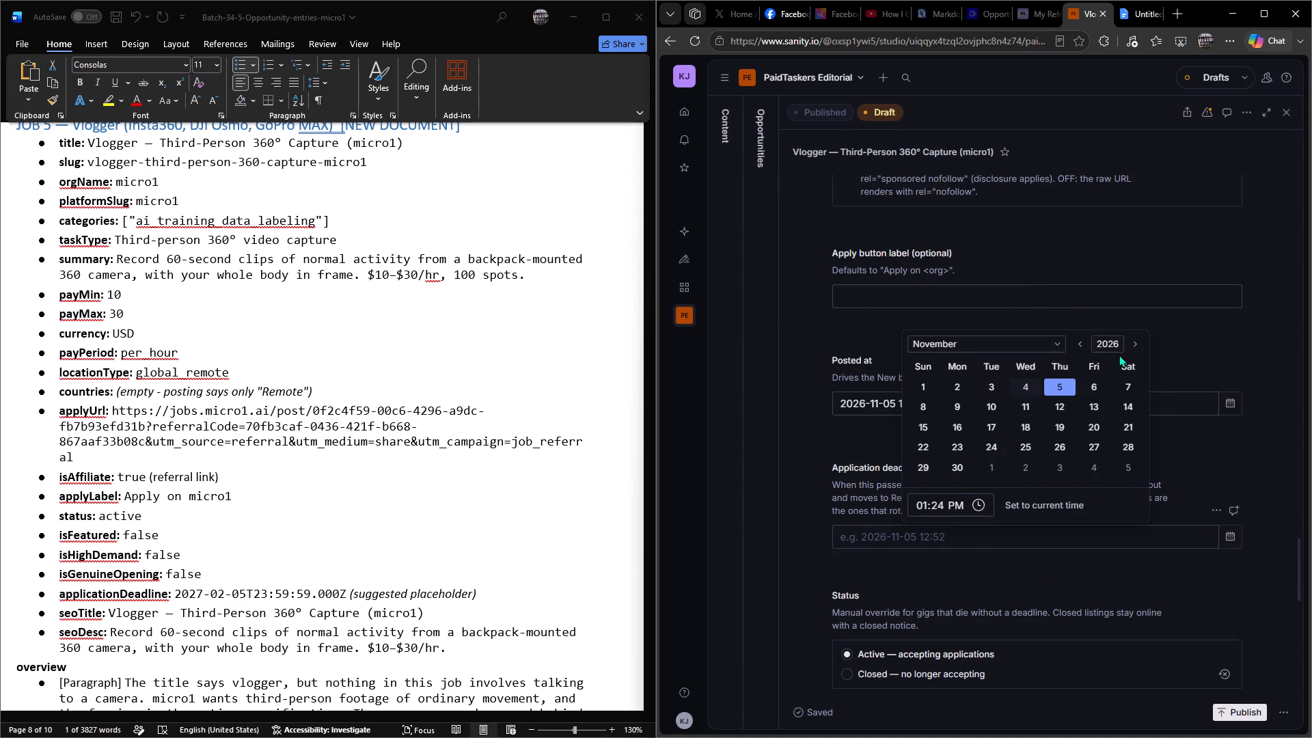
click(1133, 343)
click(1041, 343)
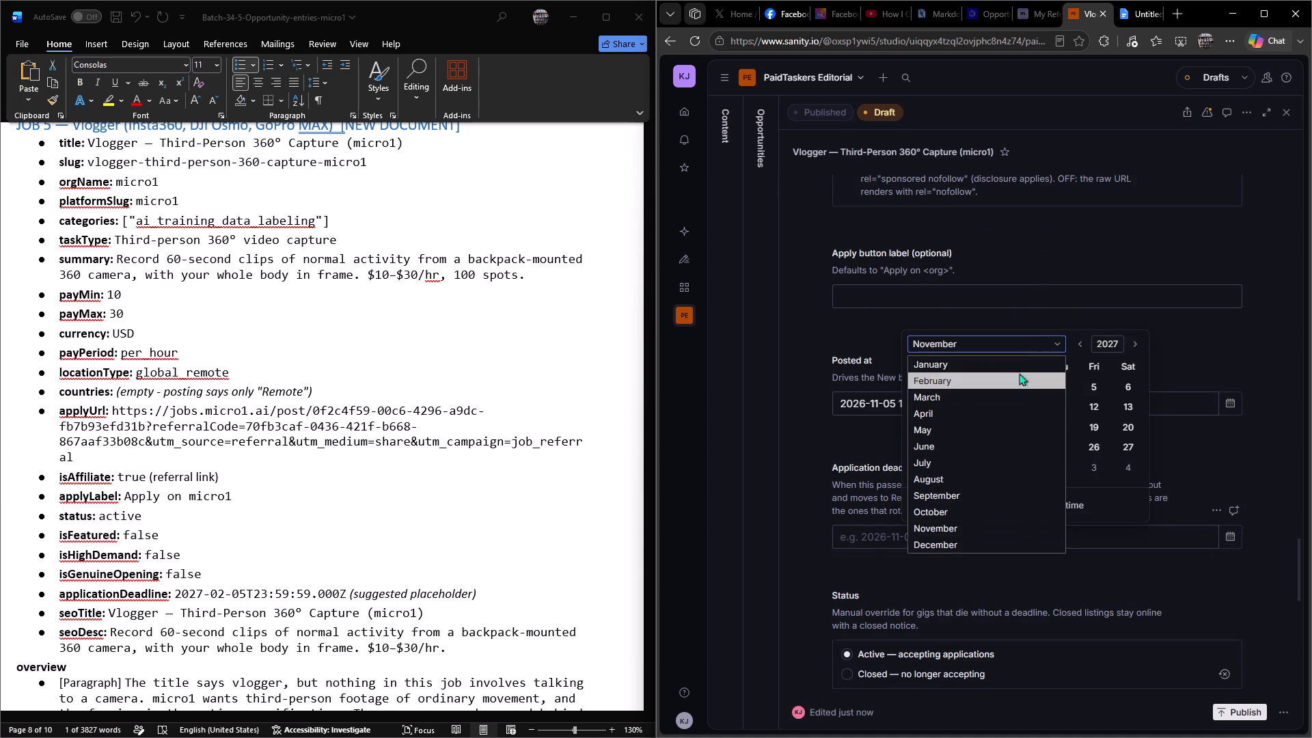
click(1022, 370)
click(930, 465)
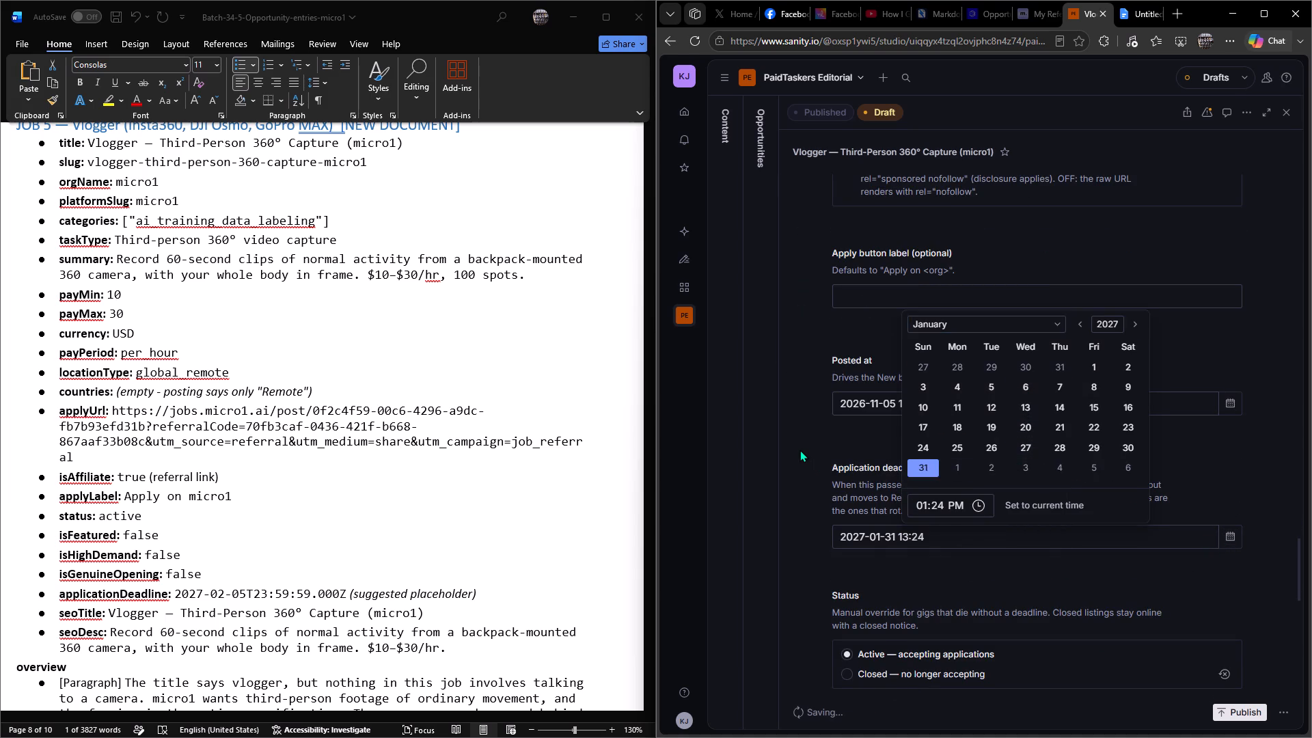
click(799, 450)
Turn on the Featured badge for this opportunity.
scroll(799, 449, down, 3)
scroll(864, 454, down, 4)
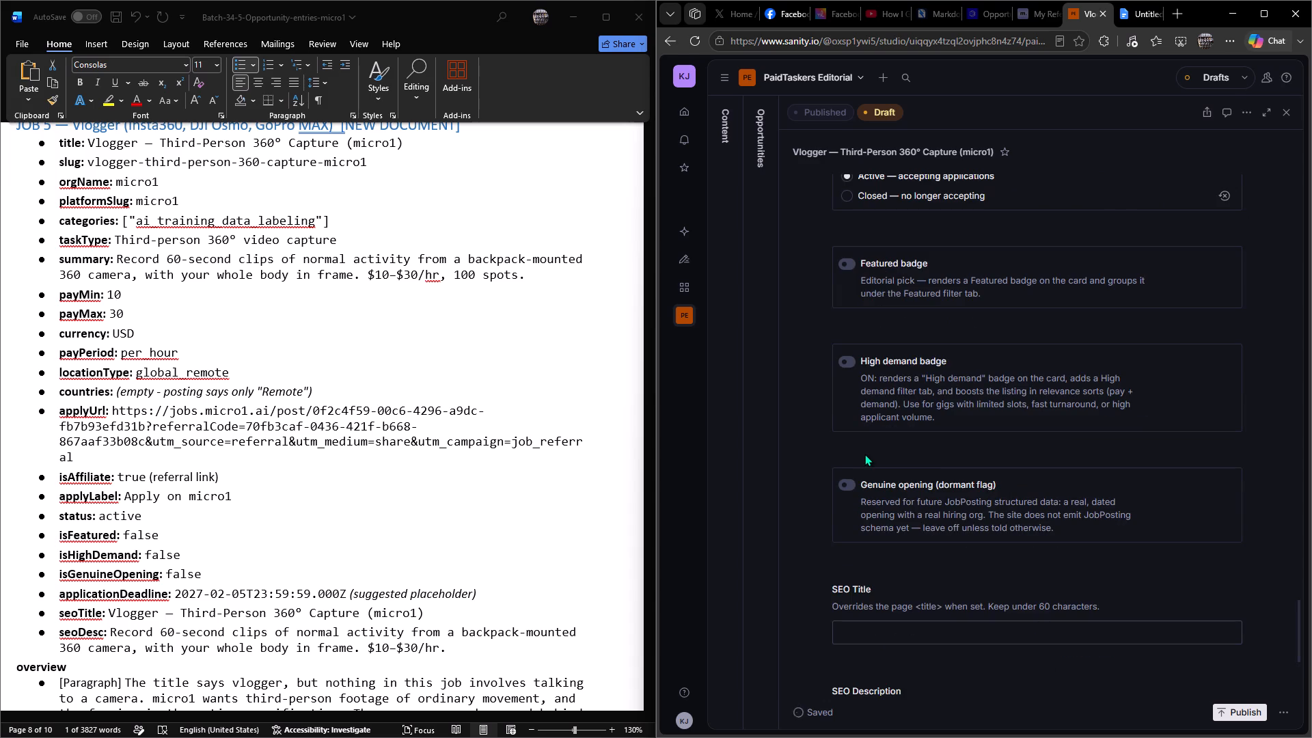
scroll(864, 454, down, 2)
scroll(864, 454, up, 3)
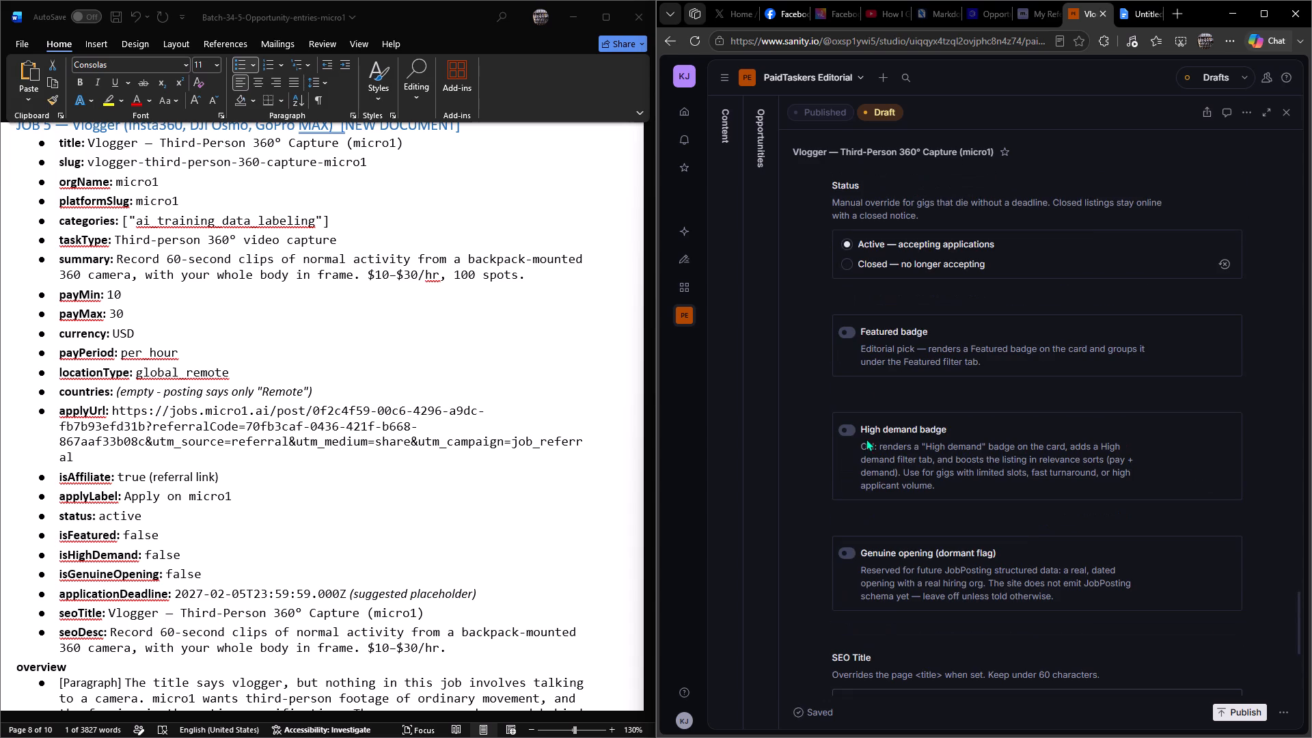
click(845, 333)
Fill the SEO Title with "Vlogger — Third-Person 360° Capture (micro1)" from Word.
scroll(925, 477, down, 1)
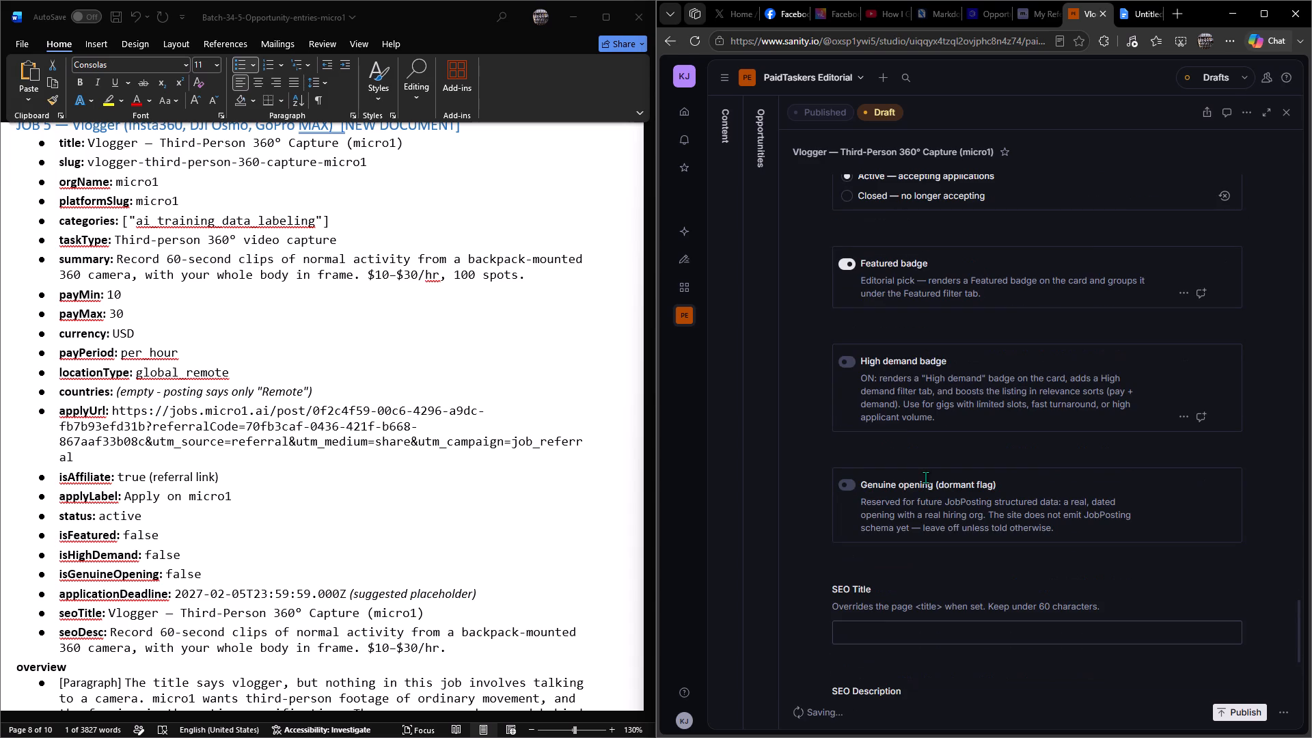
scroll(925, 477, down, 3)
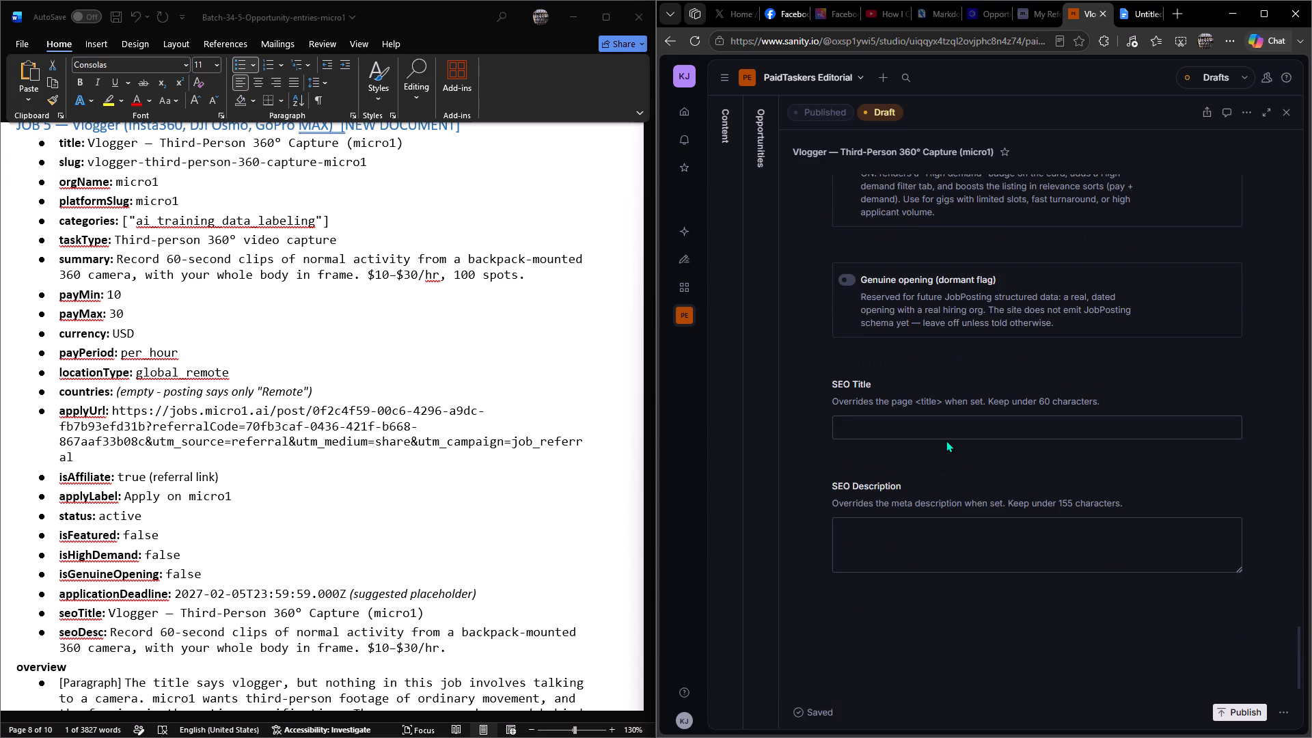
click(946, 440)
click(951, 432)
click(413, 440)
scroll(413, 440, down, 5)
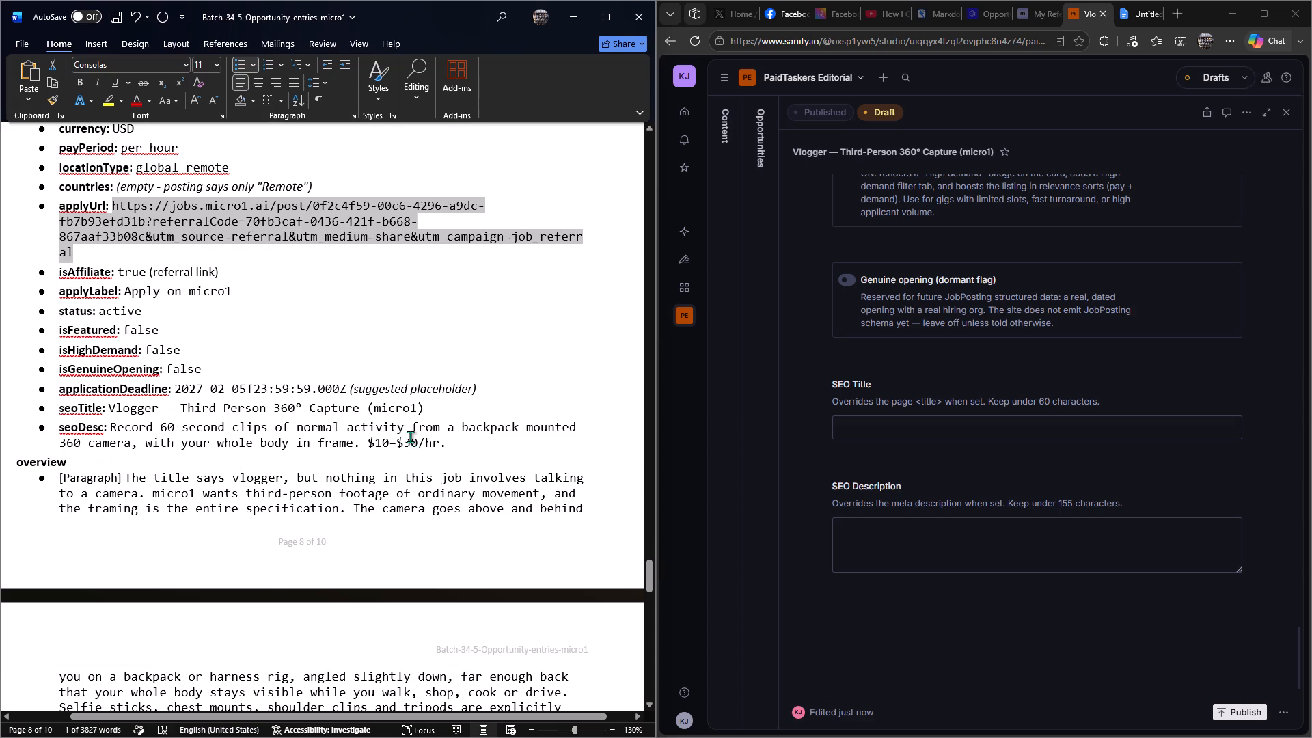
click(410, 437)
drag(357, 406, 355, 406)
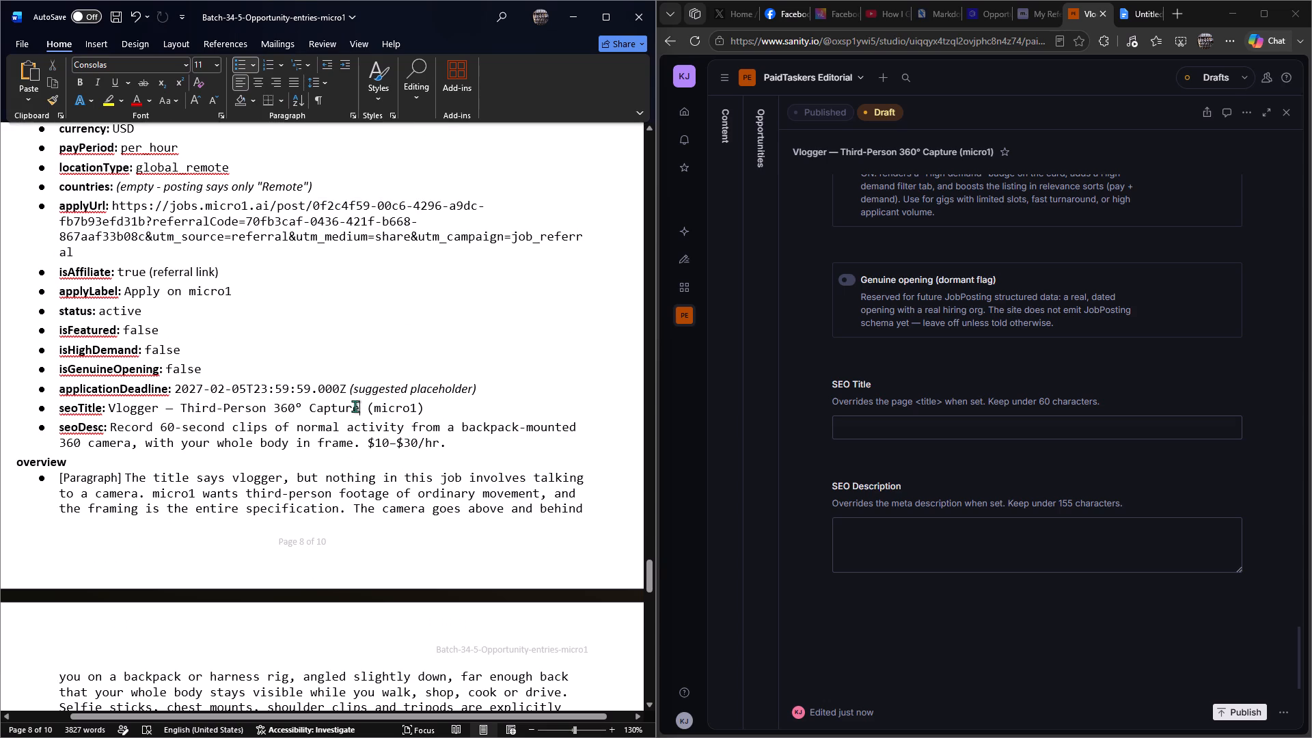
drag(355, 406, 189, 410)
click(457, 409)
drag(457, 409, 124, 413)
key(ctrl+c)
click(931, 426)
key(ctrl+v)
Copy the SEO description from Word: "Record 60-second clips of normal activity from a backpack-mounted 360 camera, with your whole body in frame.".
click(899, 525)
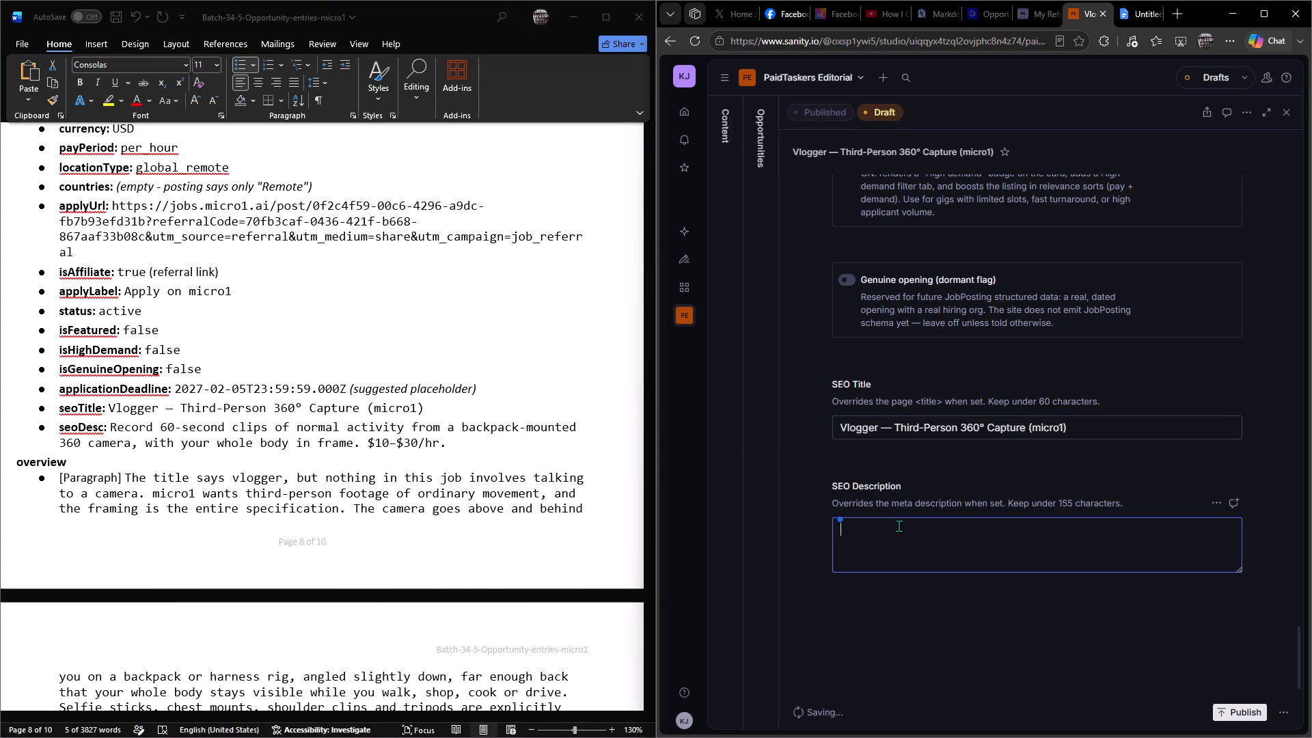
click(438, 521)
click(340, 521)
scroll(340, 521, down, 6)
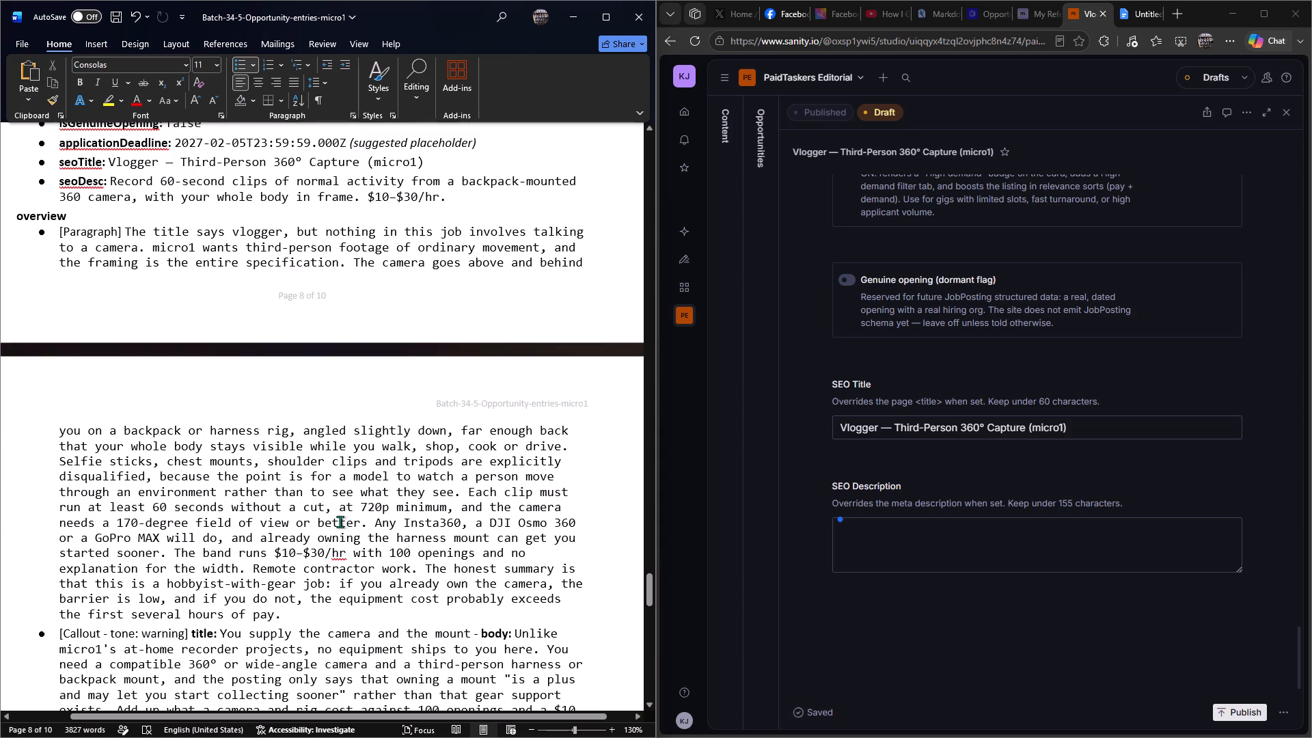
scroll(340, 521, up, 2)
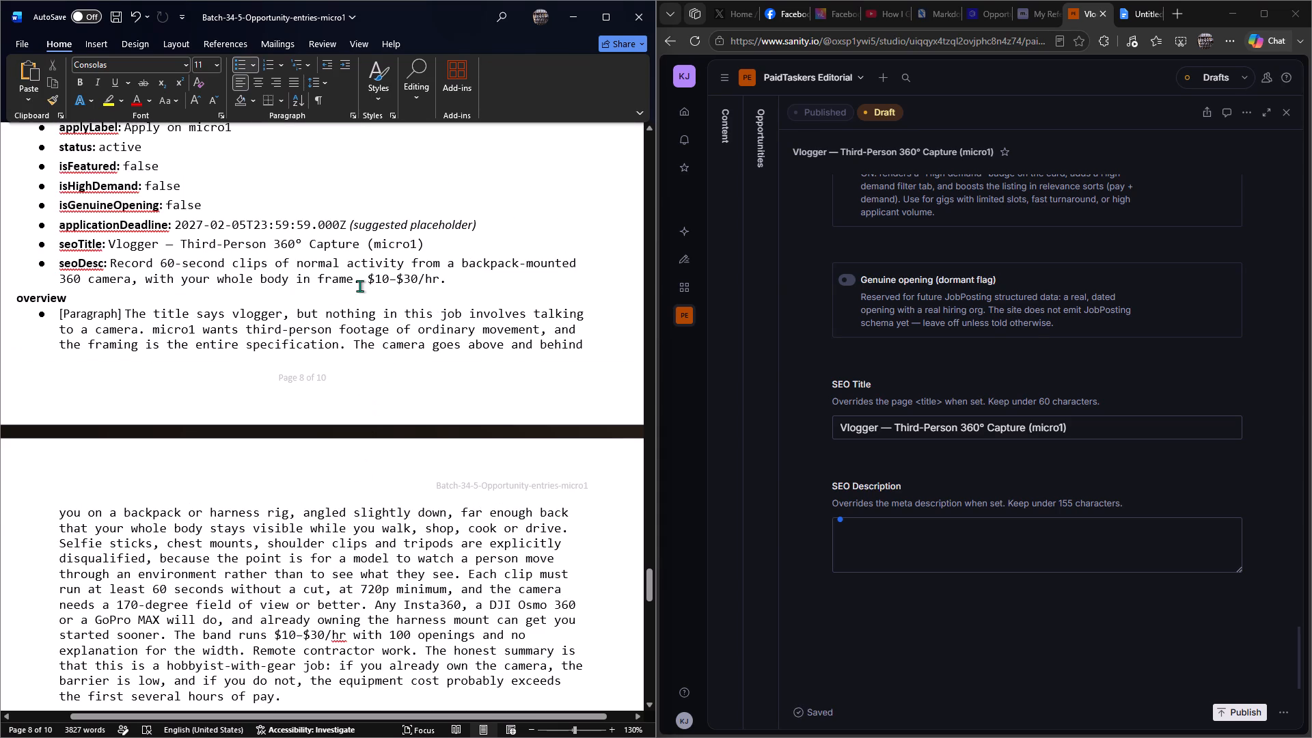
drag(365, 277, 138, 262)
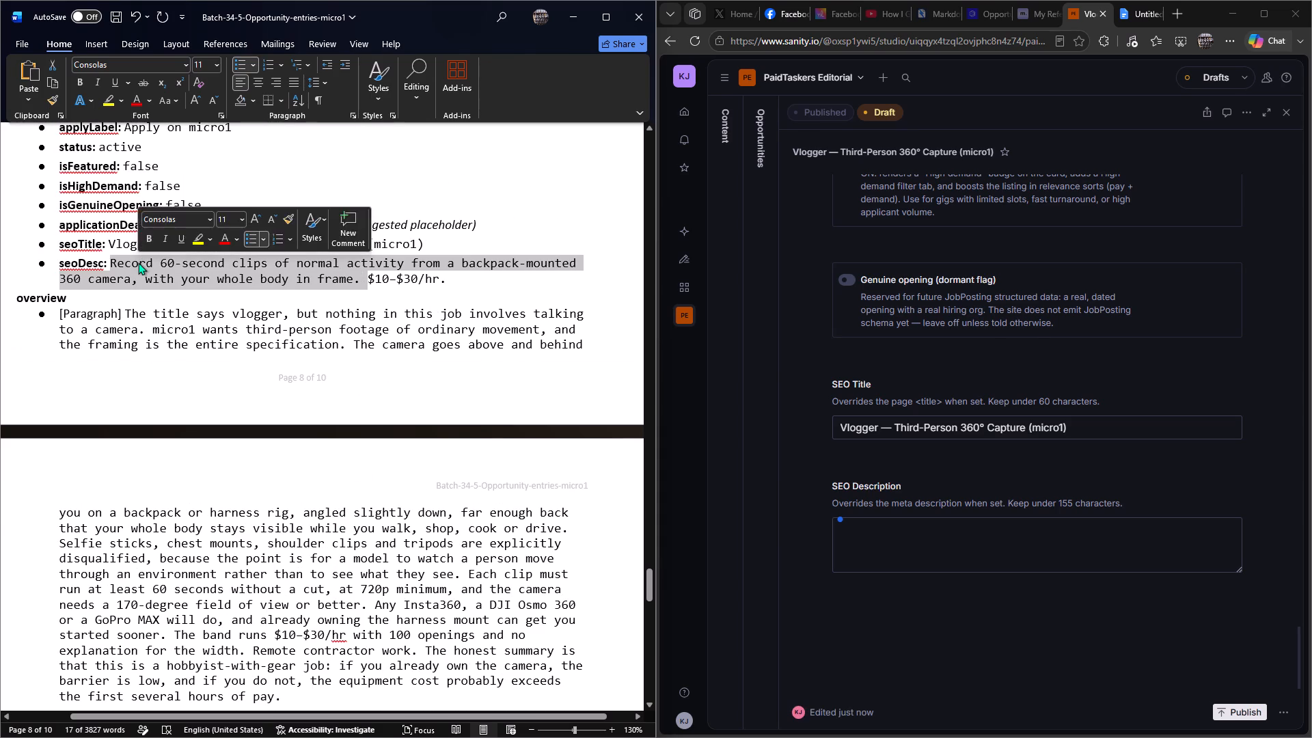
Fill the SEO Description with "Record 60-second clips of normal activity from a backpack-mounted 360 camera, with your whole body in frame." from Word.
key(ctrl+c)
click(980, 558)
key(ctrl+v)
click(933, 637)
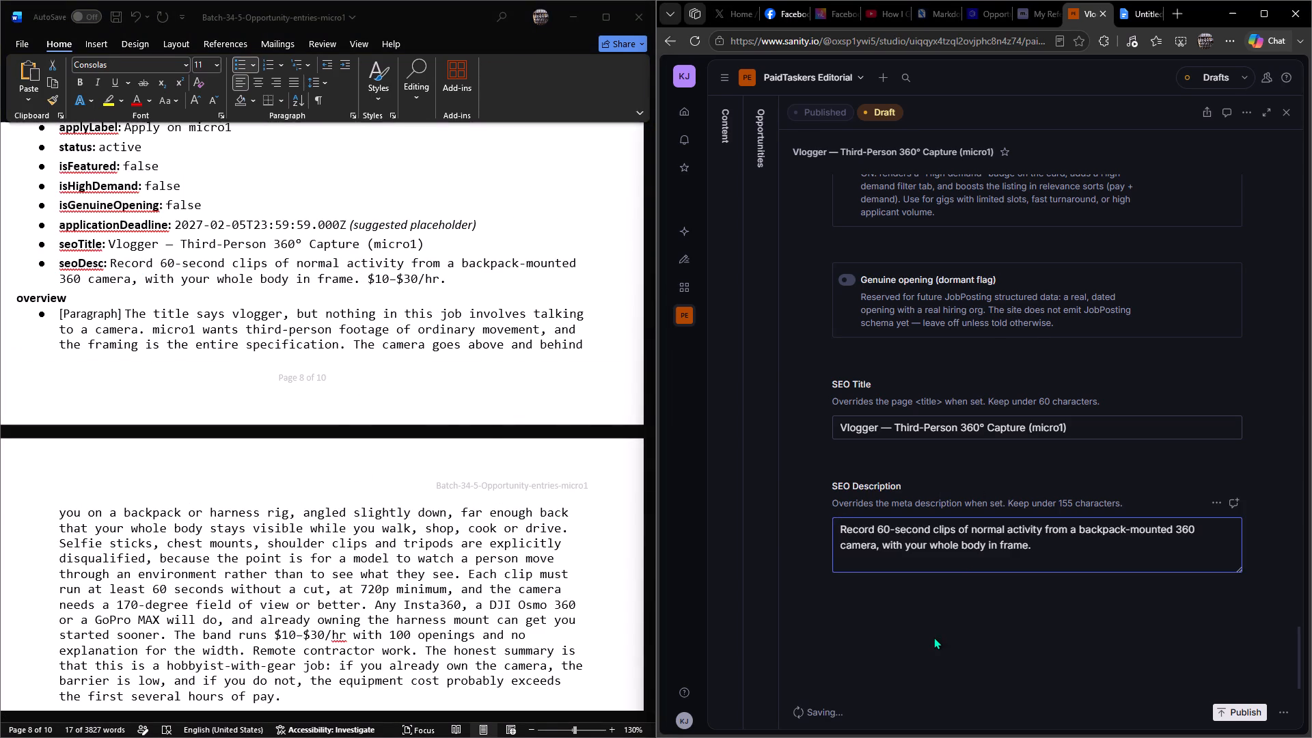
Publish the Vlogger — Third-Person 360° Capture (micro1) opportunity.
click(1233, 704)
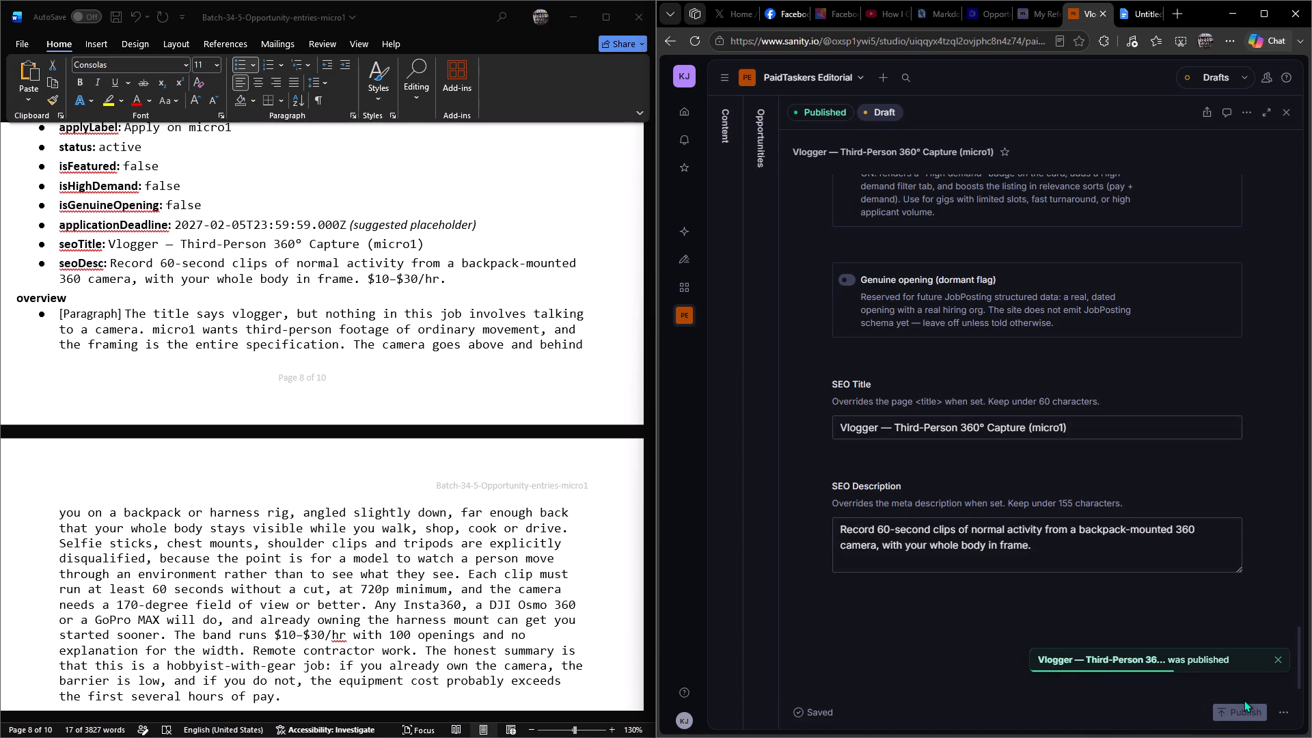
Maximize the browser window and switch the studio from Drafts to the Published perspective.
click(1276, 9)
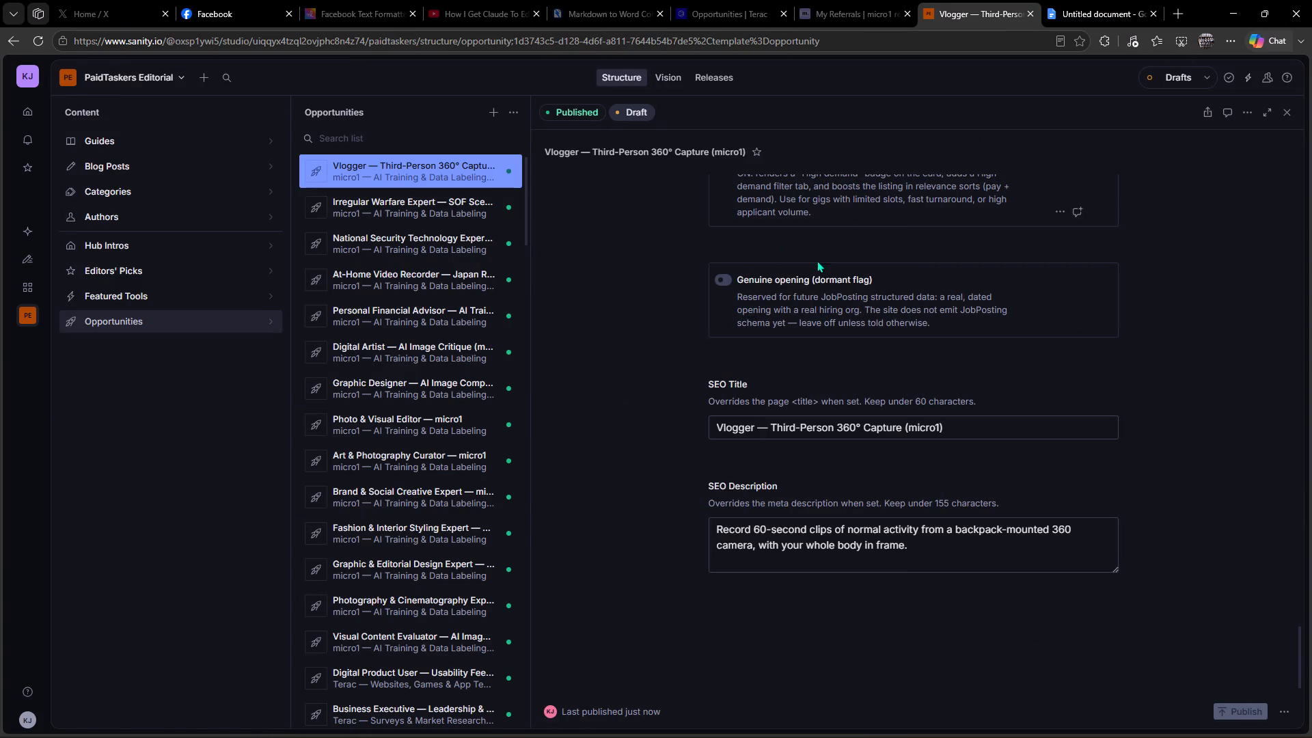
click(1201, 79)
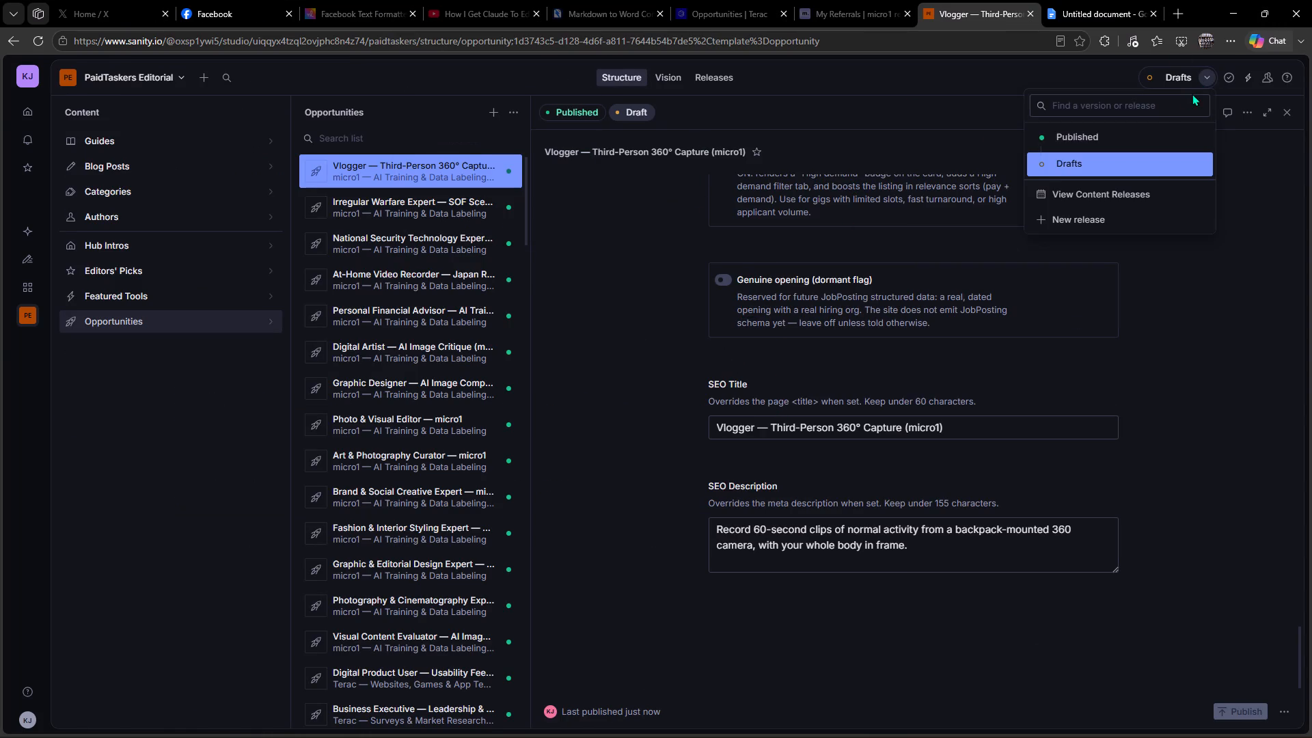
click(1150, 134)
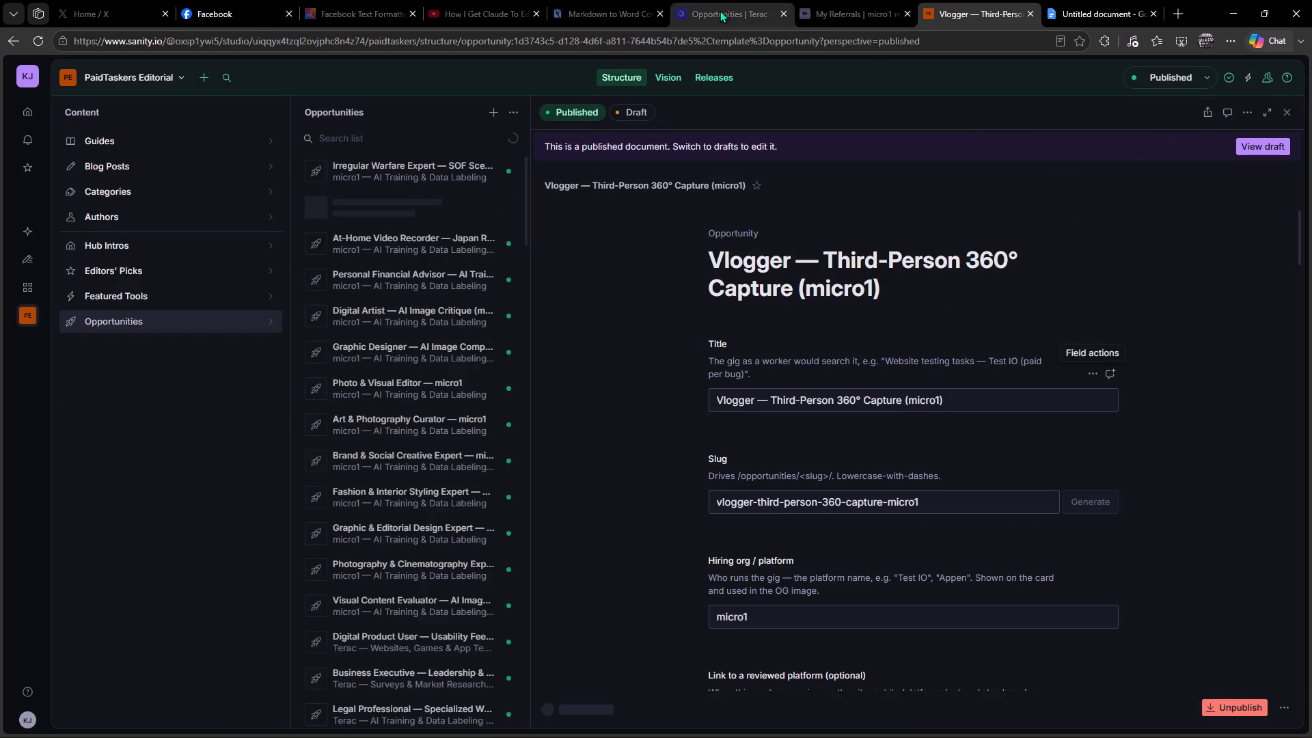
Switch to Facebook, view a friend's story from the home page, and close it.
click(254, 0)
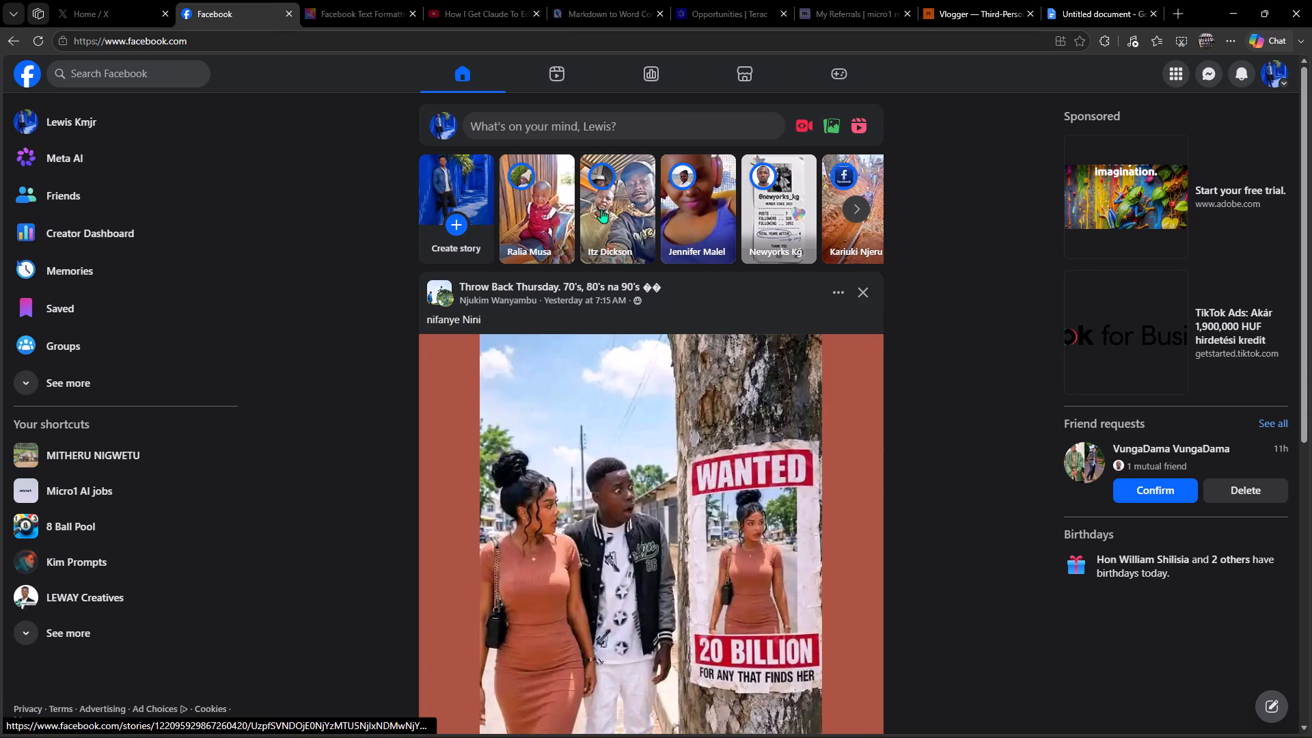
click(601, 209)
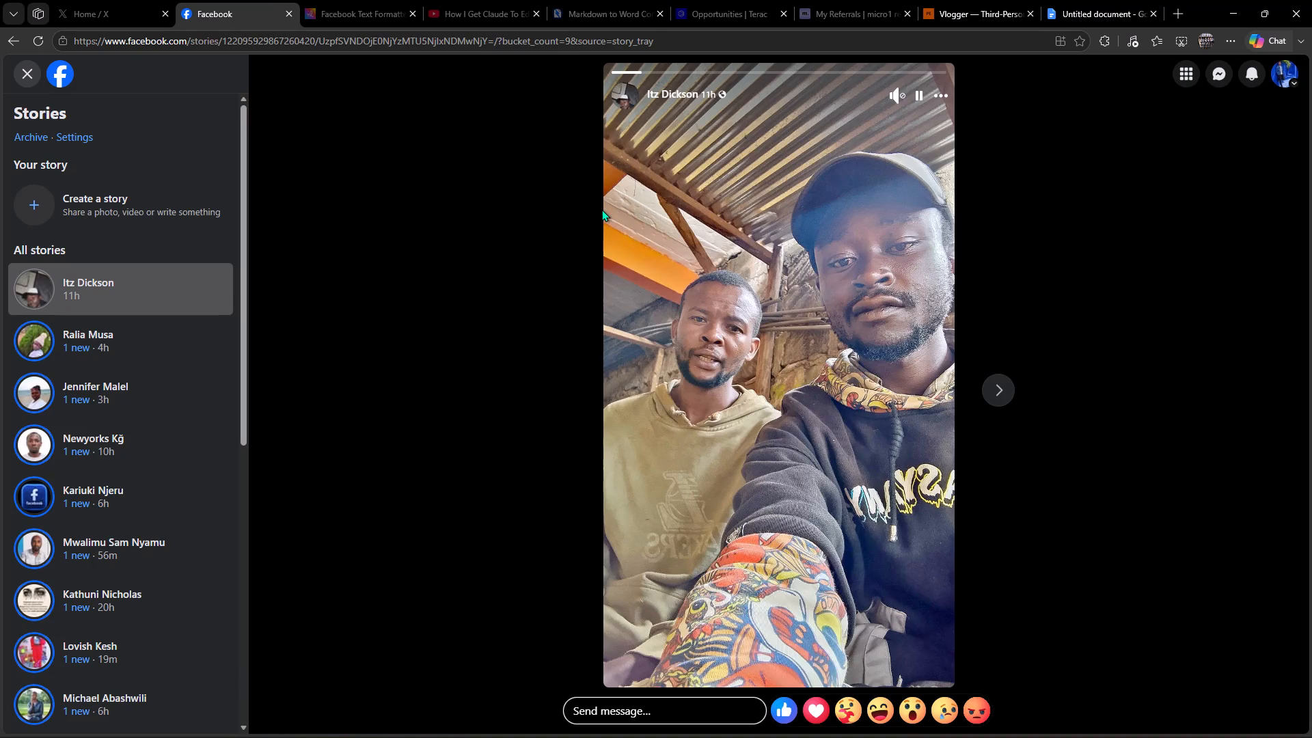
click(31, 85)
Browse the Facebook home feed, expanding the full text of the AI training creators community post along the way.
scroll(522, 322, down, 2)
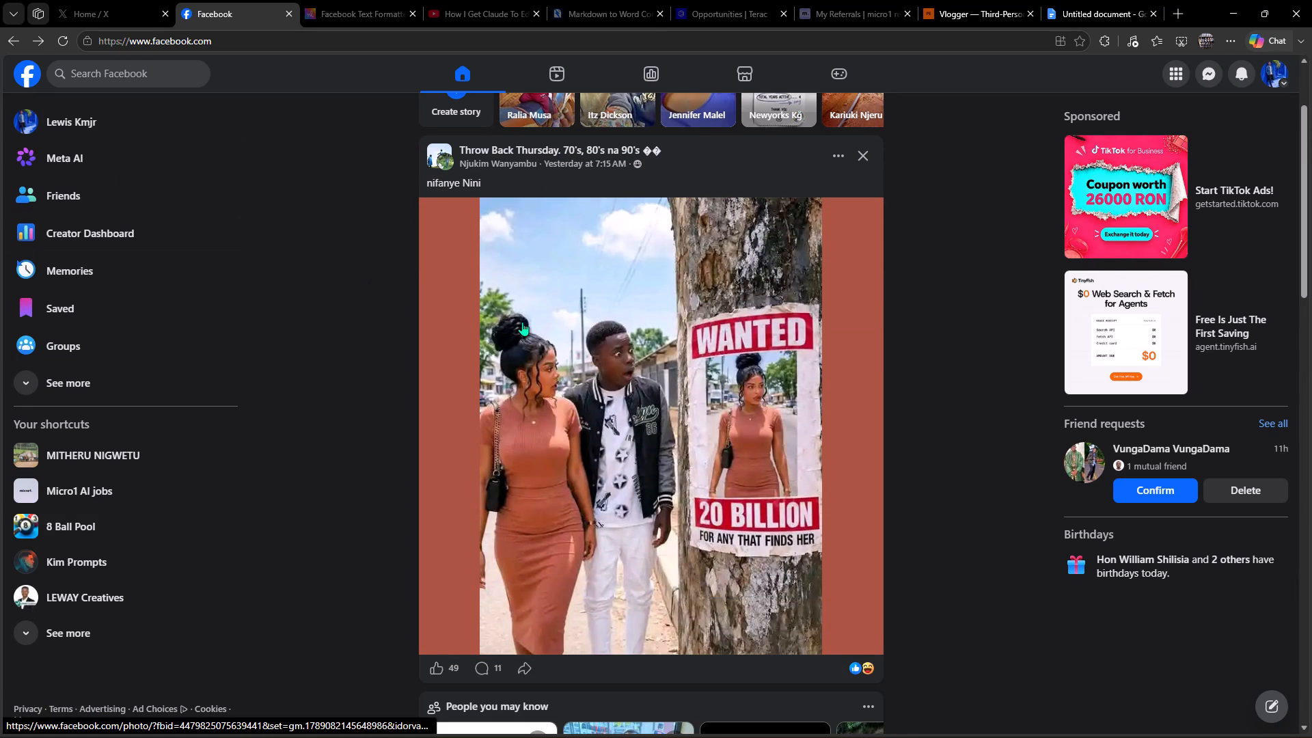
scroll(522, 322, down, 6)
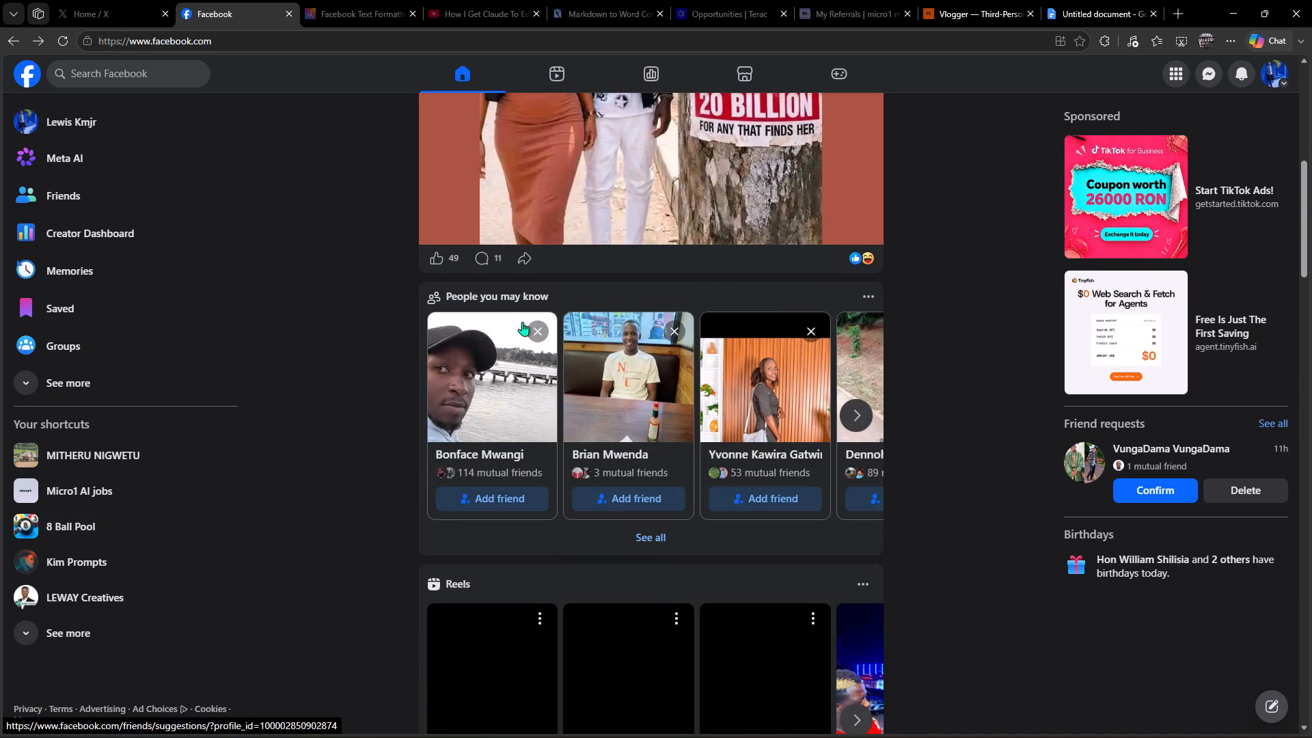
scroll(522, 322, down, 10)
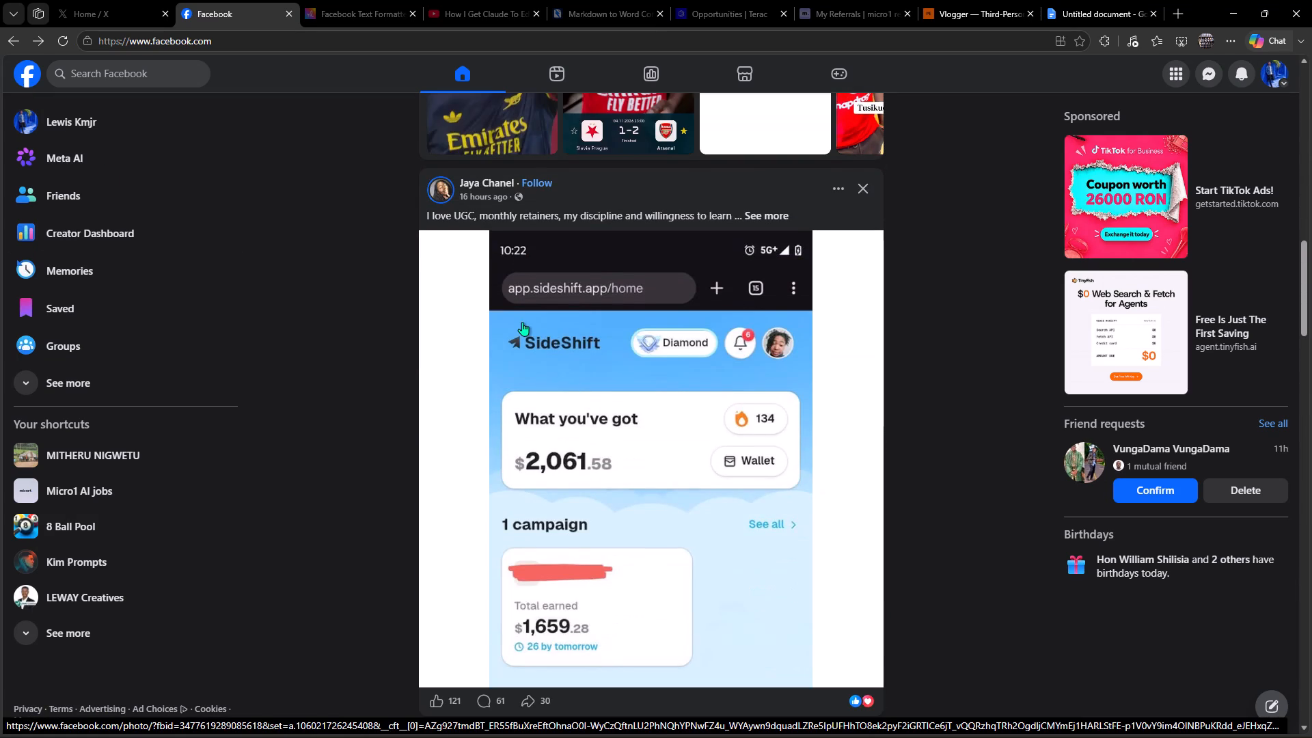
scroll(522, 322, down, 14)
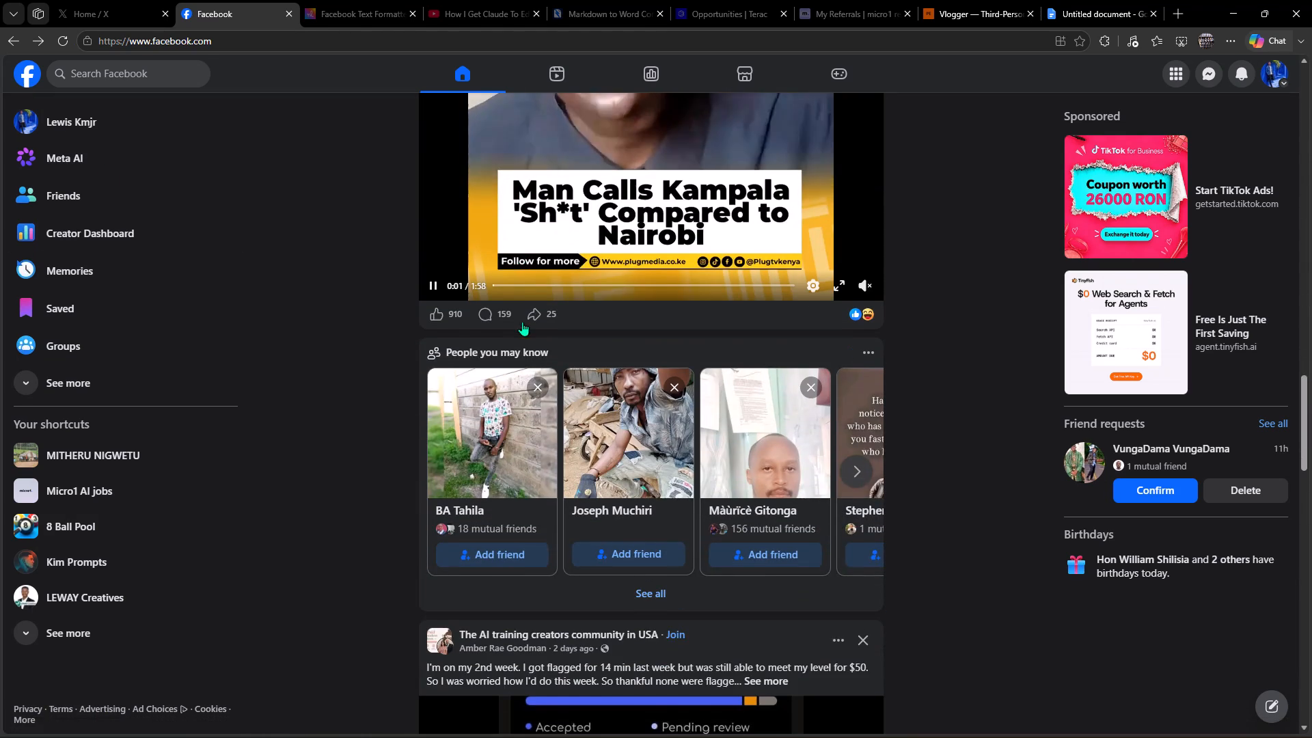
scroll(522, 322, down, 6)
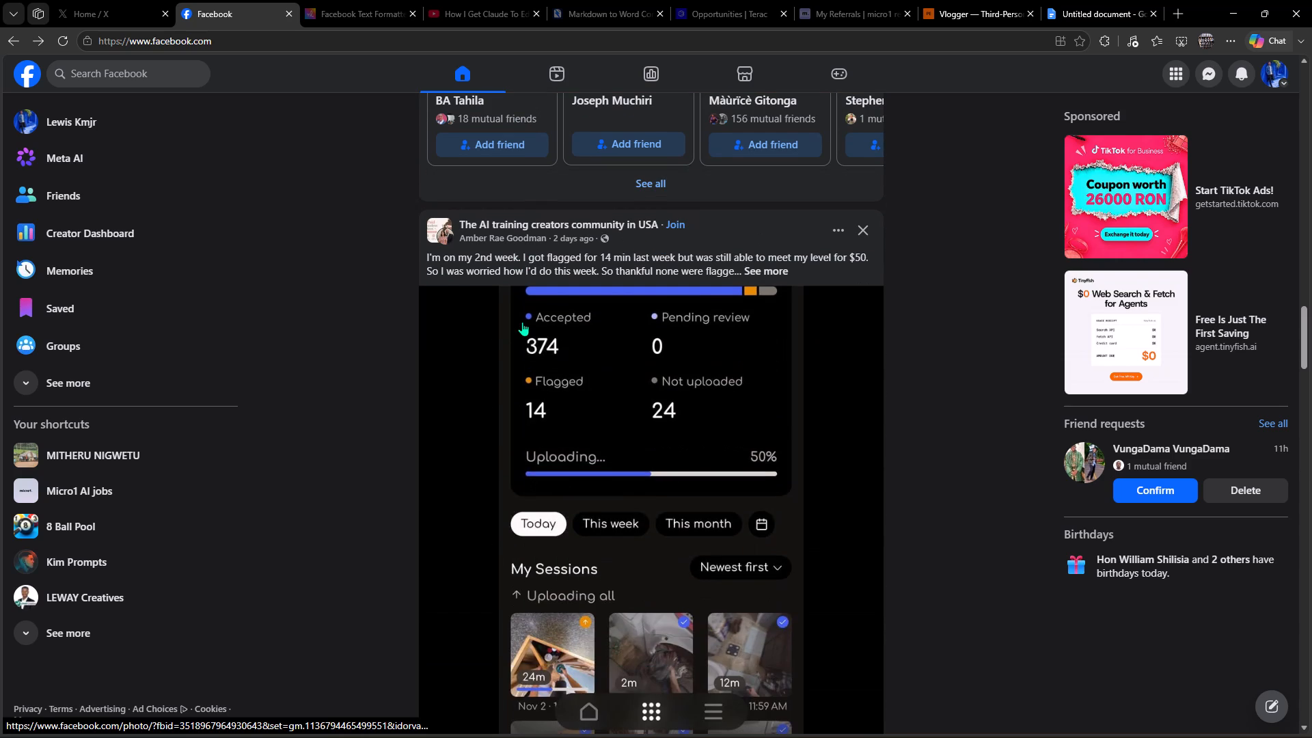
click(774, 264)
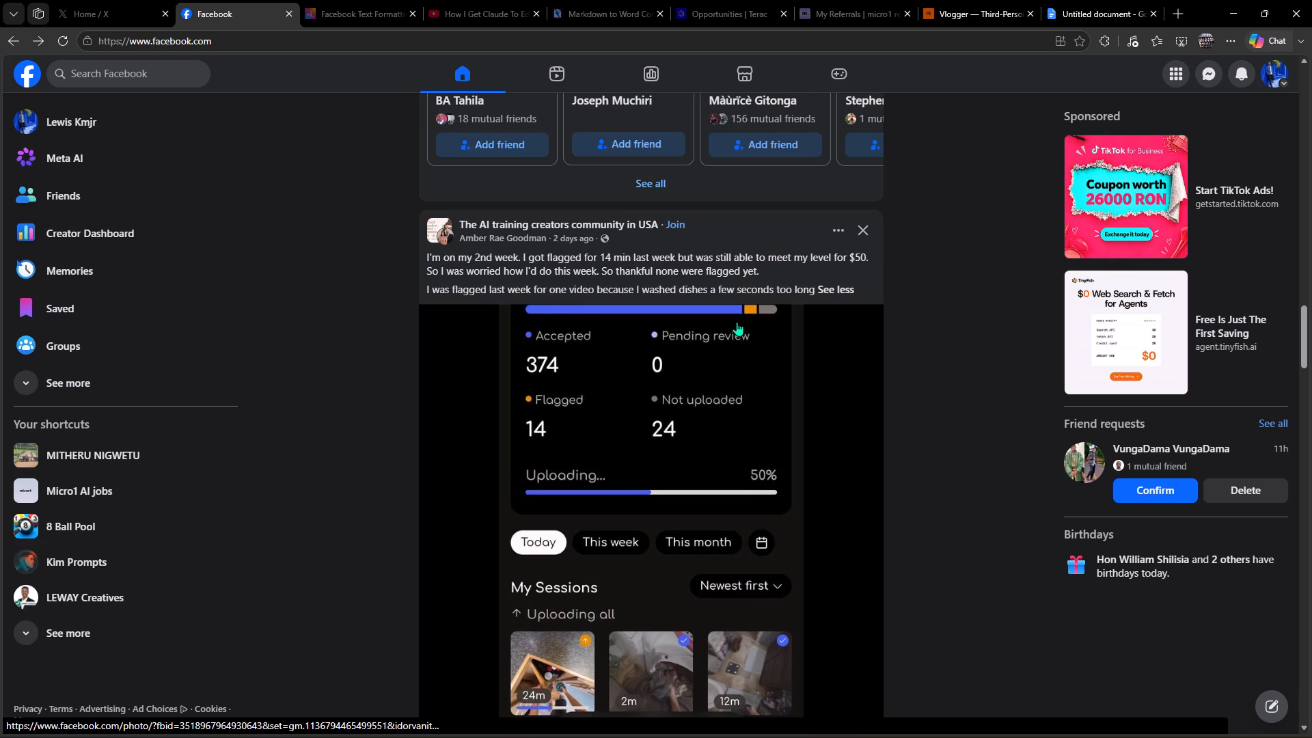
scroll(737, 322, down, 6)
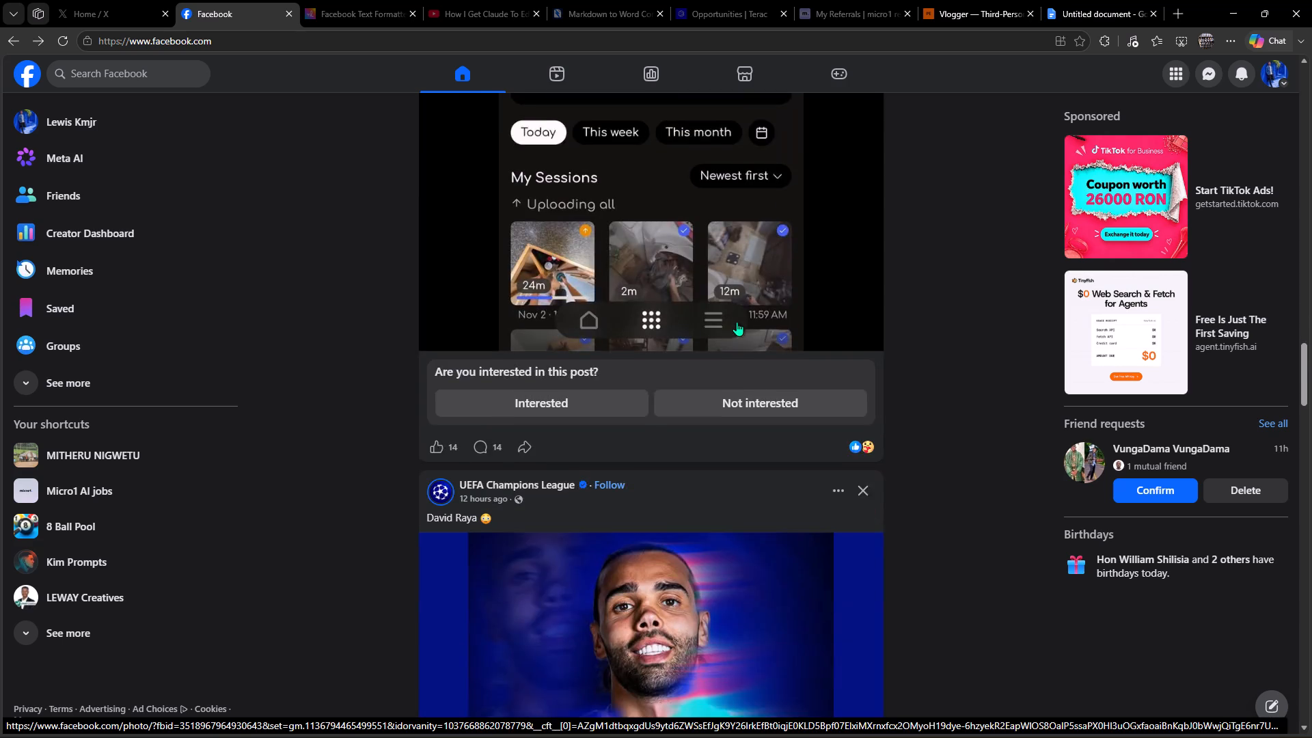
scroll(737, 322, down, 6)
scroll(737, 322, up, 2)
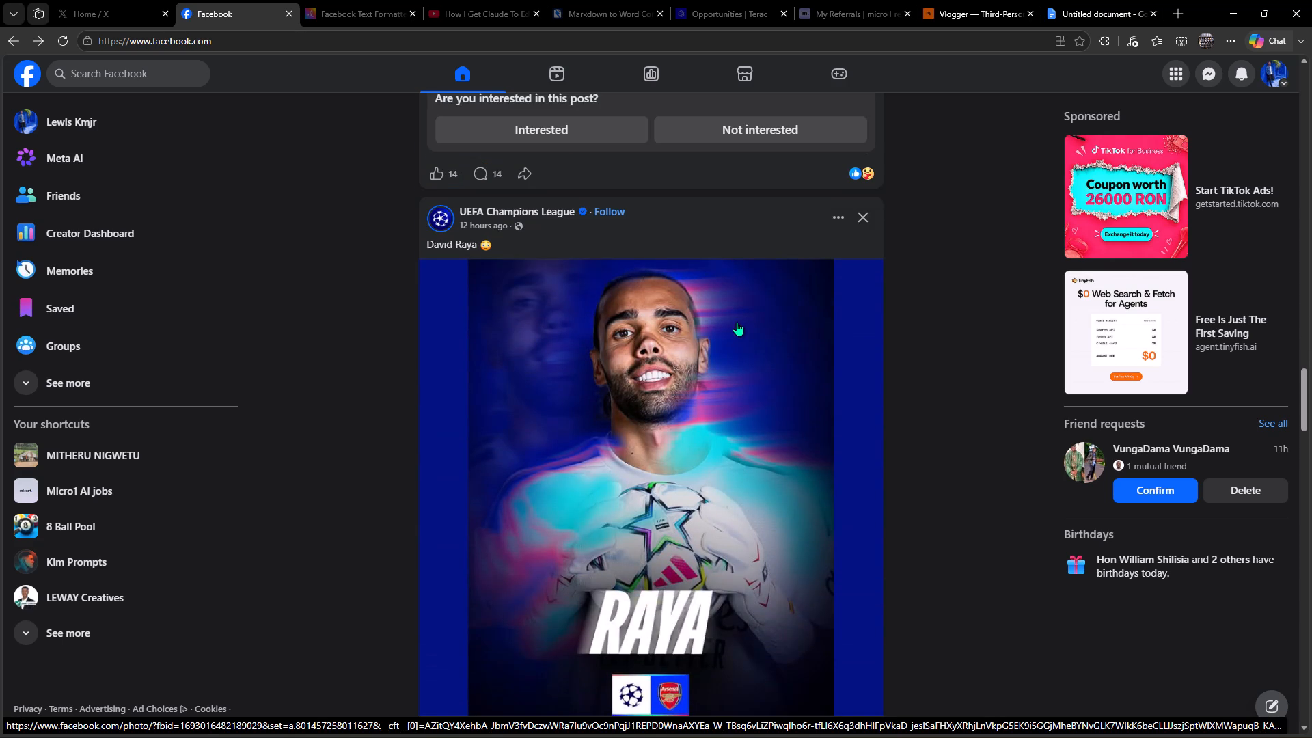
scroll(737, 322, down, 15)
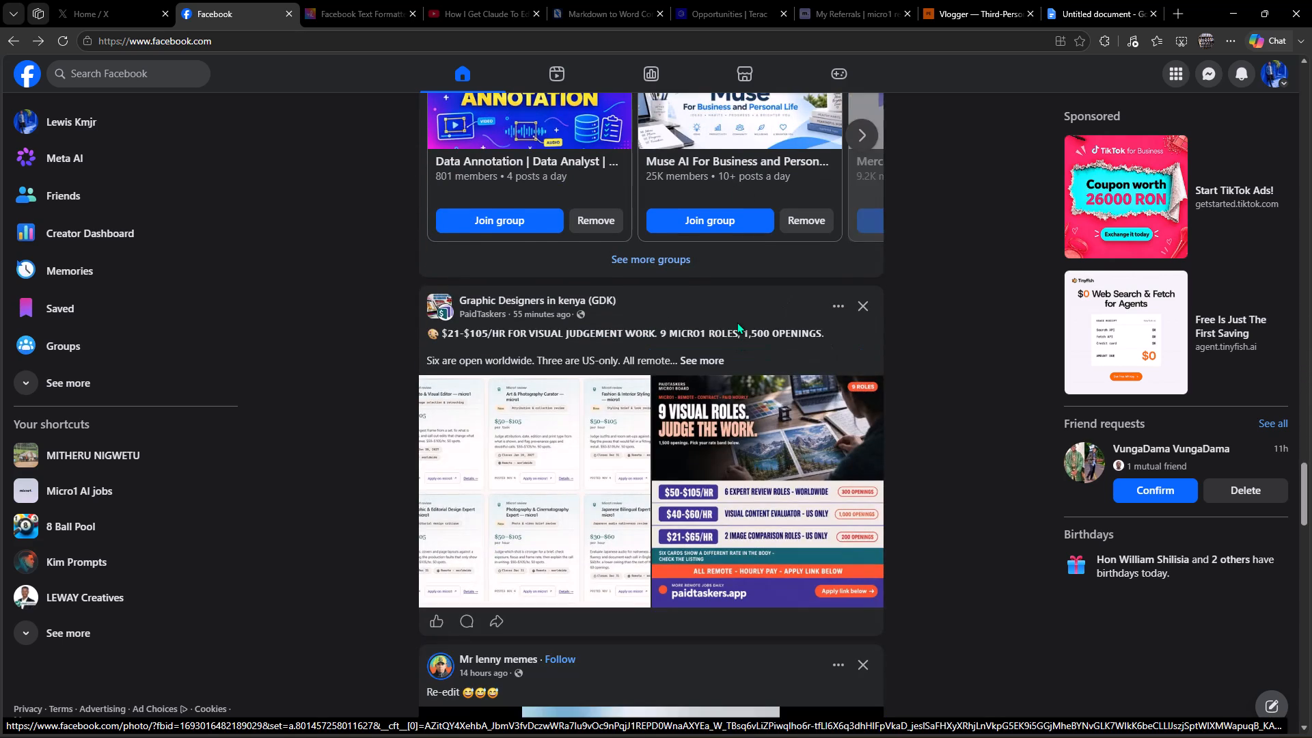
scroll(737, 322, down, 10)
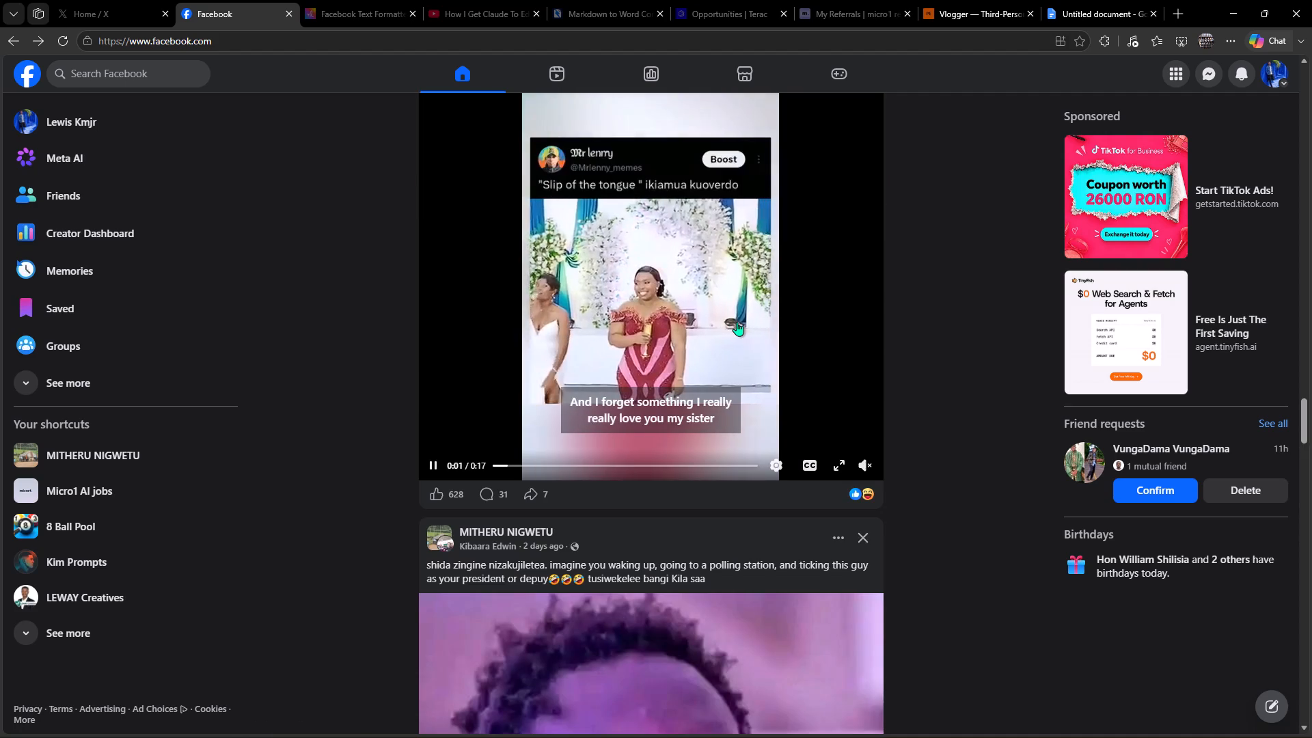
scroll(737, 322, down, 6)
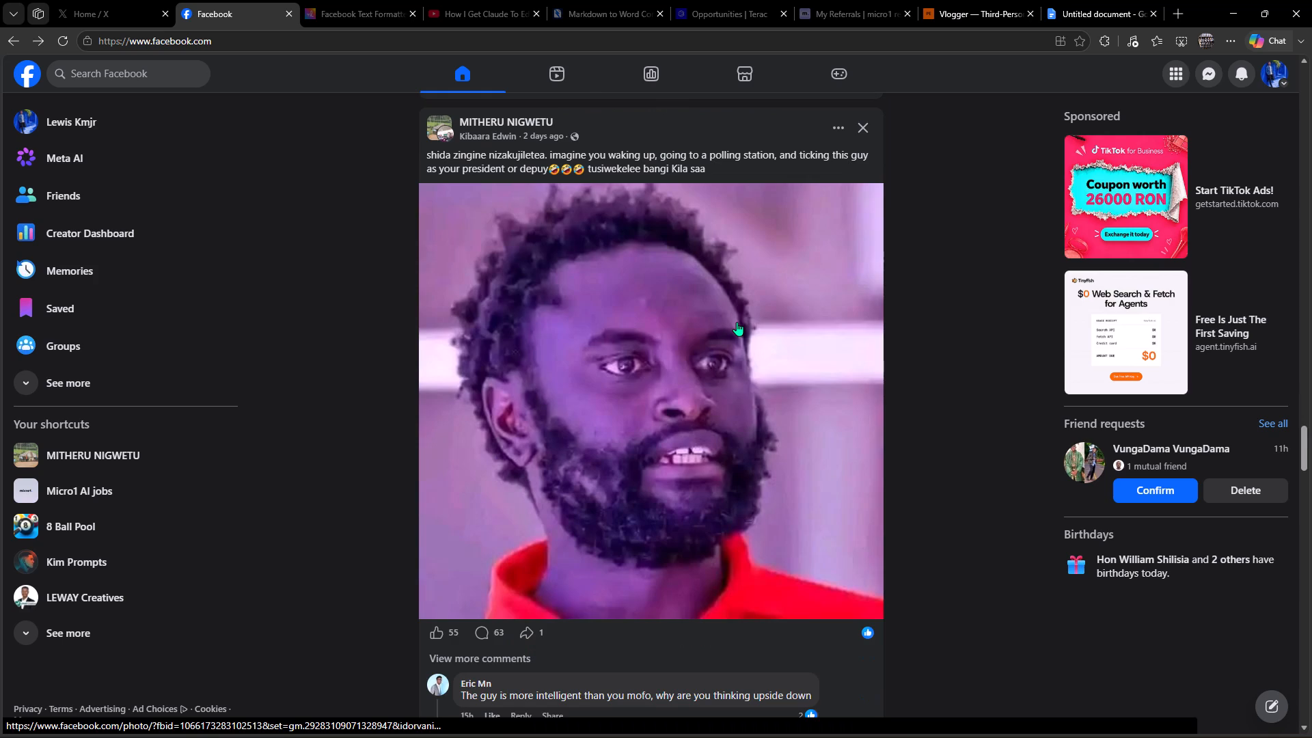
scroll(737, 322, down, 5)
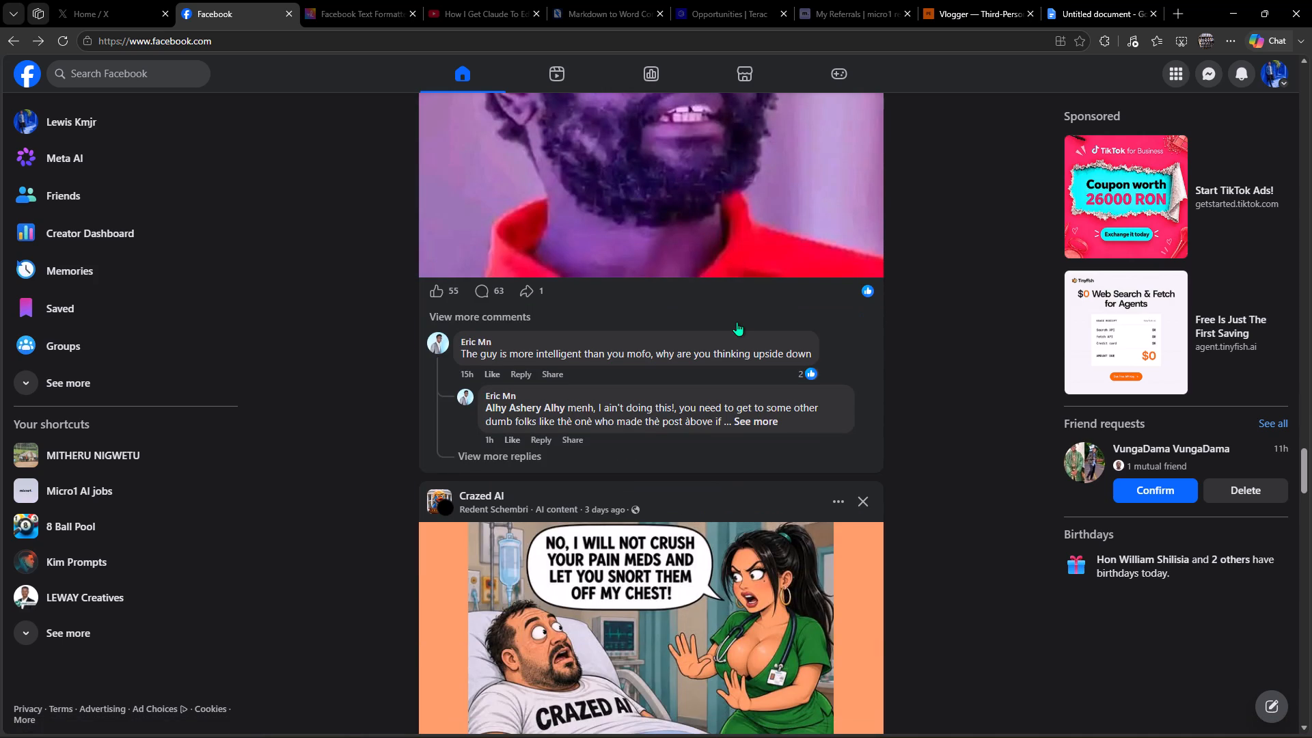